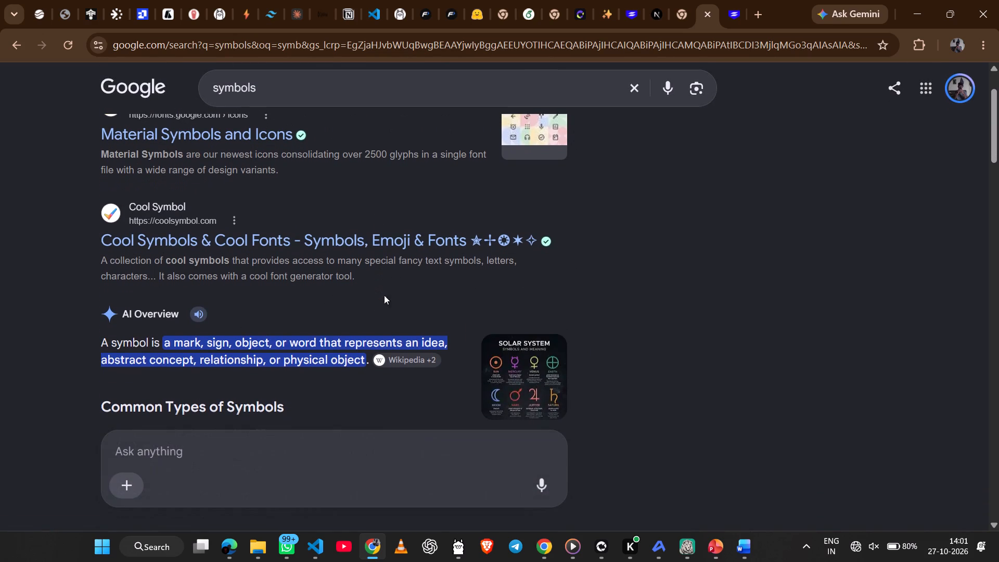
Open the Cool Symbol website from the search results, copy the White Four Pointed Star (✧), and return to the resume in Word.
left_click(513, 237)
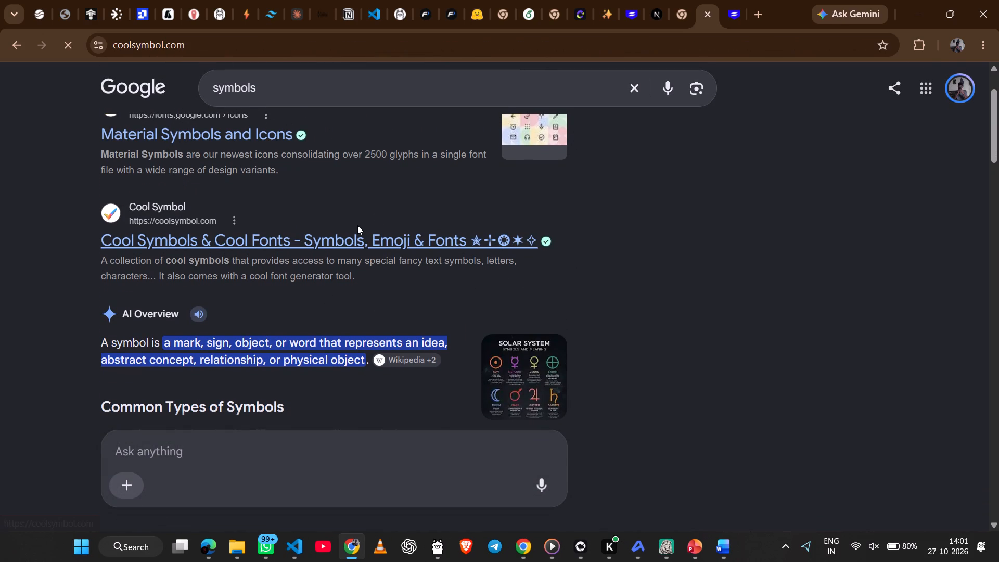
scroll(327, 248, "down", 1)
left_click(327, 248)
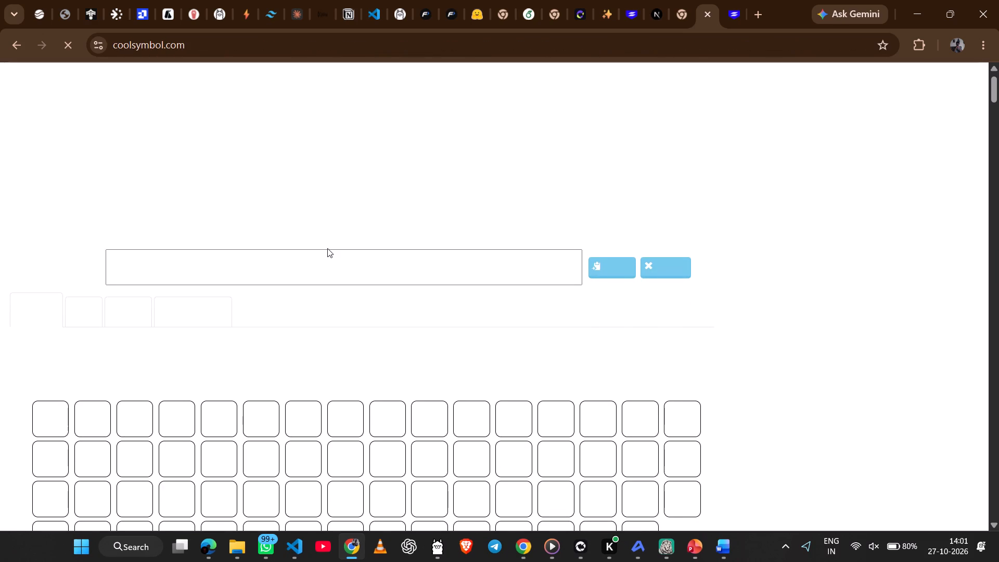
scroll(327, 248, "down", 1)
scroll(332, 291, "down", 5)
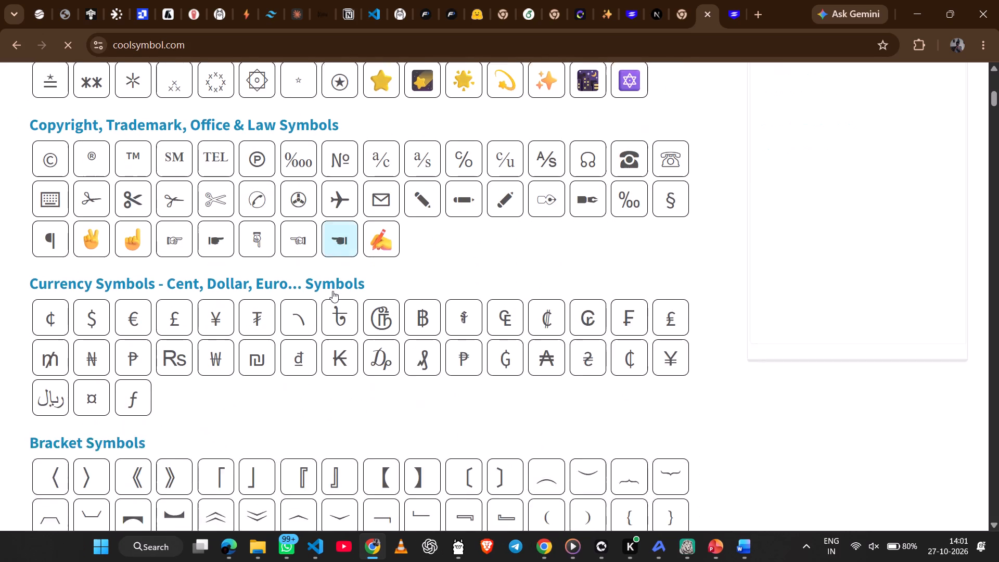
scroll(332, 291, "up", 2)
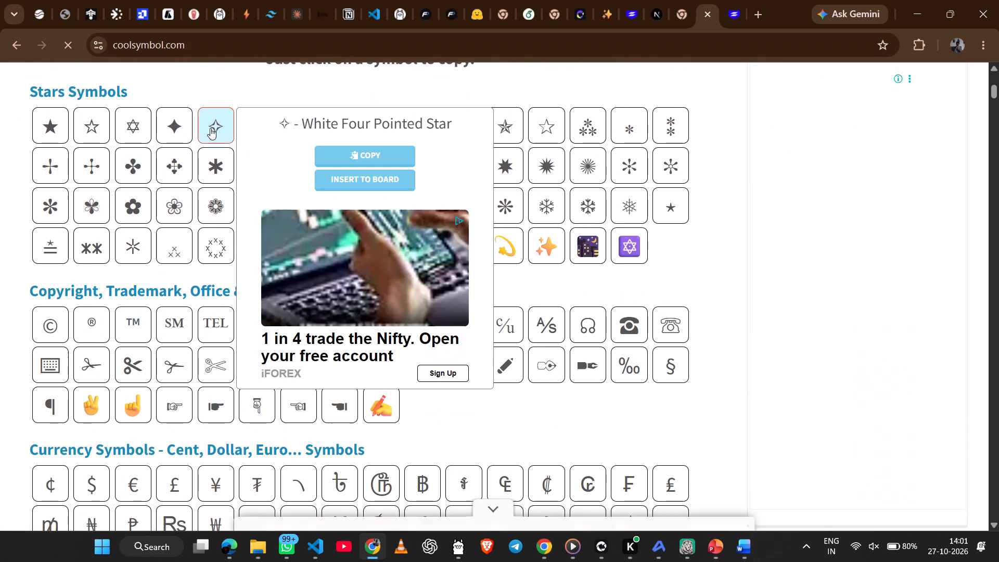
right_click(210, 128)
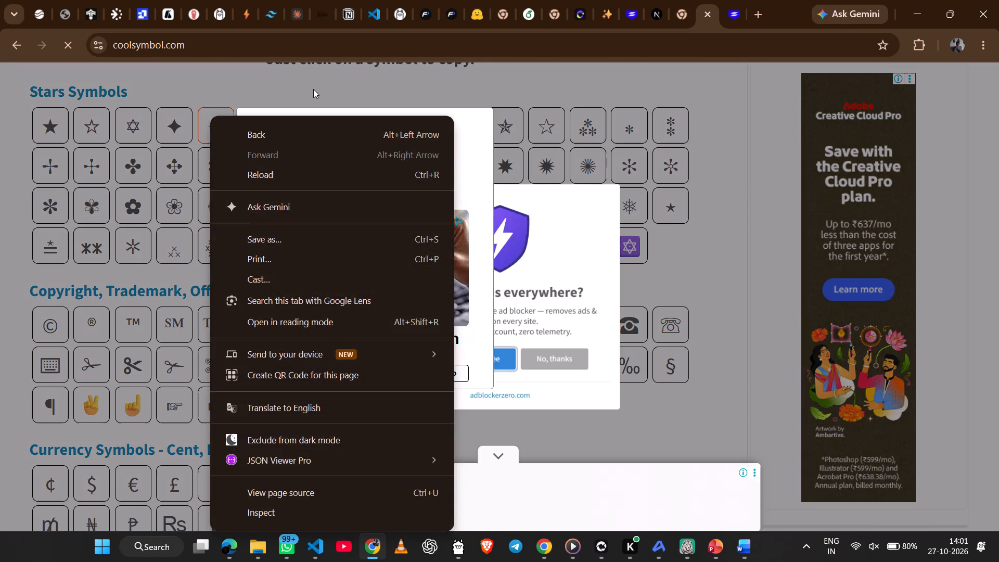
left_click(313, 89)
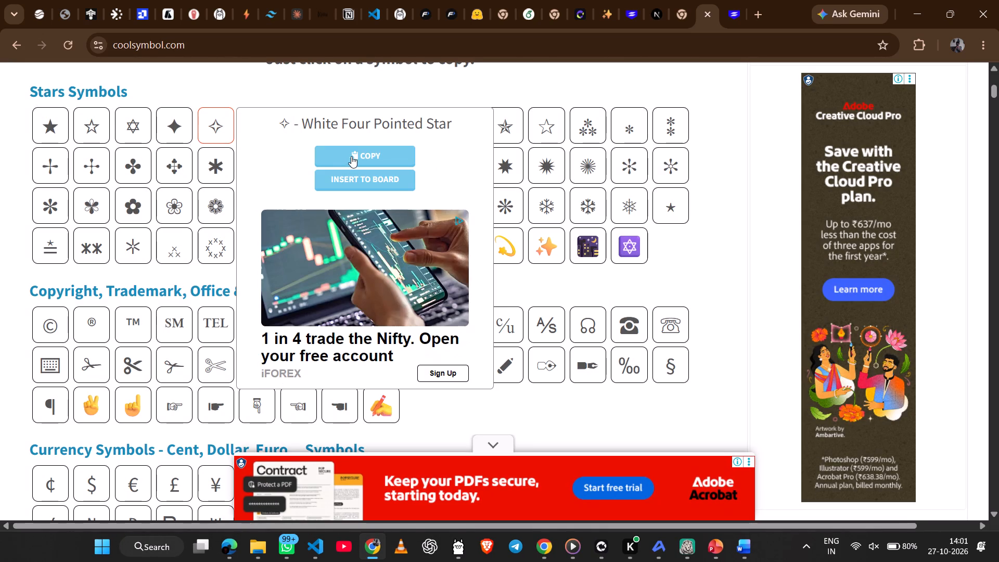
left_click(351, 156)
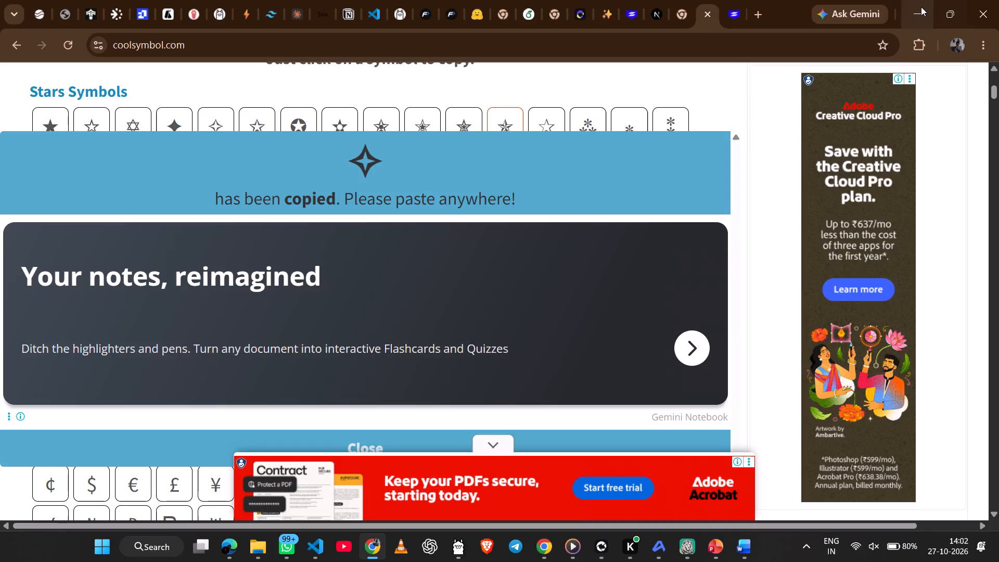
left_click(920, 6)
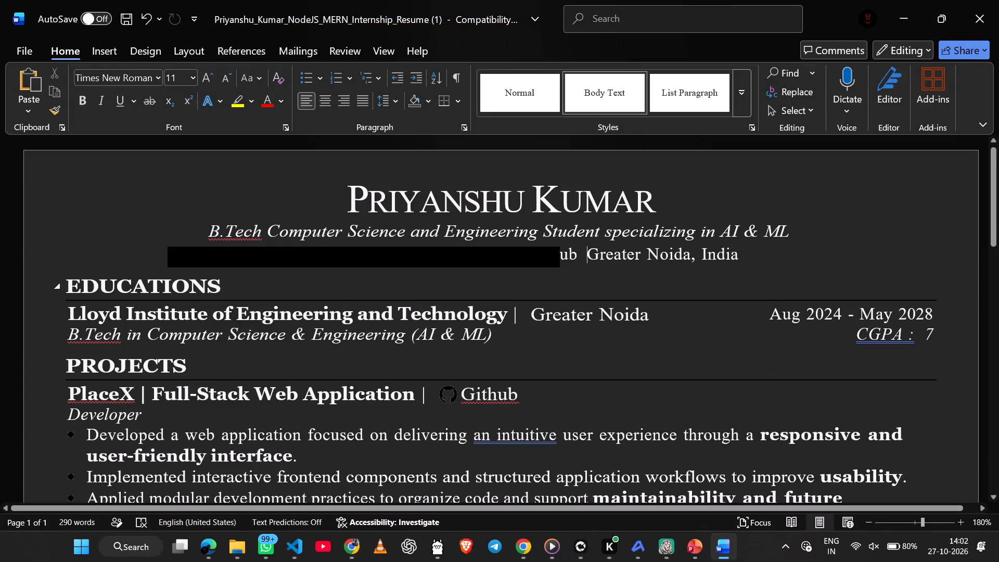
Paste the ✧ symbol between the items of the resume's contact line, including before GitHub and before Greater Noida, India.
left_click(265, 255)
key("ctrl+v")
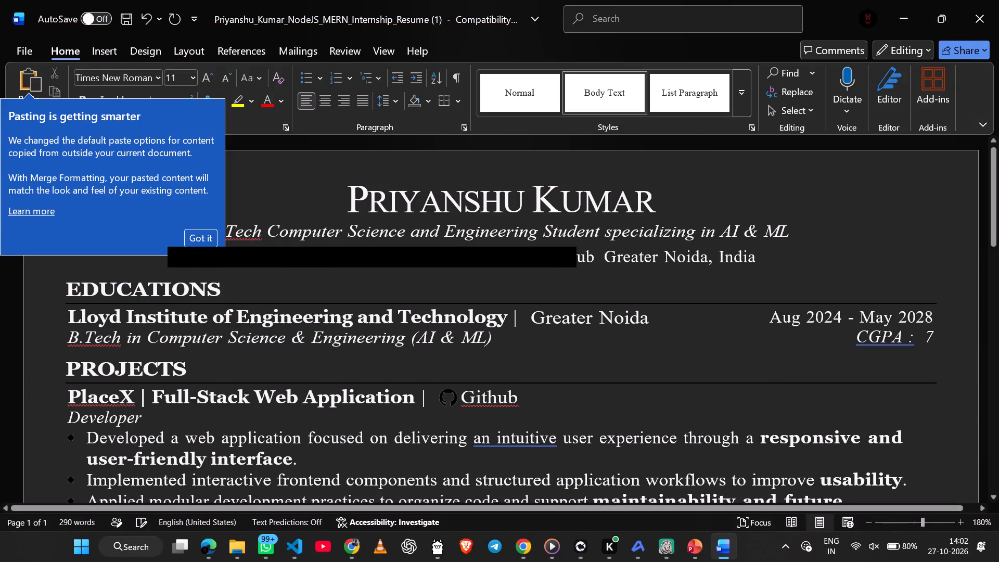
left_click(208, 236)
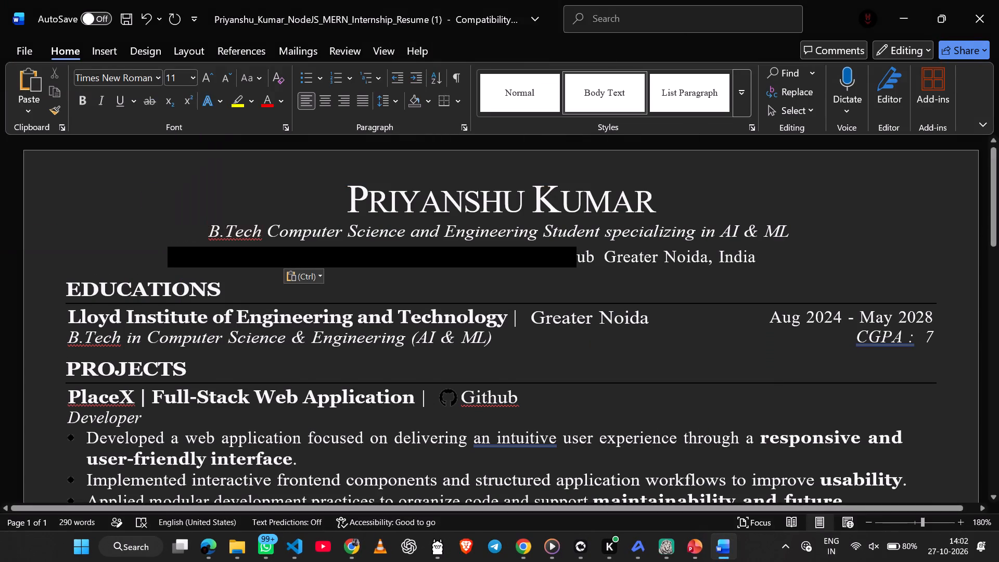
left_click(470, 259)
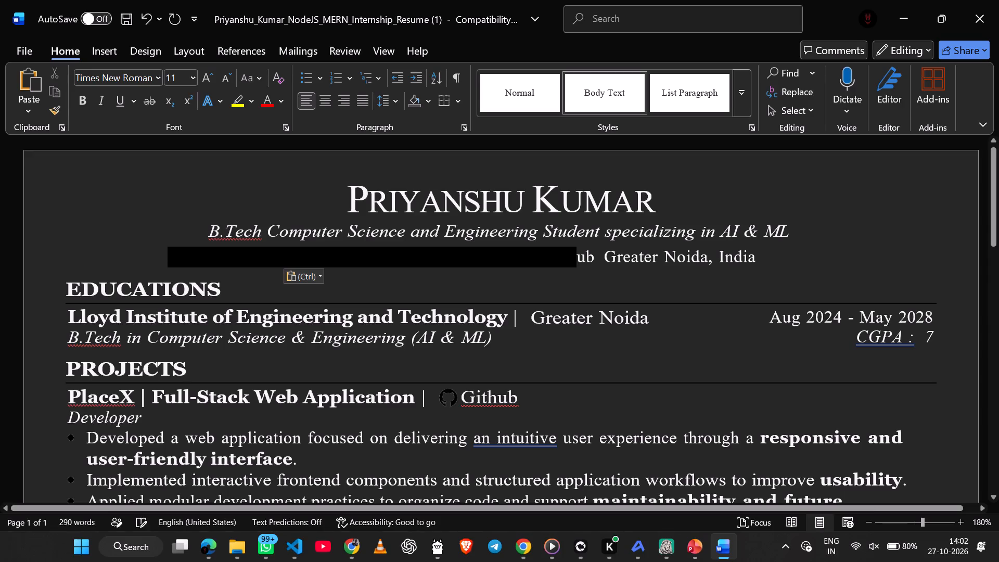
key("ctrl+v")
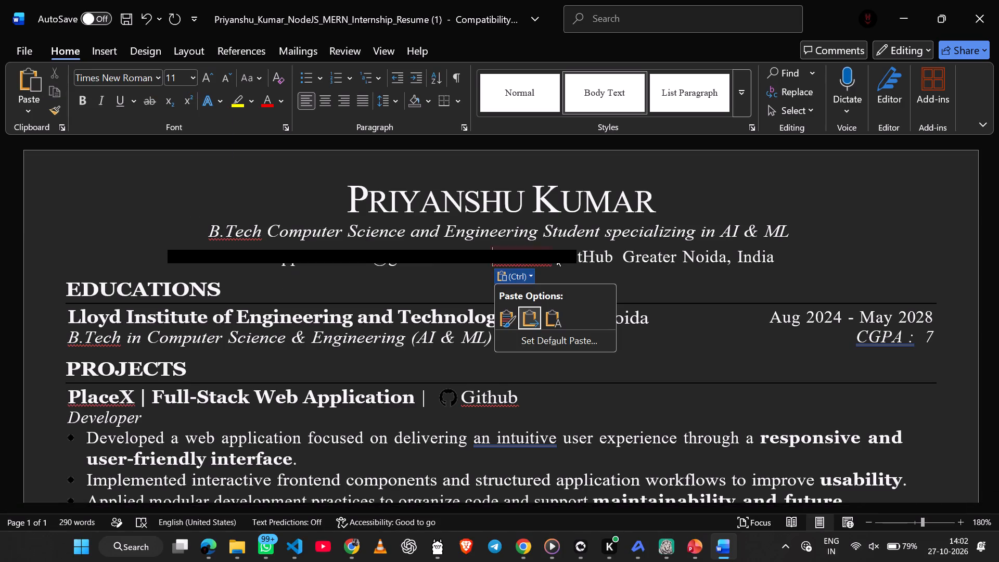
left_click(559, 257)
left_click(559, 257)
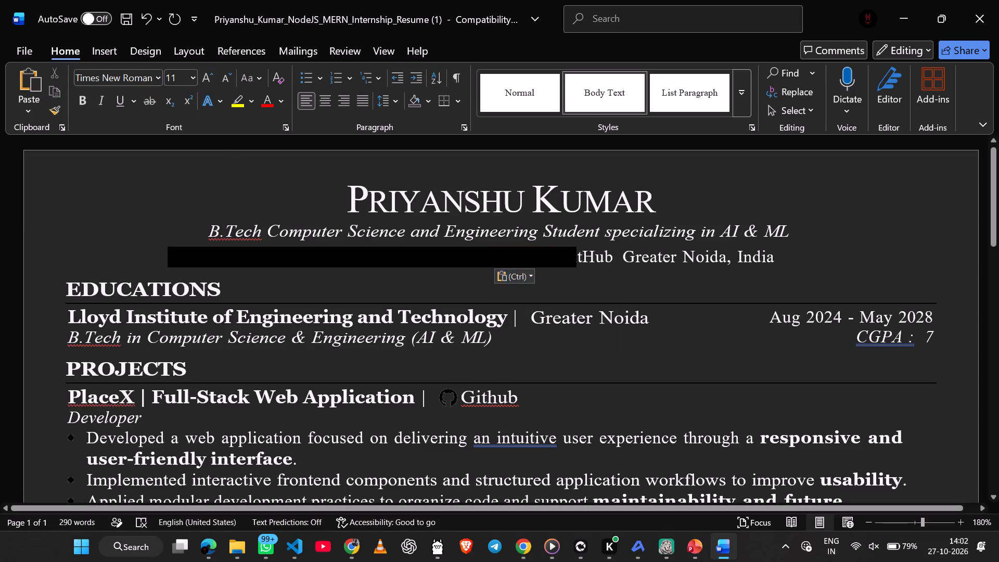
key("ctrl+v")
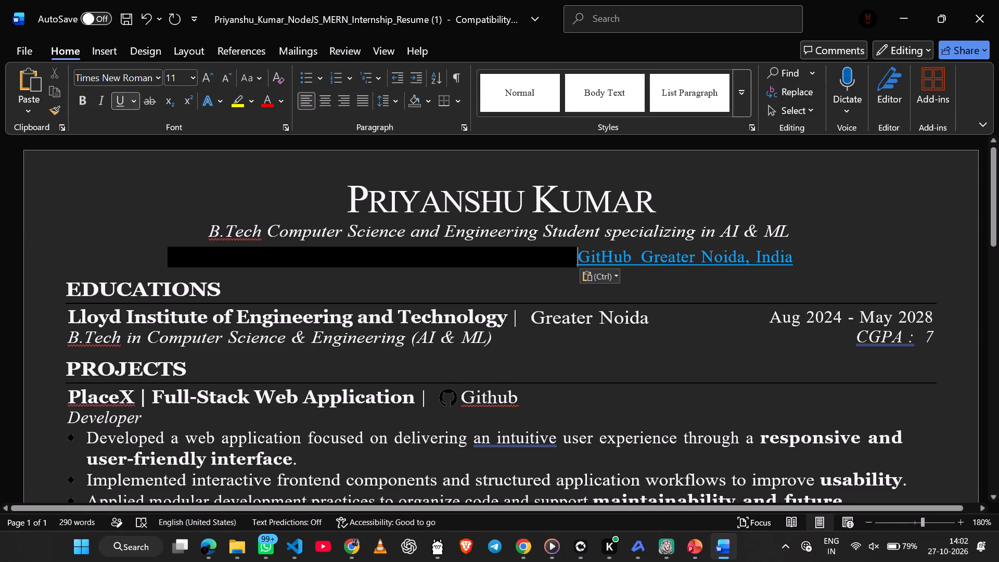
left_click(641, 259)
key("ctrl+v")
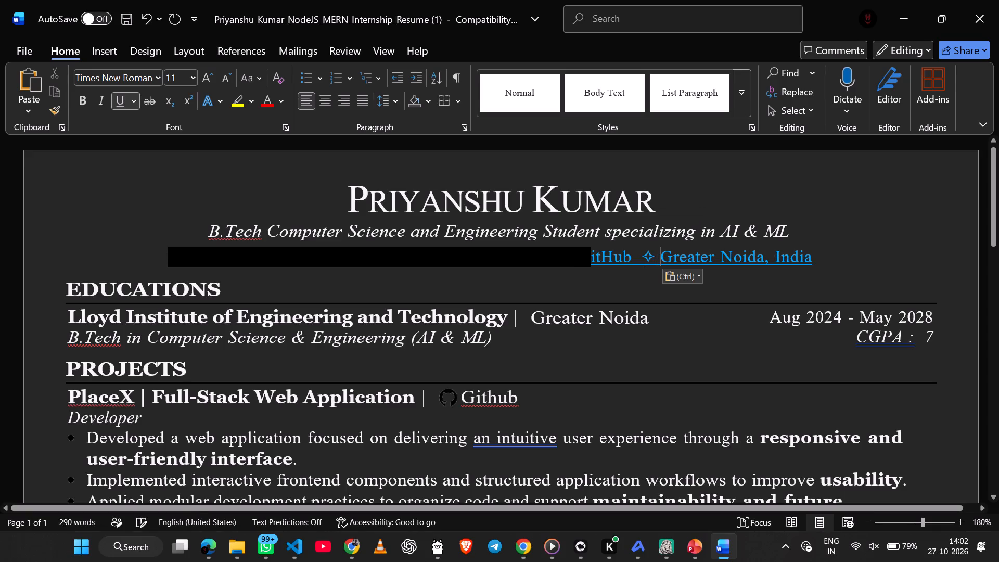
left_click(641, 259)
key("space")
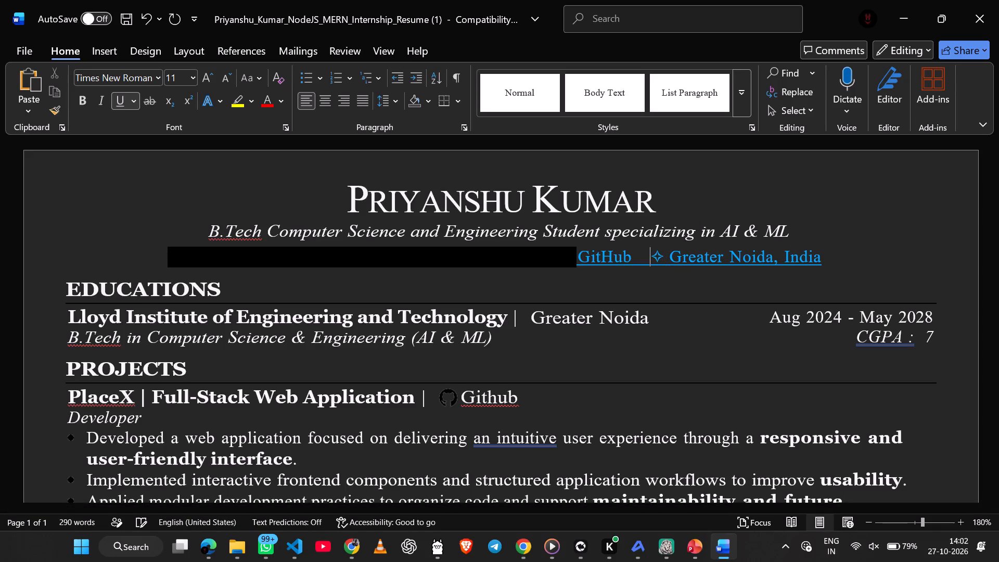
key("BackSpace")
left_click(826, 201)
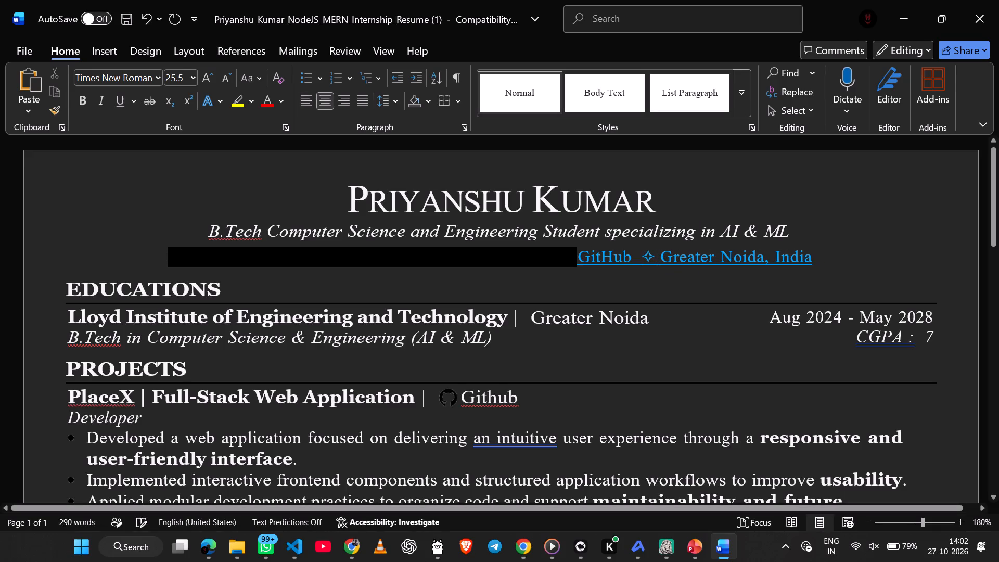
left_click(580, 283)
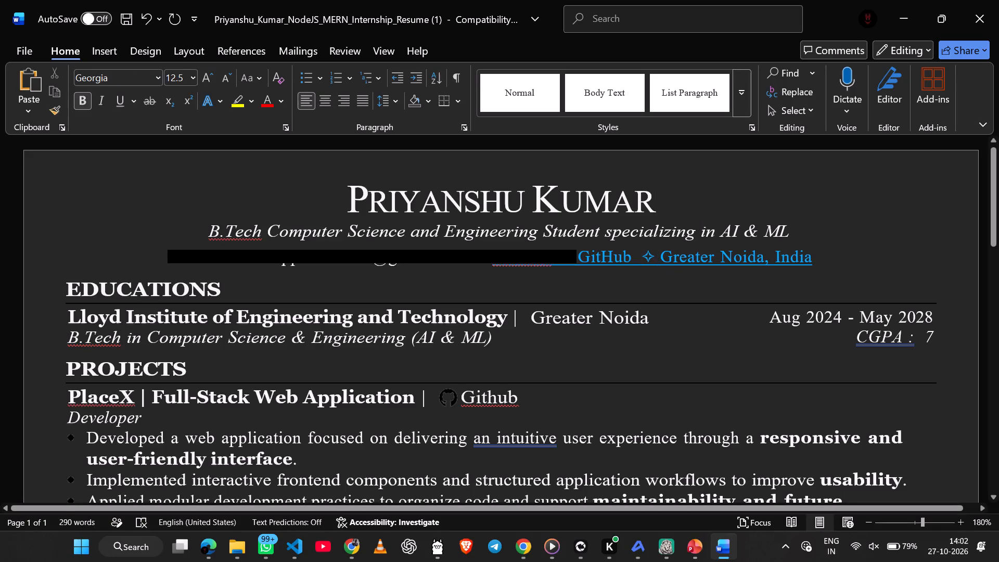
Undo the pasted symbols and all earlier edits to the contact line, back to its original icons.
key("ctrl+z")
key("ctrl+z")
key("ctrl+z")
key("ctrl+z")
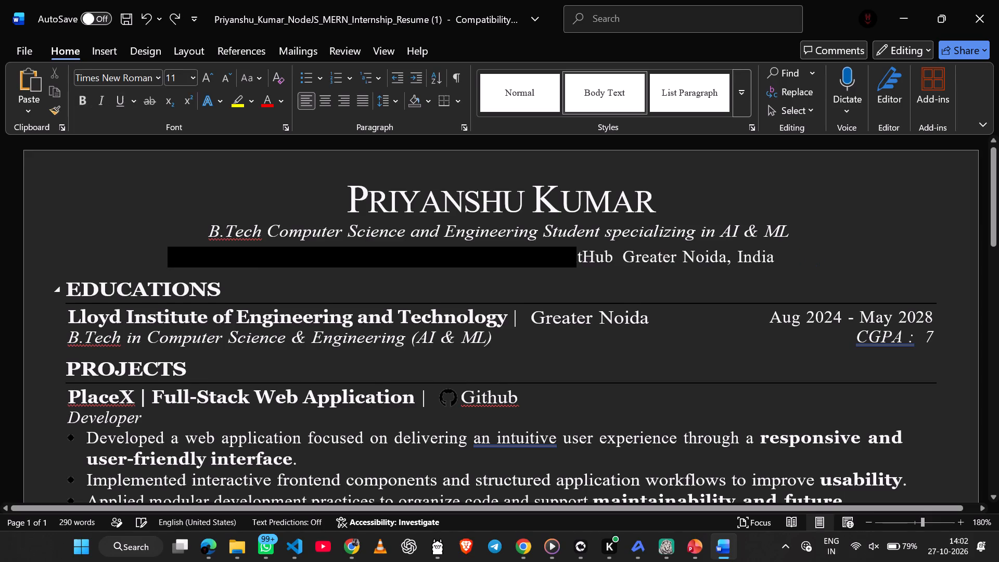
key("ctrl+z")
key("ctrl+z")
key("ctrl+z")
key("ctrl+z")
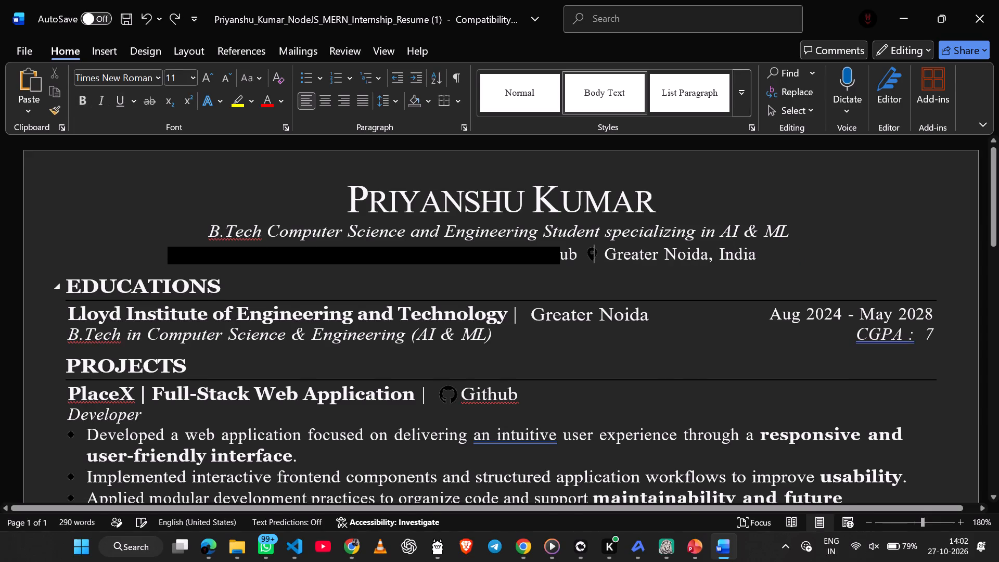
key("ctrl+z")
key("ctrl+z")
key("ctrl+z")
key("ctrl+z")
key("ctrl+z")
key("ctrl+z")
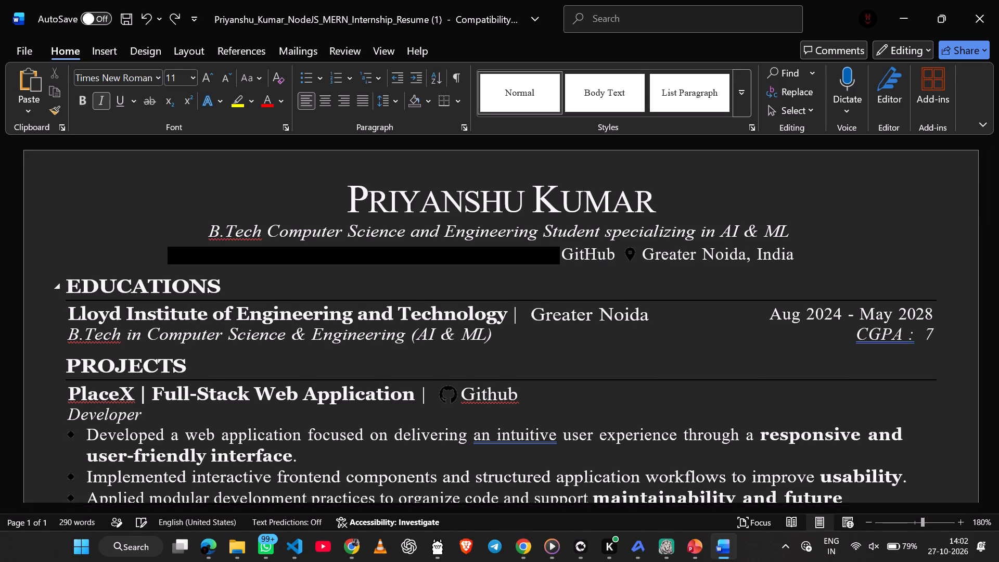
key("ctrl+z")
key("ctrl+z")
key("ctrl+z")
key("ctrl+z")
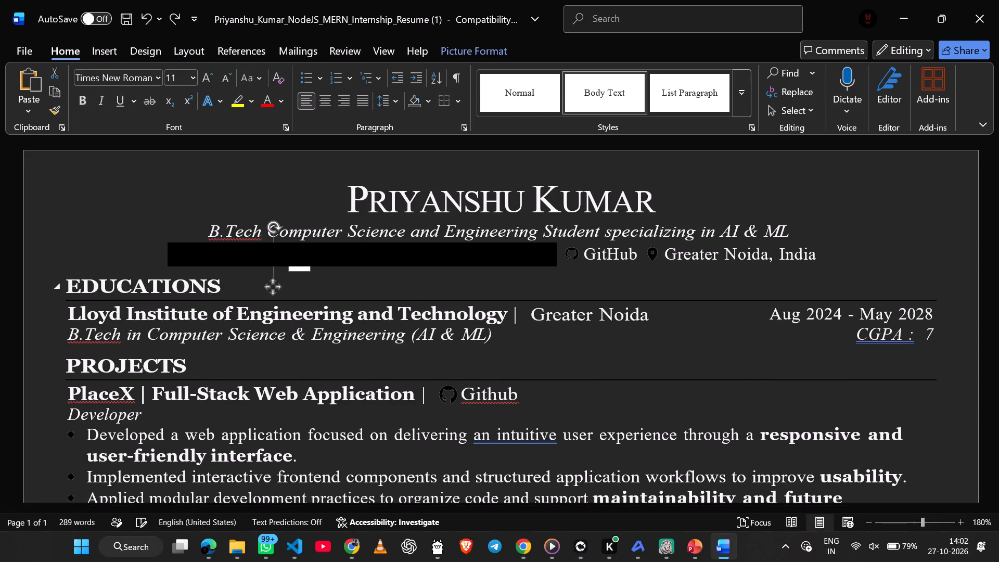
key("ctrl+z")
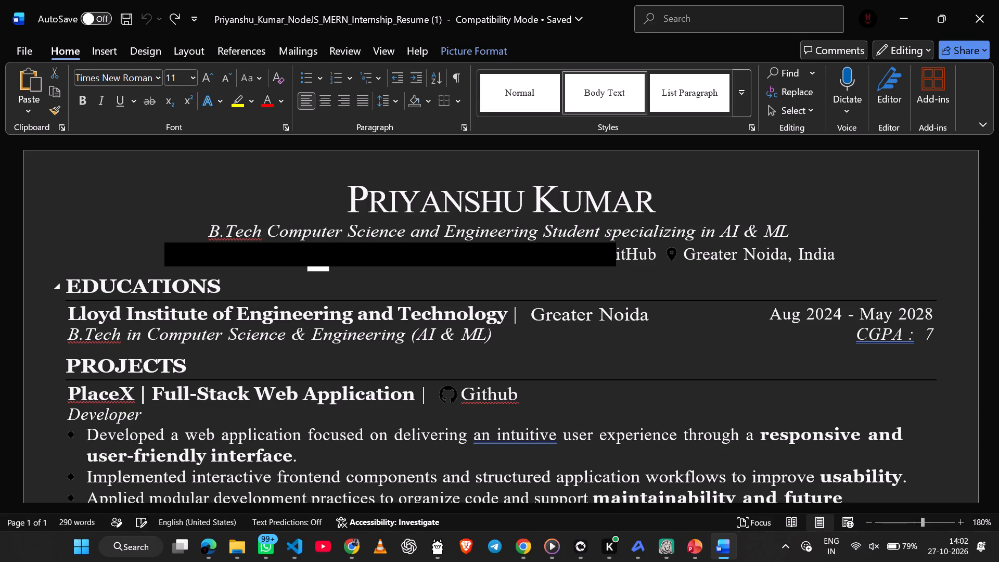
left_click(512, 282)
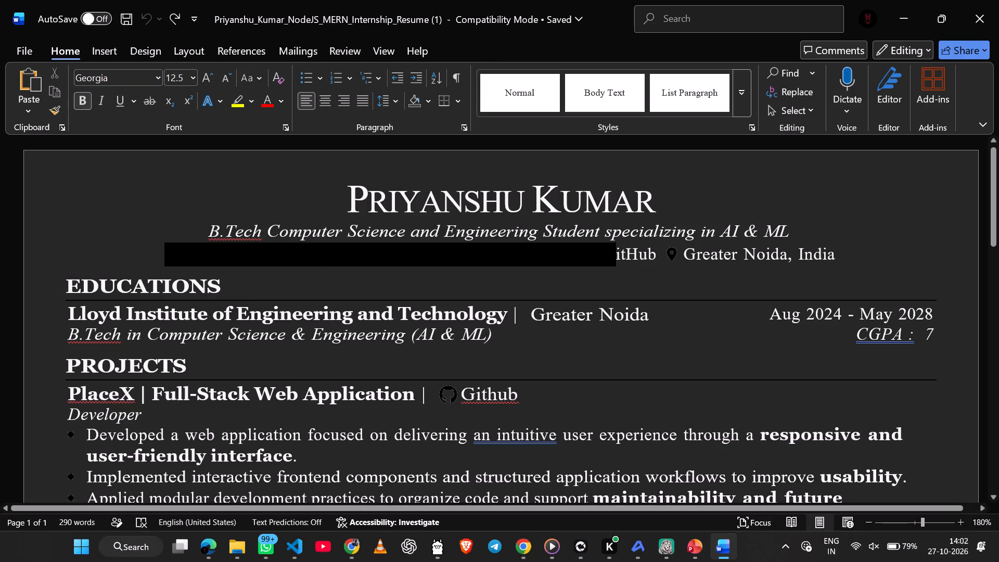
Replace the icon before the e-mail address in the contact line with the copied ✧ symbol, removing the extra space.
left_click(291, 253)
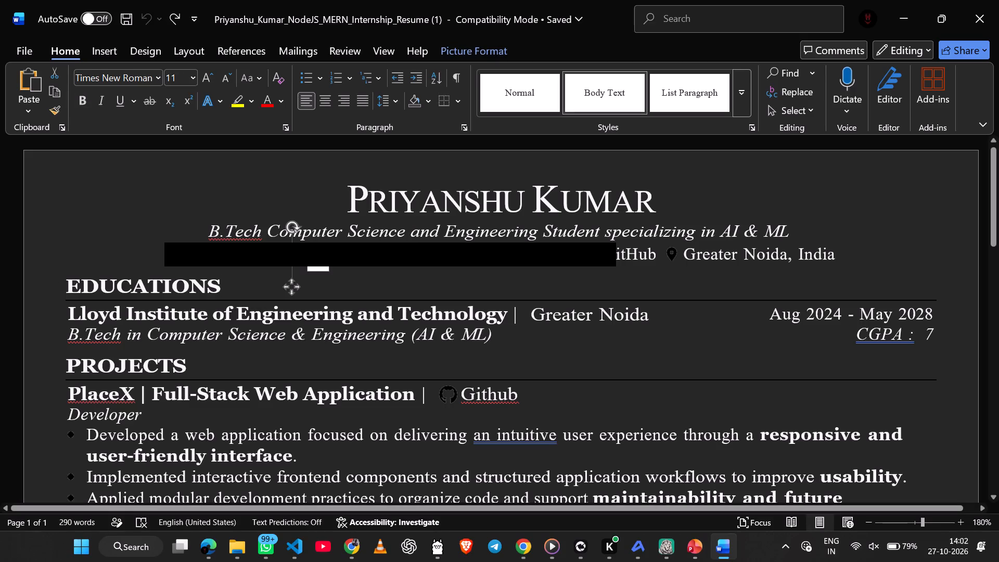
key("ctrl+v")
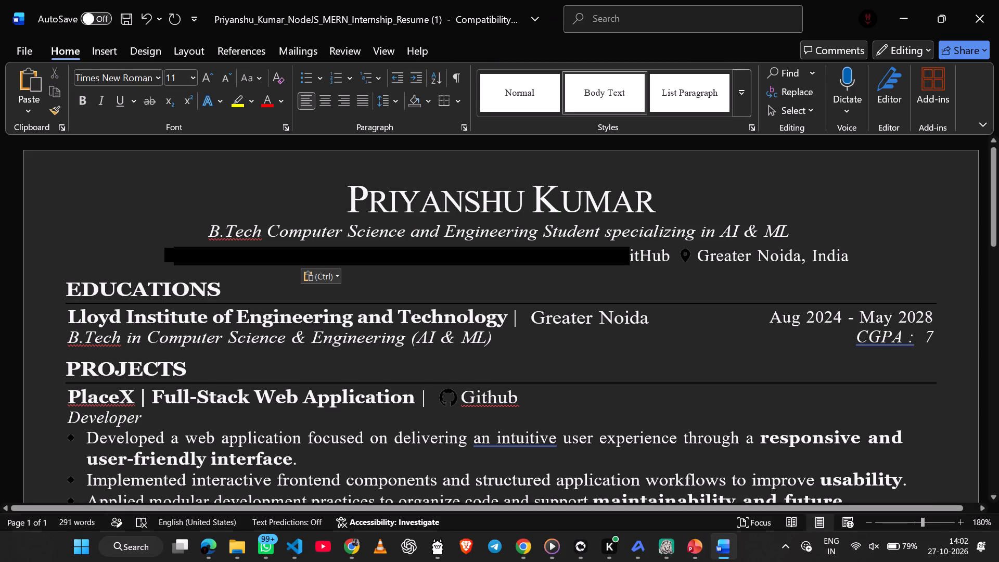
left_click(318, 262)
key("BackSpace")
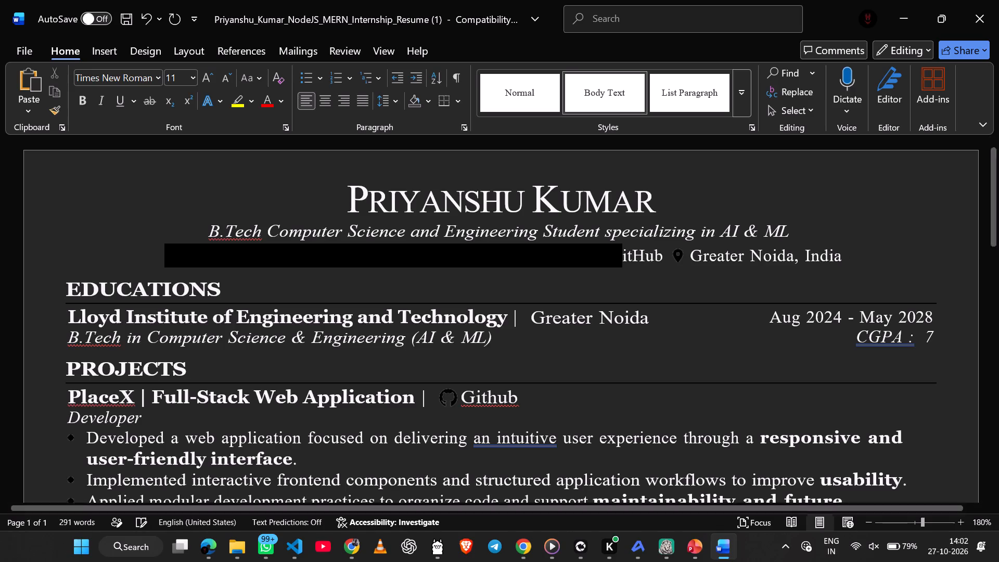
key("BackSpace")
key("BackSpace")
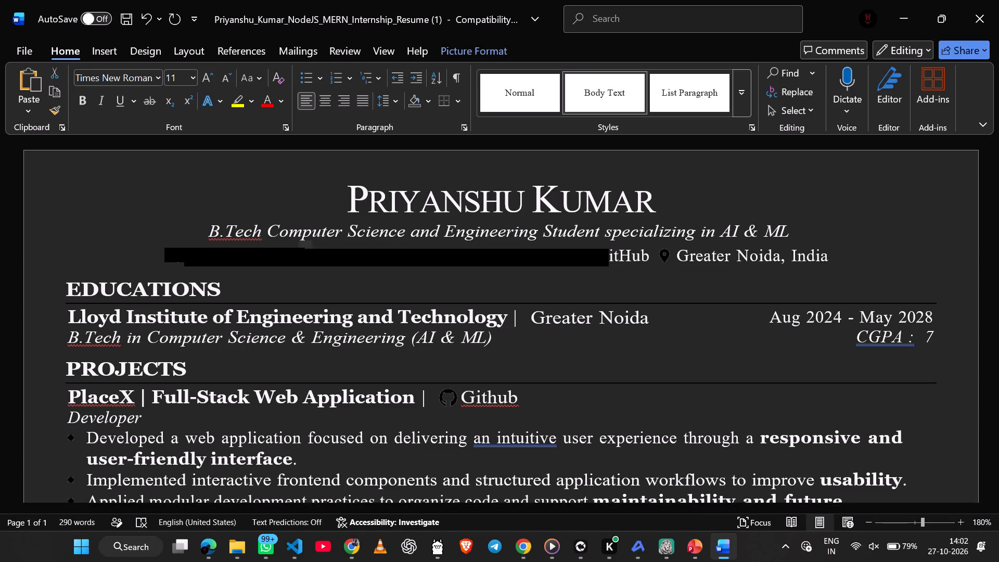
Replace the first icon in the contact line, before the phone number, with the ✧ symbol.
left_click(173, 258)
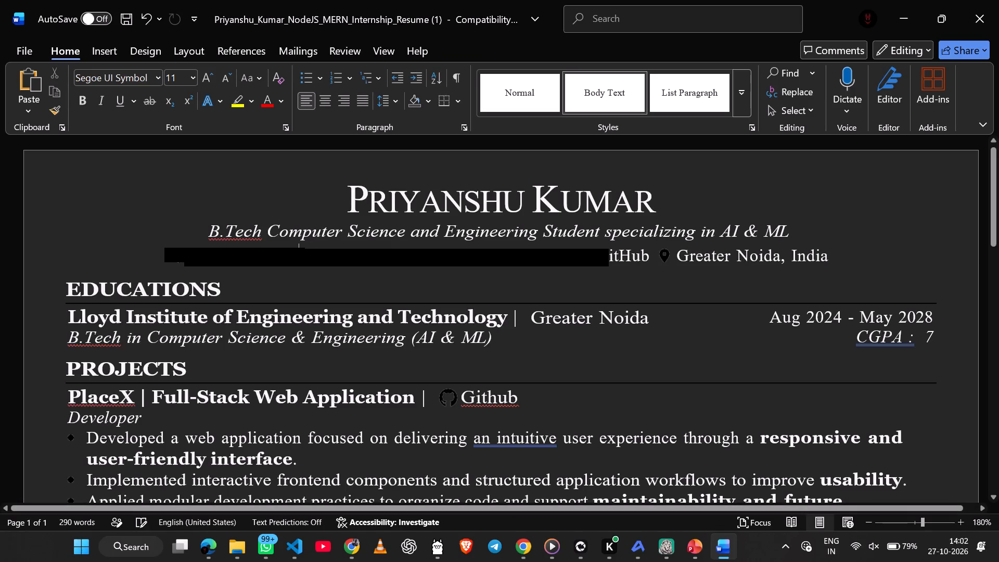
left_click(173, 255)
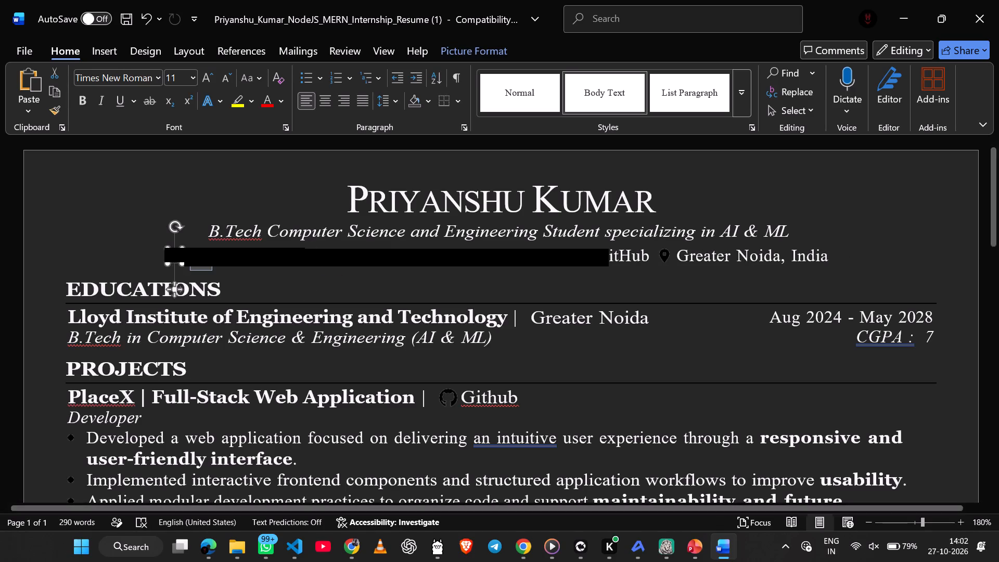
key("BackSpace")
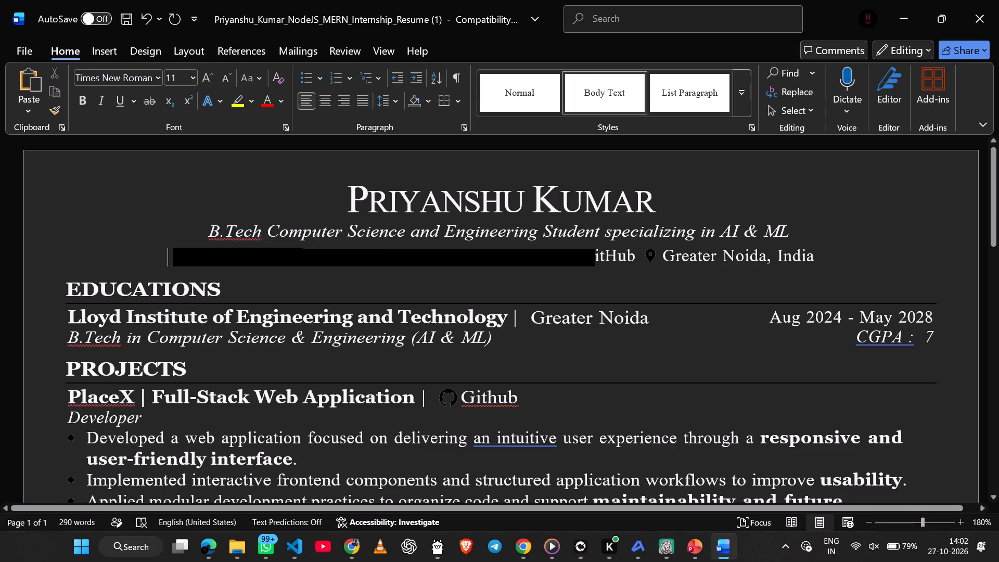
key("ctrl+v")
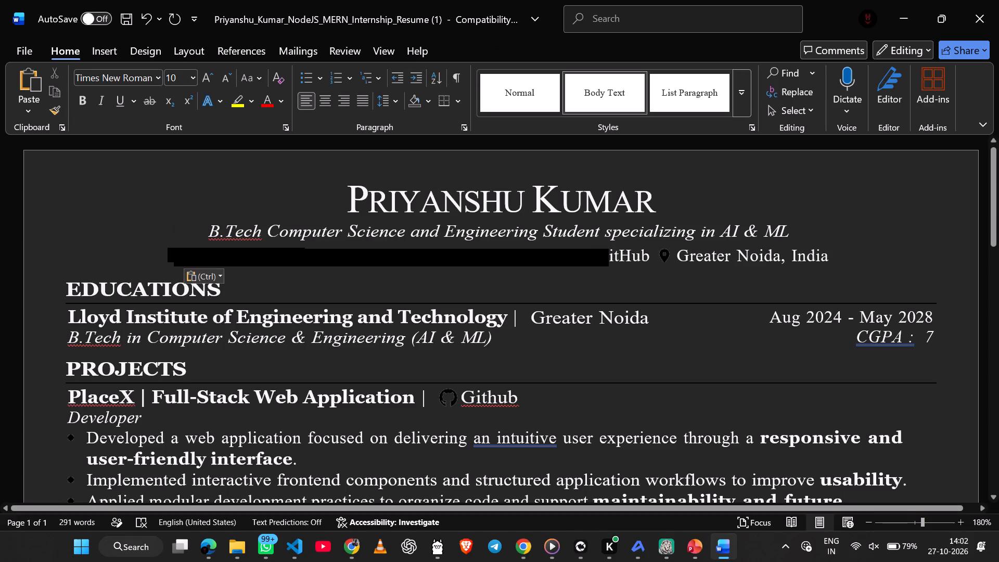
Add the country code +91 after the first ✧ symbol, in front of the phone number.
key("shift+plus")
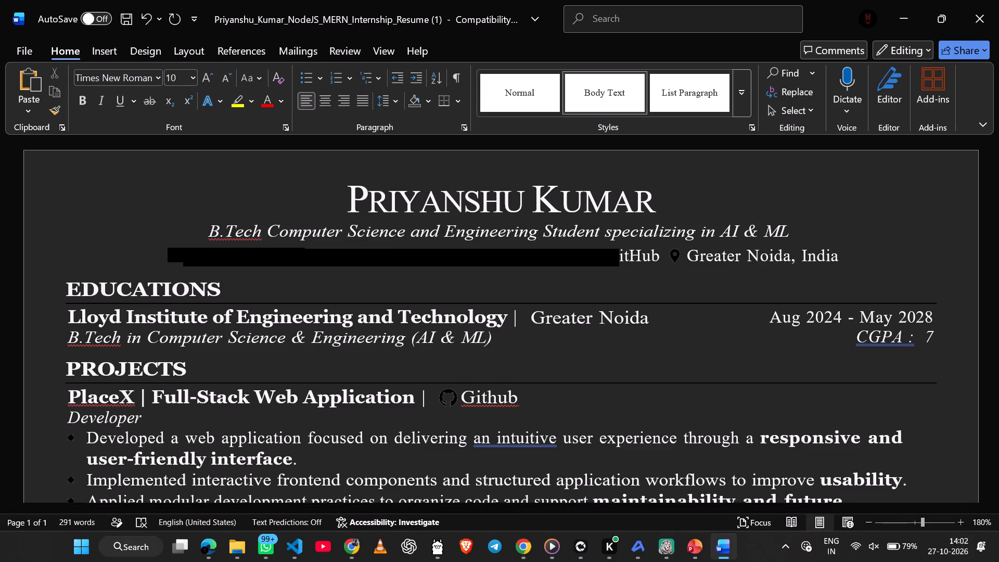
type("91")
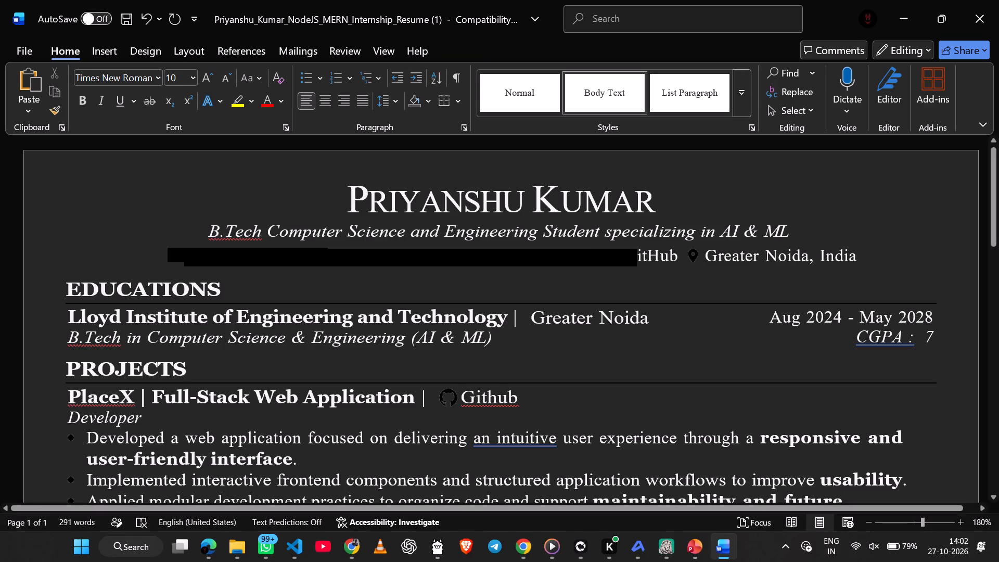
left_click(916, 228)
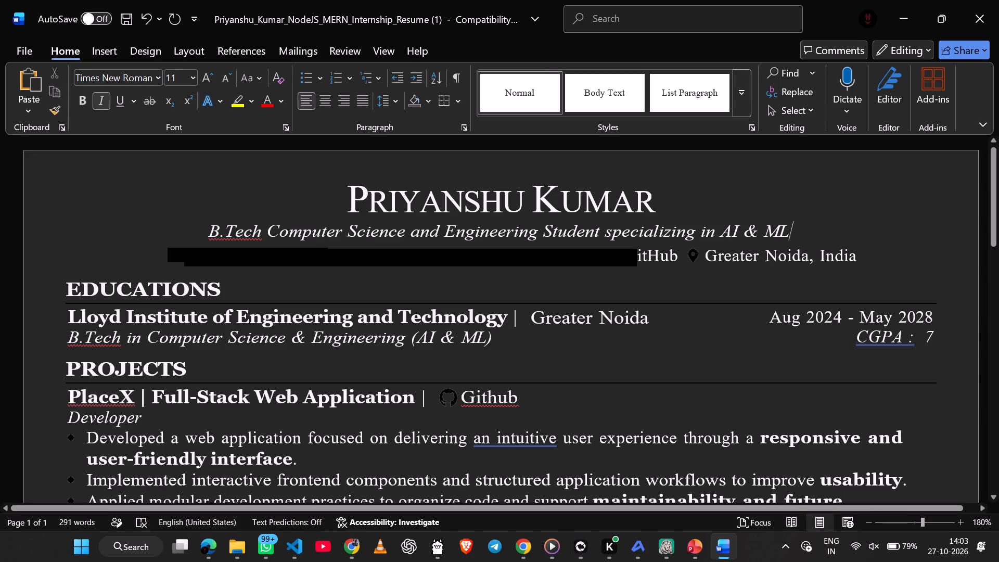
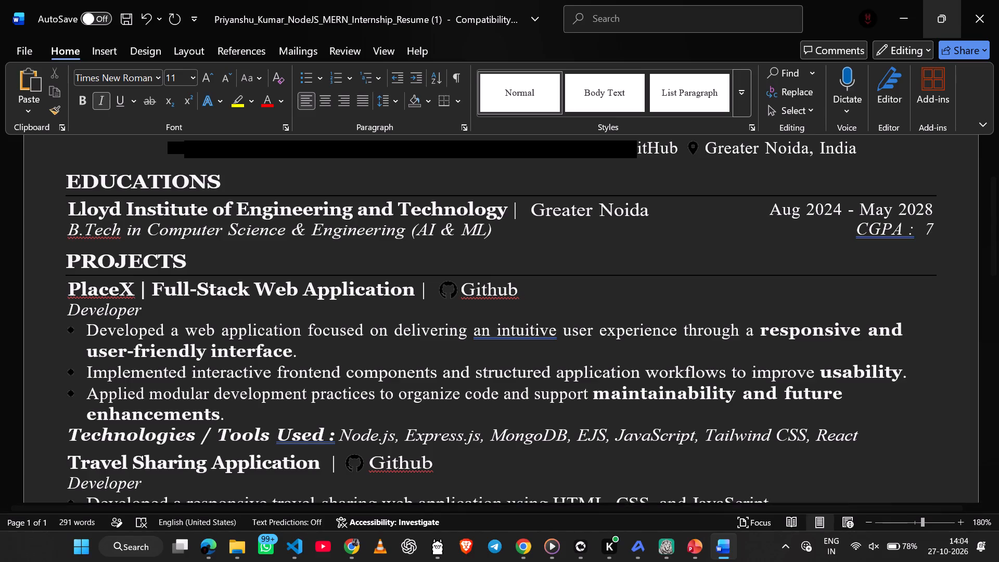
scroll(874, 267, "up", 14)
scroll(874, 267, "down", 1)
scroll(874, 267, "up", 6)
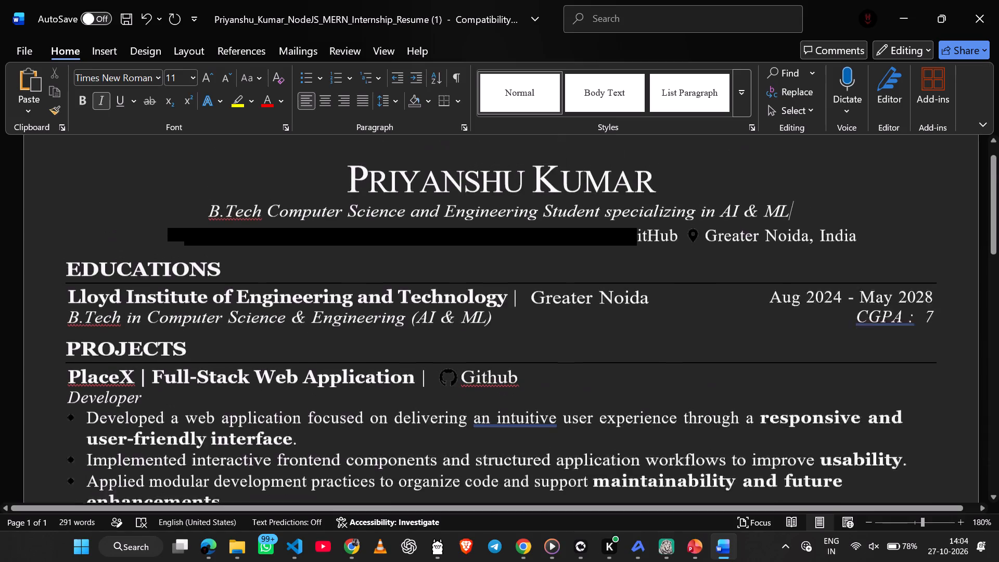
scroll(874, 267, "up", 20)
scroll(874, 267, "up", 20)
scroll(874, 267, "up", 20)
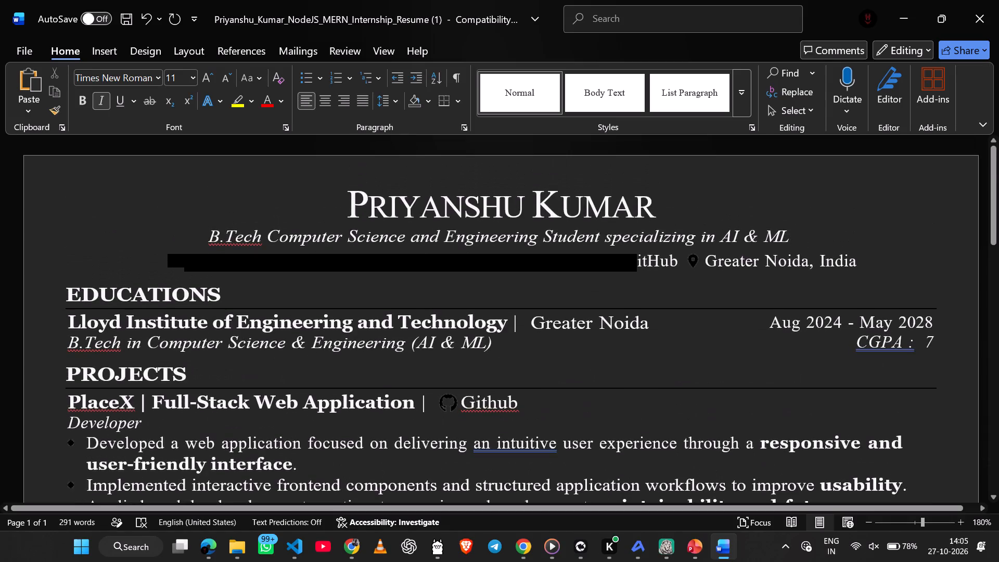
Switch to Chrome, bring up the Overleaf projects page and dismiss its promotional pop-ups.
left_click(351, 549)
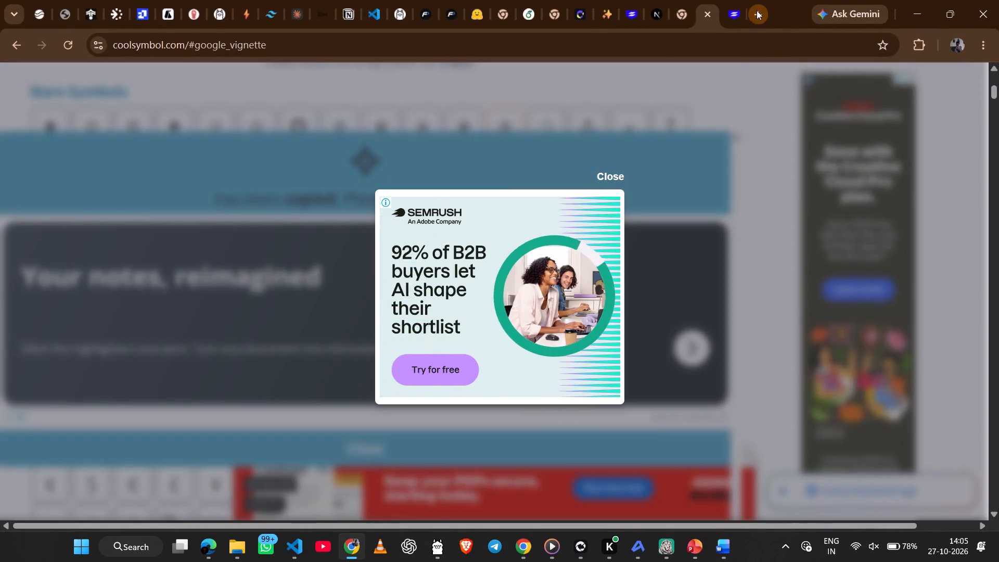
left_click(757, 10)
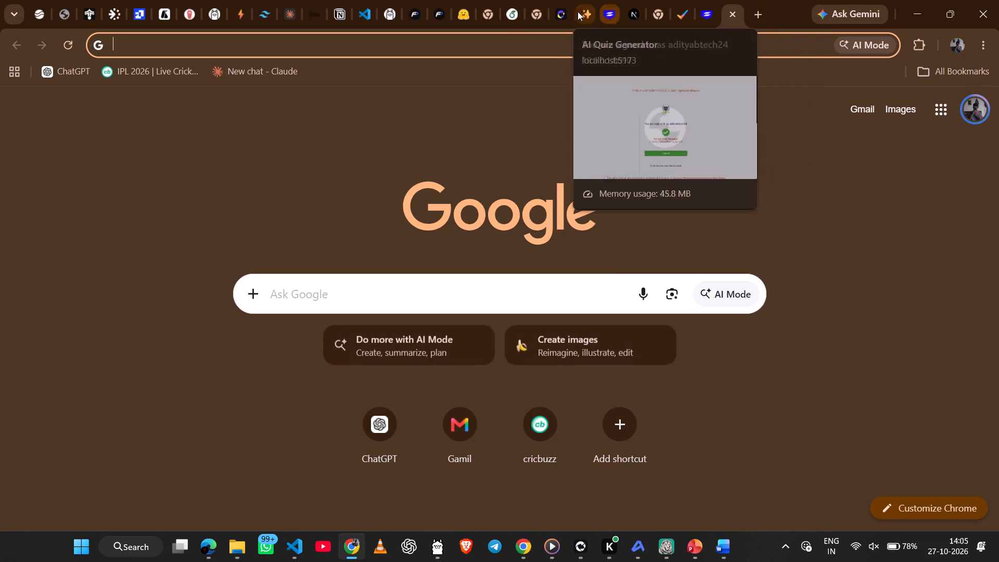
left_click(515, 10)
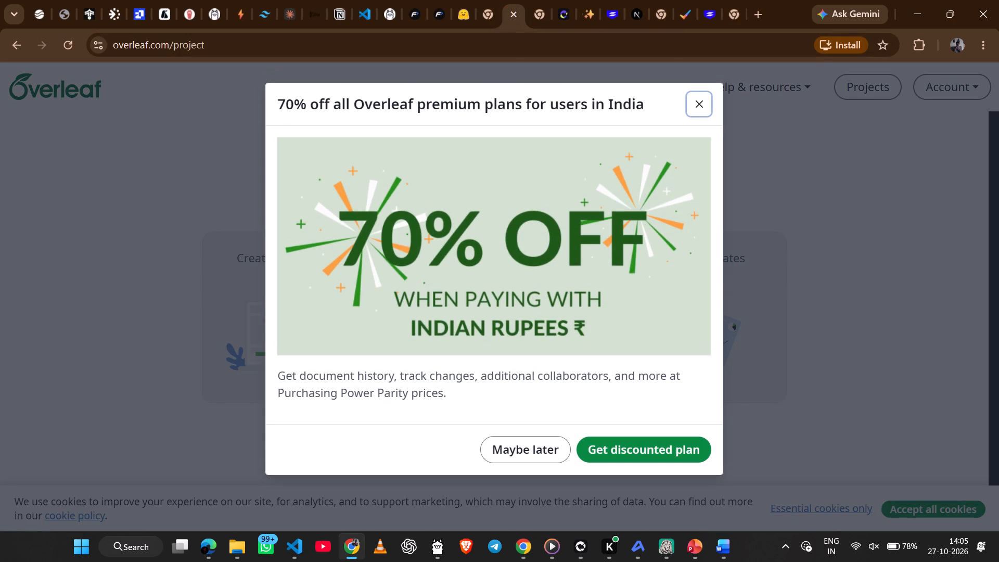
left_click(706, 103)
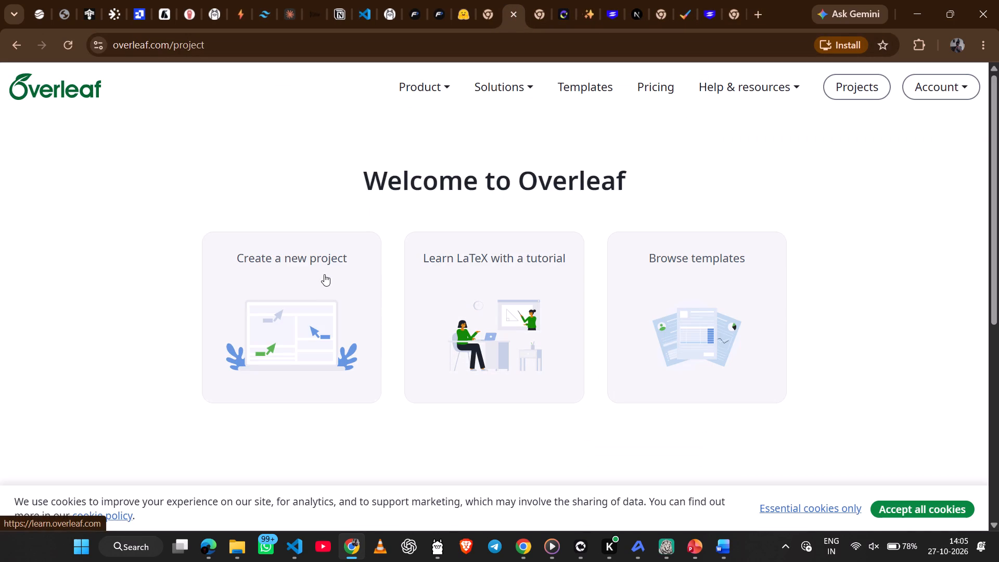
left_click(327, 281)
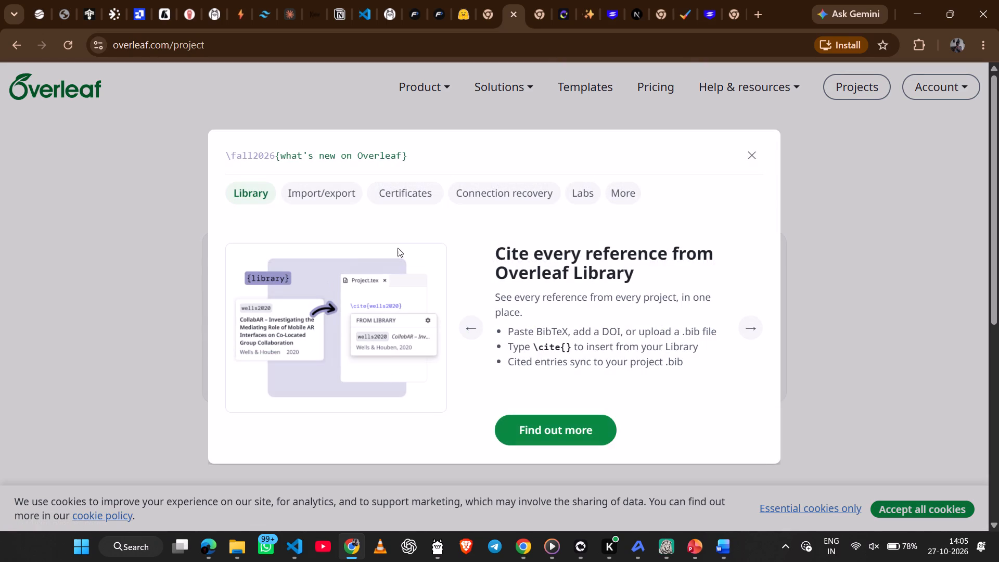
left_click(757, 159)
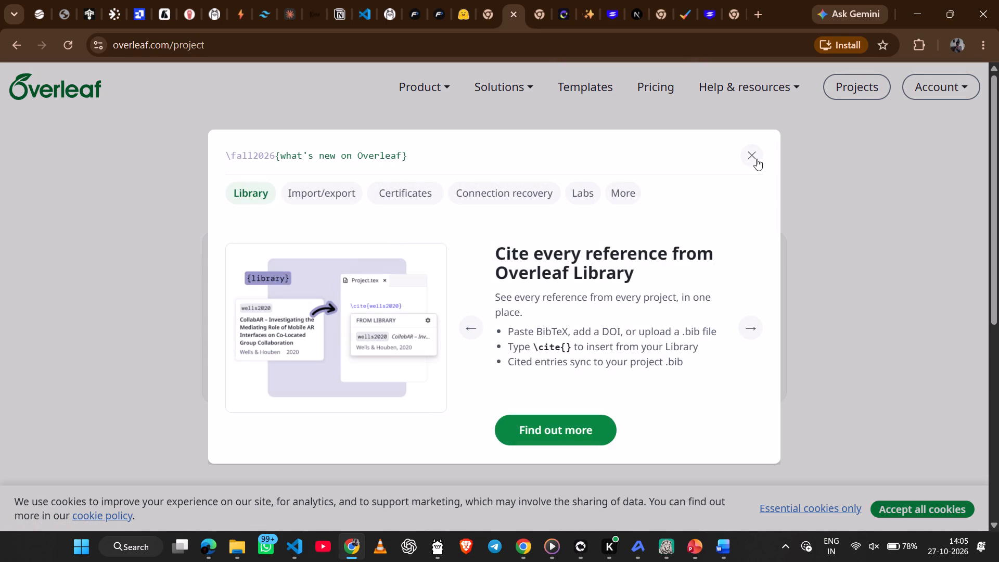
left_click(751, 157)
left_click(335, 300)
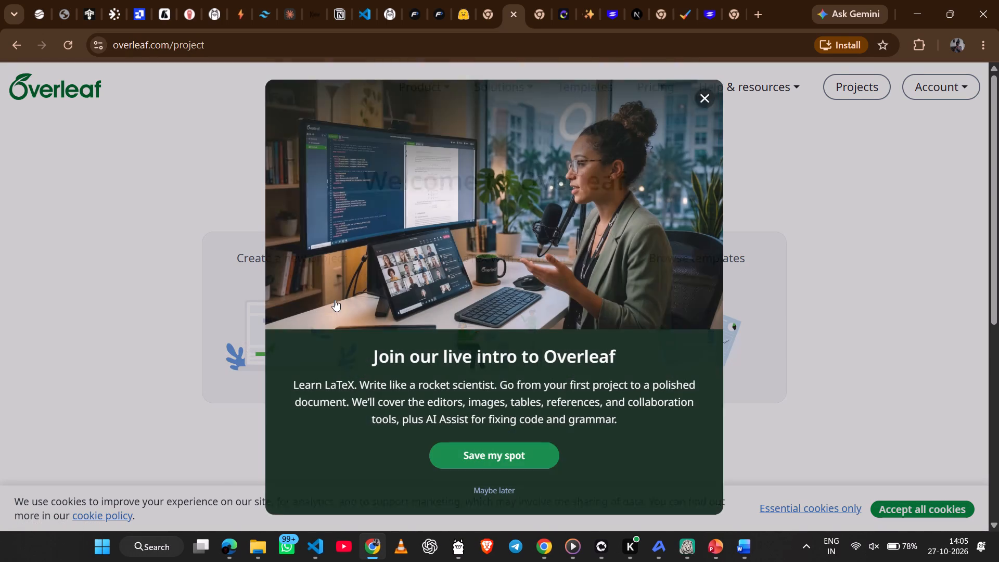
left_click(705, 97)
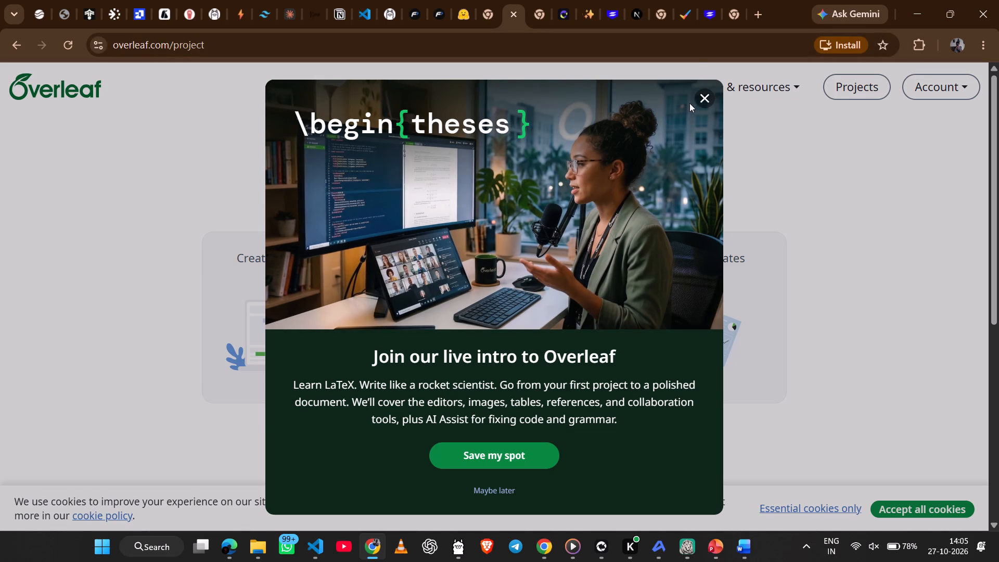
left_click(501, 492)
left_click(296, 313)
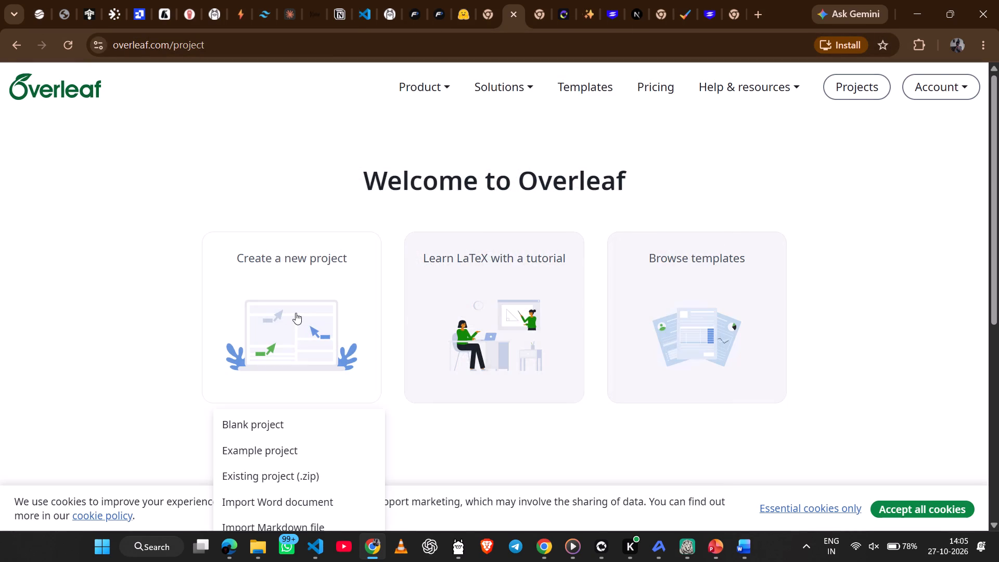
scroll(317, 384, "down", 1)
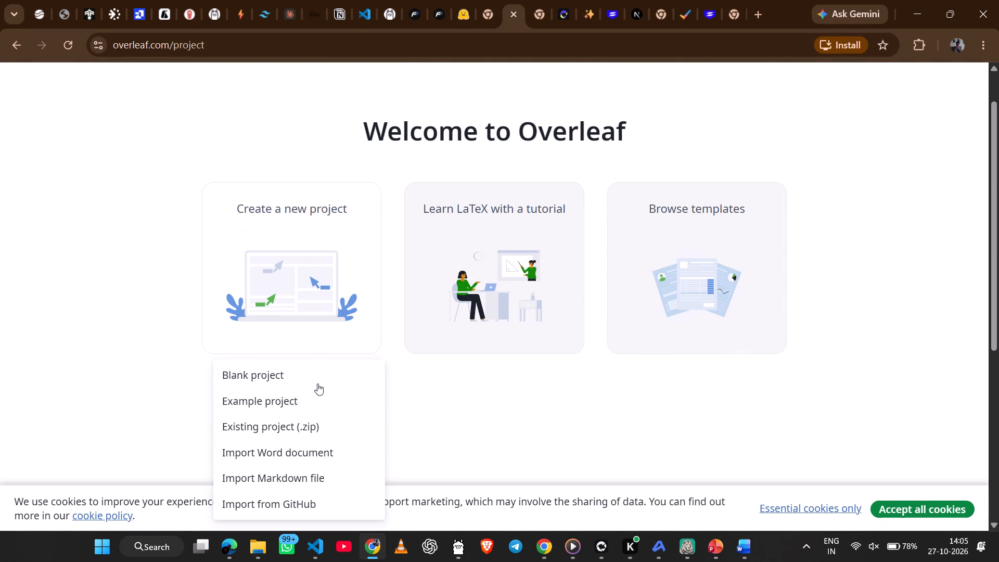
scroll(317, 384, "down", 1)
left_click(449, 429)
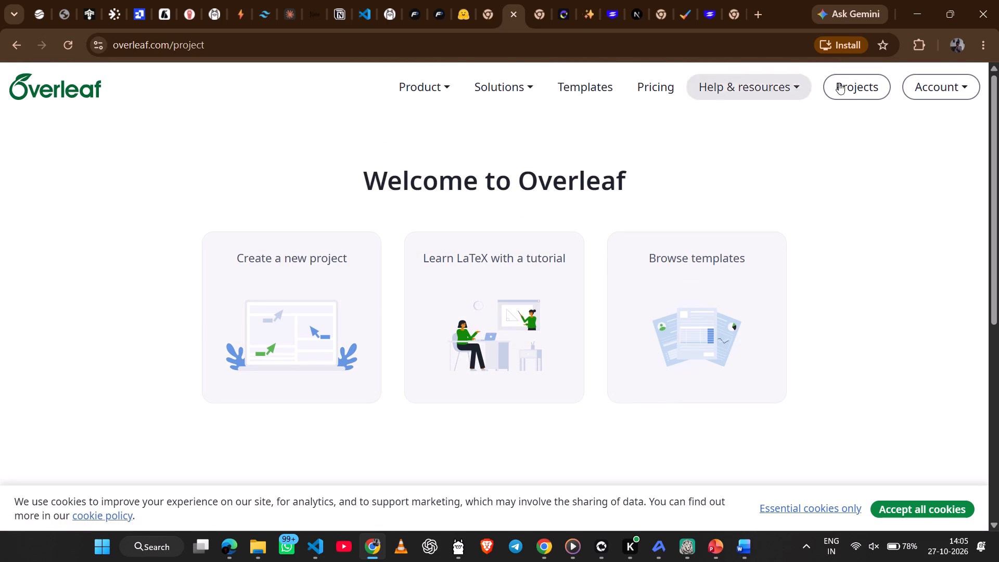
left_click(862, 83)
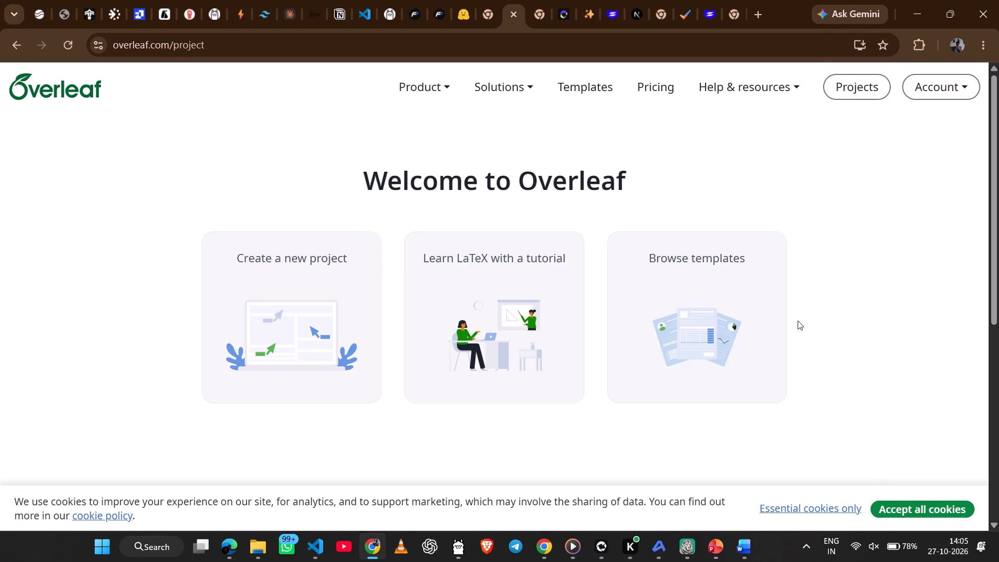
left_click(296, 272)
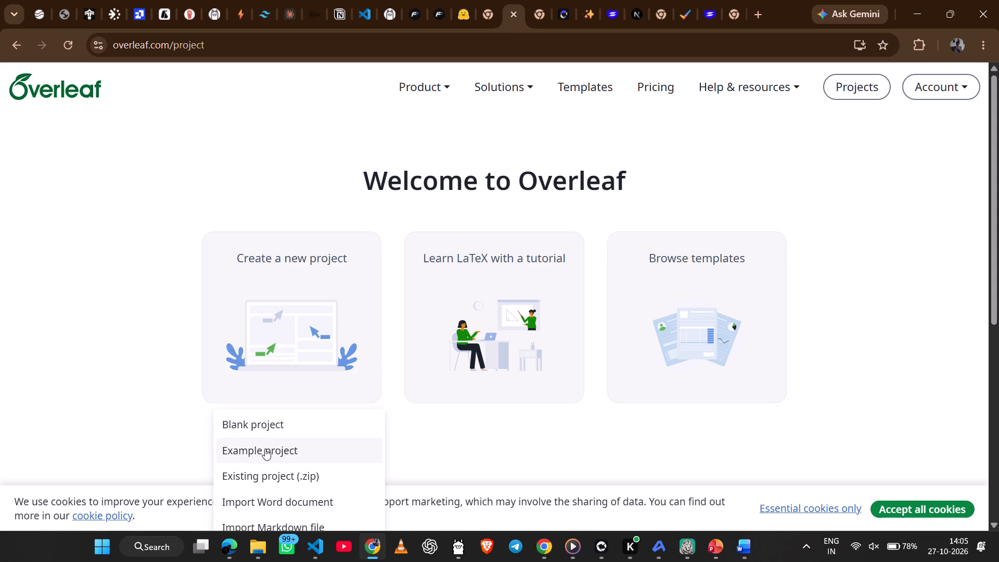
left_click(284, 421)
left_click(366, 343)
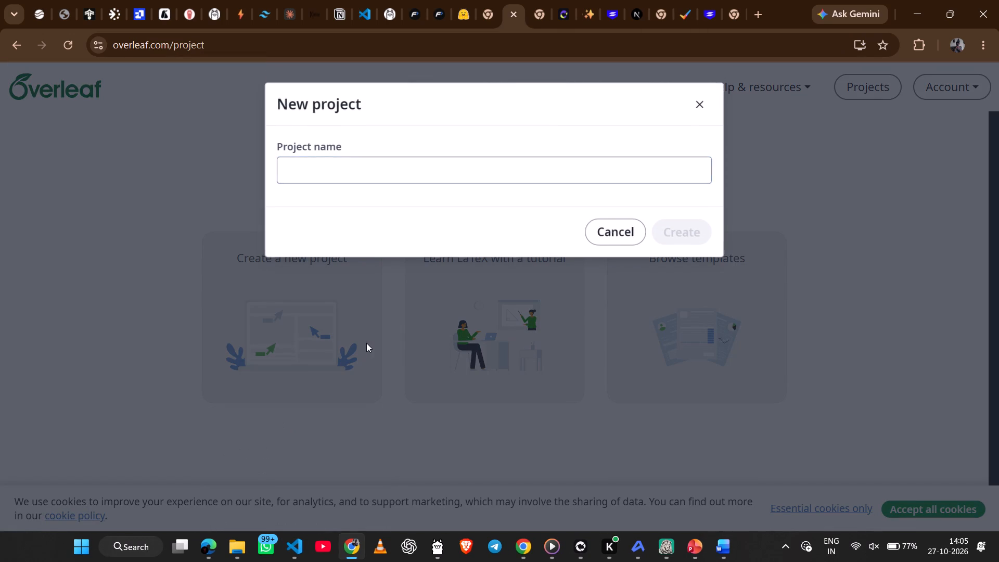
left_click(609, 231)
Import the NodeJS MERN internship resume Word document from Downloads as a new Overleaf project and start editing it.
left_click(314, 319)
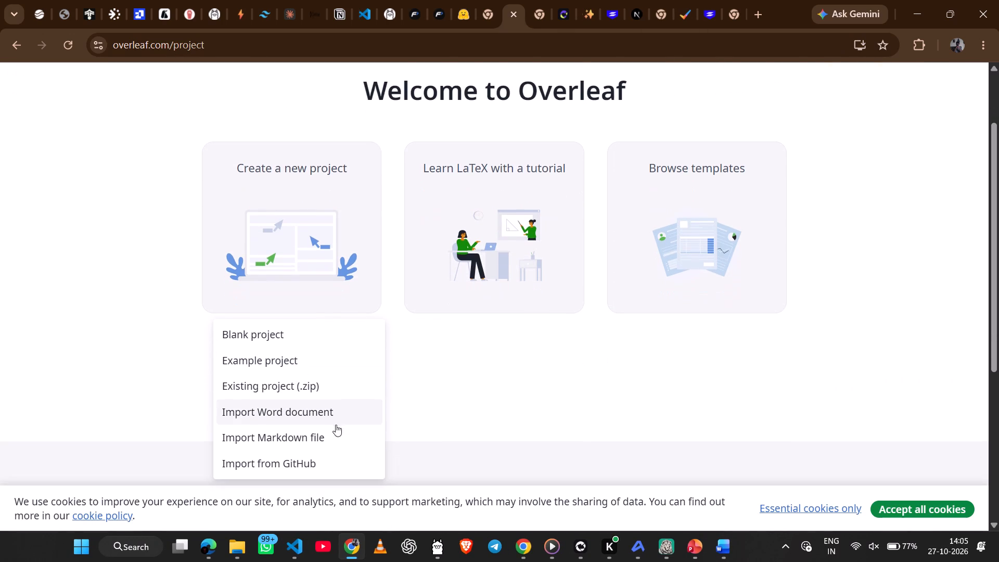
left_click(329, 416)
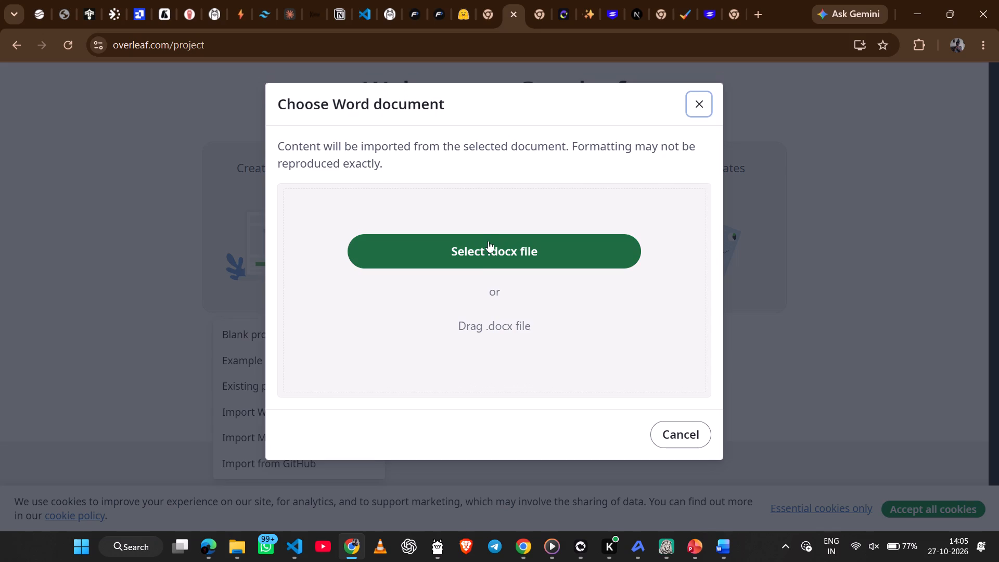
left_click(483, 248)
left_click(149, 143)
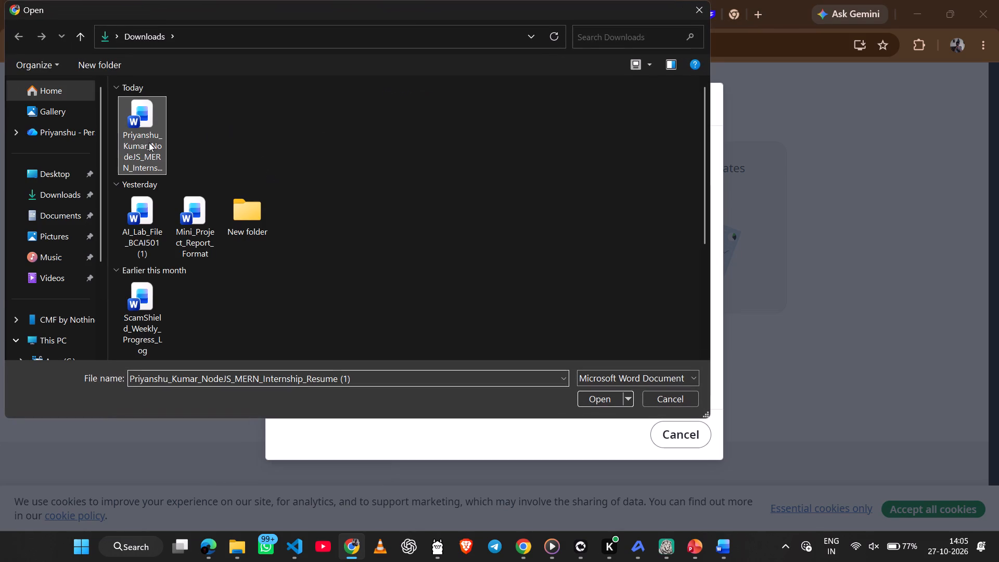
left_click(588, 400)
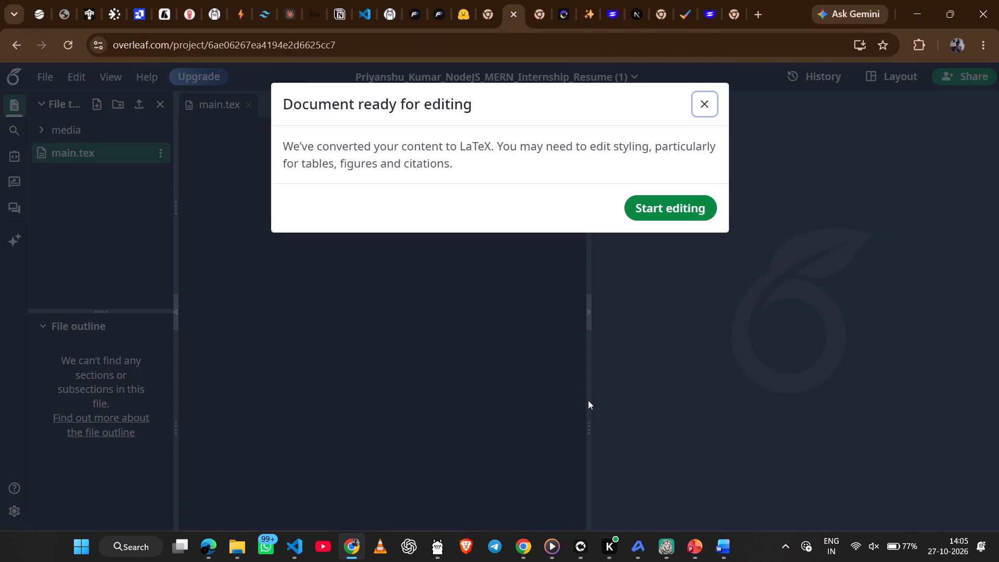
left_click(669, 205)
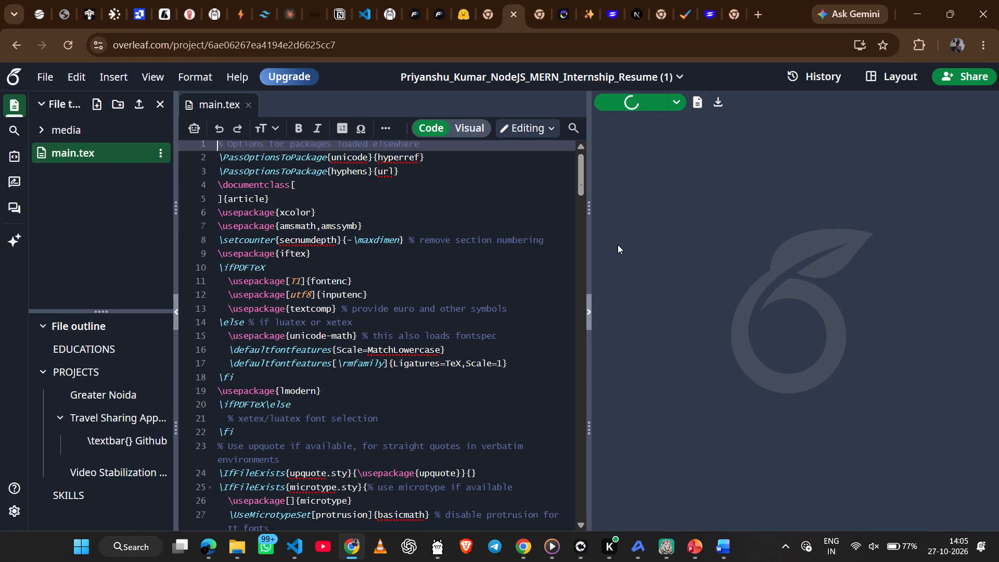
Look through all pages of the converted resume in the PDF preview, checking its layout and formatting.
scroll(491, 262, "up", 5)
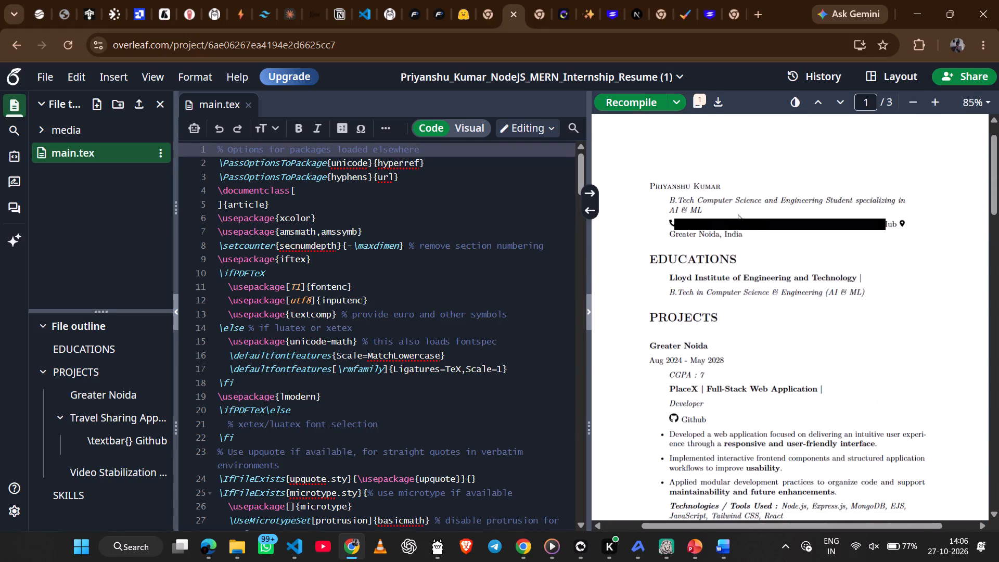
scroll(782, 298, "down", 1)
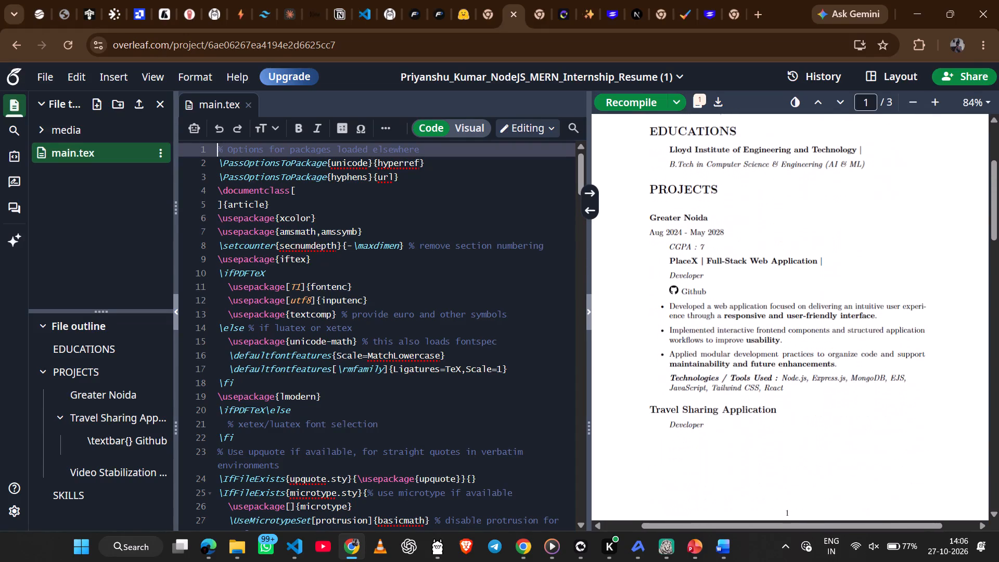
scroll(782, 298, "down", 7)
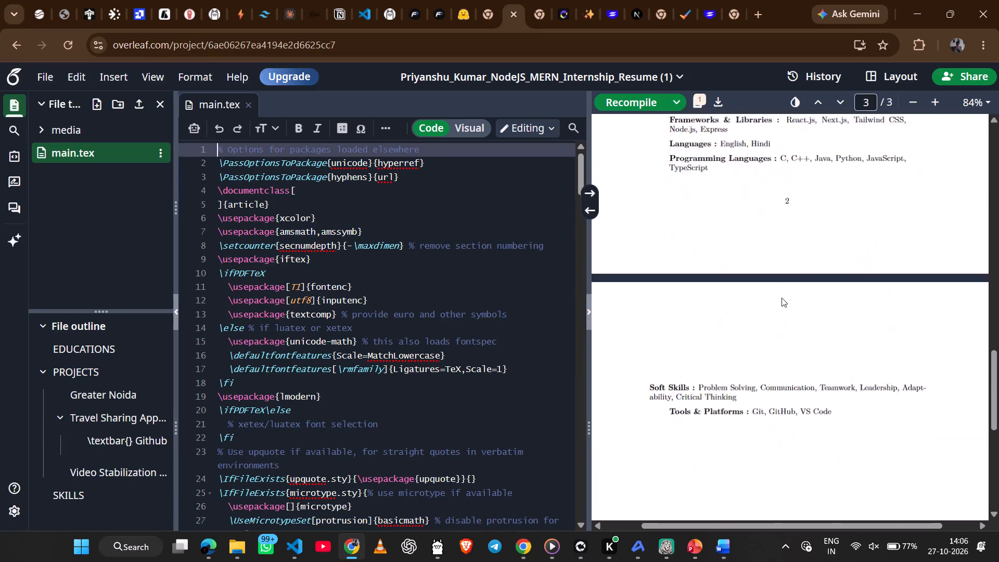
scroll(782, 298, "down", 2)
scroll(782, 298, "up", 11)
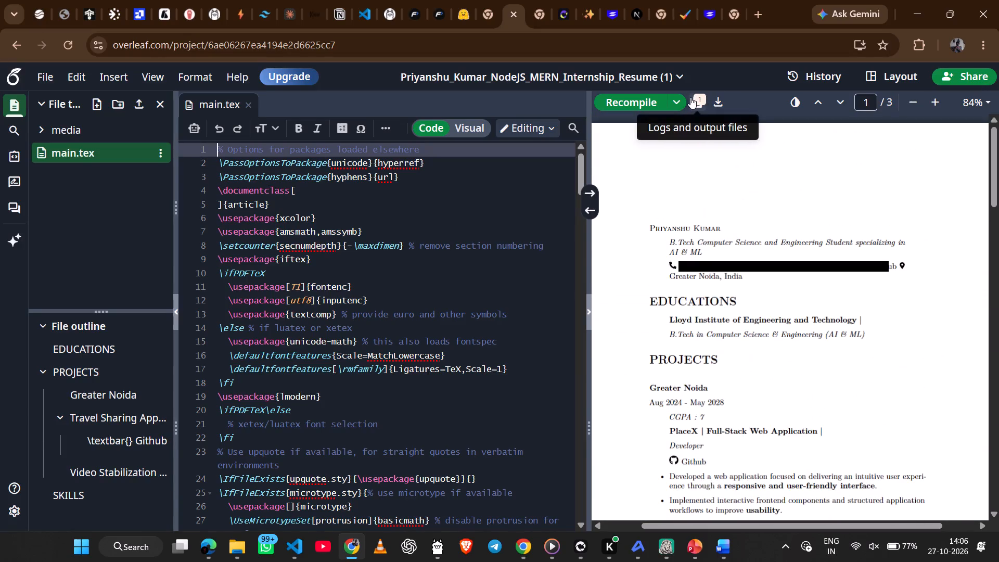
Request an Error Assist fix suggestion for the hyperref warning on line 142 of main.tex, accepting the AI terms.
left_click(696, 99)
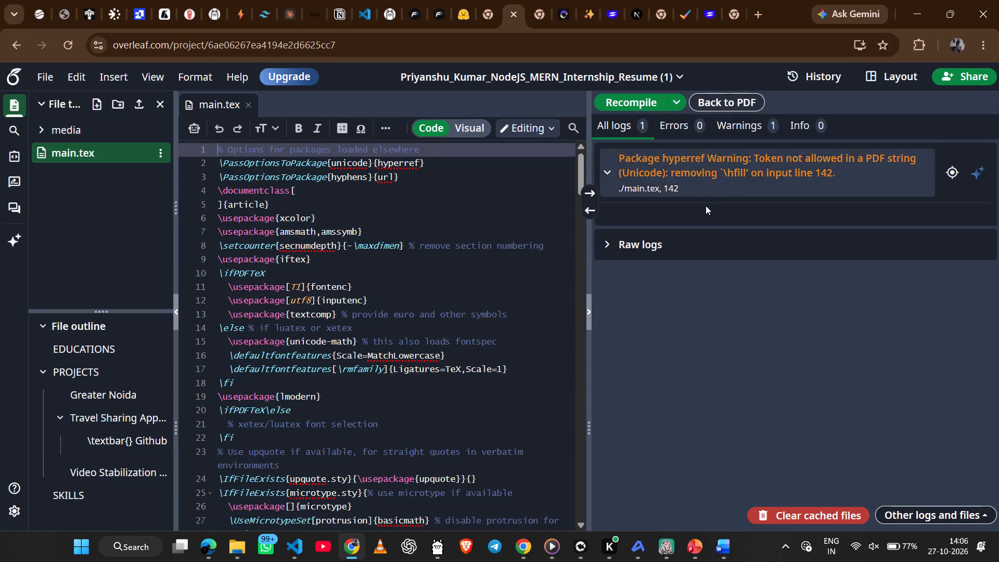
left_click(762, 182)
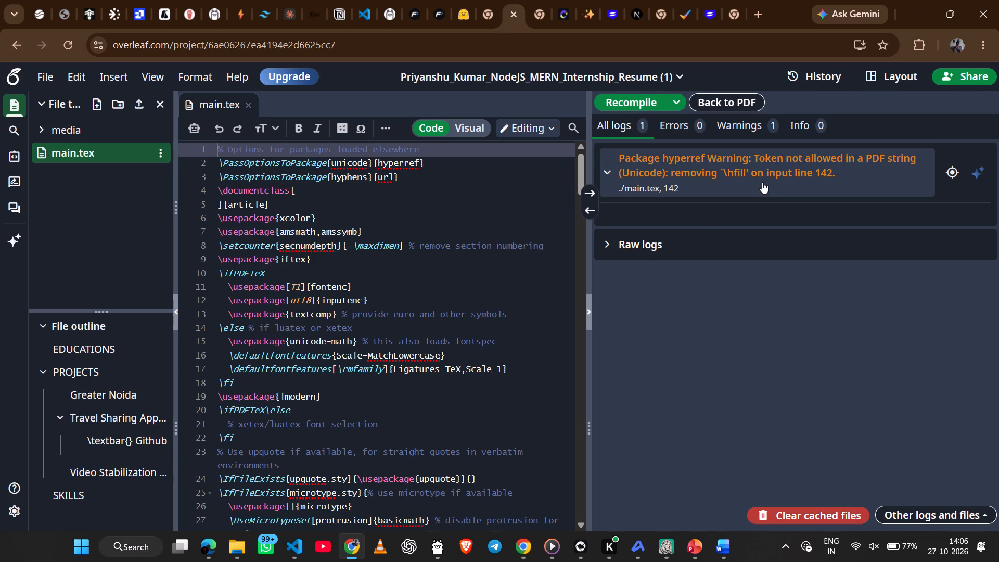
left_click(976, 170)
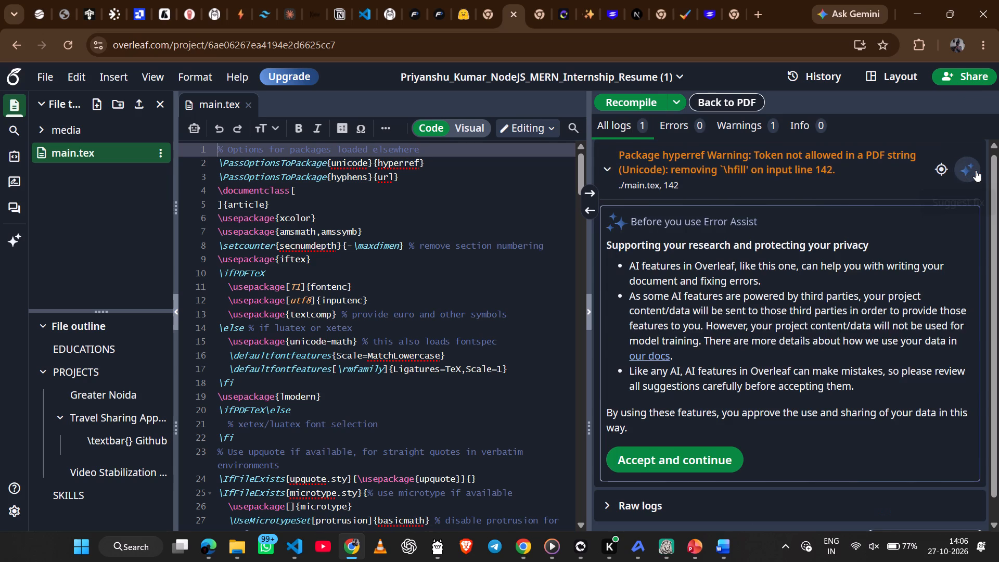
left_click(699, 452)
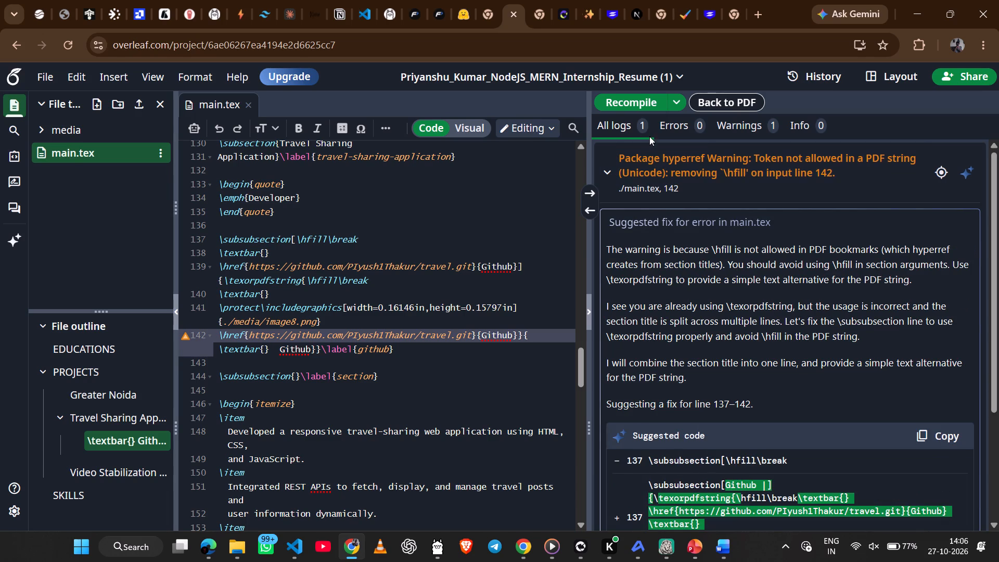
Recompile main.tex and return to the PDF preview.
left_click(632, 103)
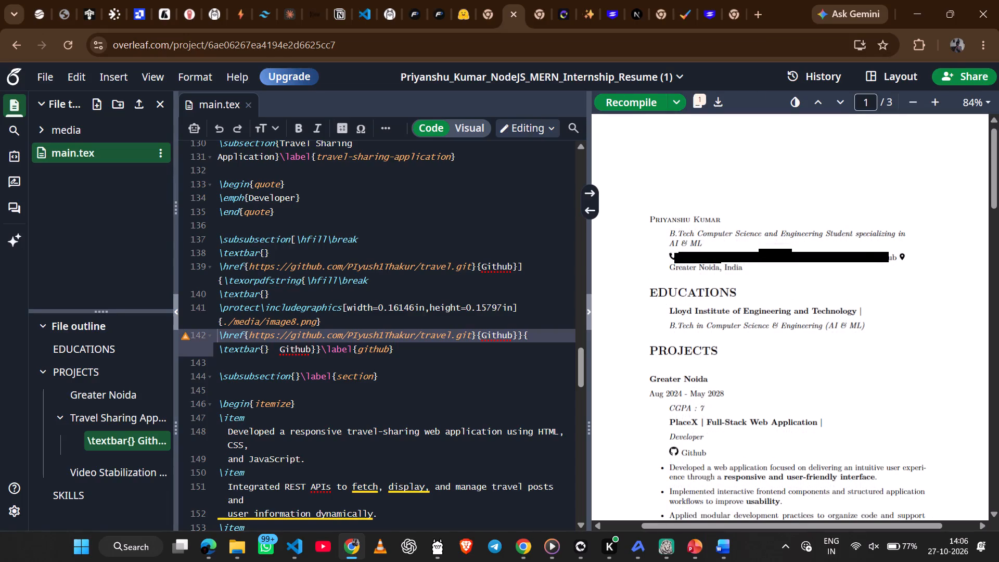
Pick the start of the contact line, beside the phone icon, in the PDF preview.
left_click(678, 256)
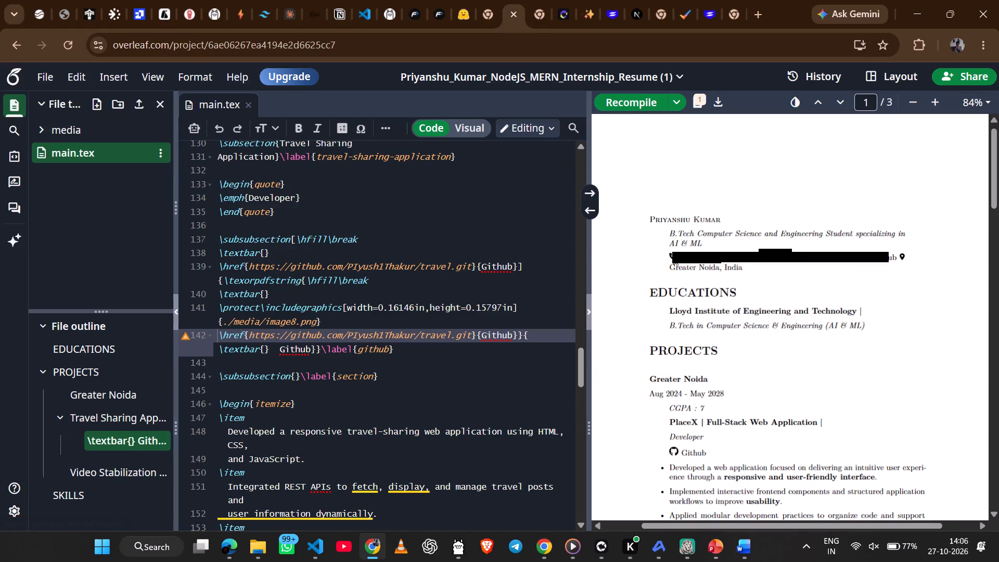
left_click(679, 257)
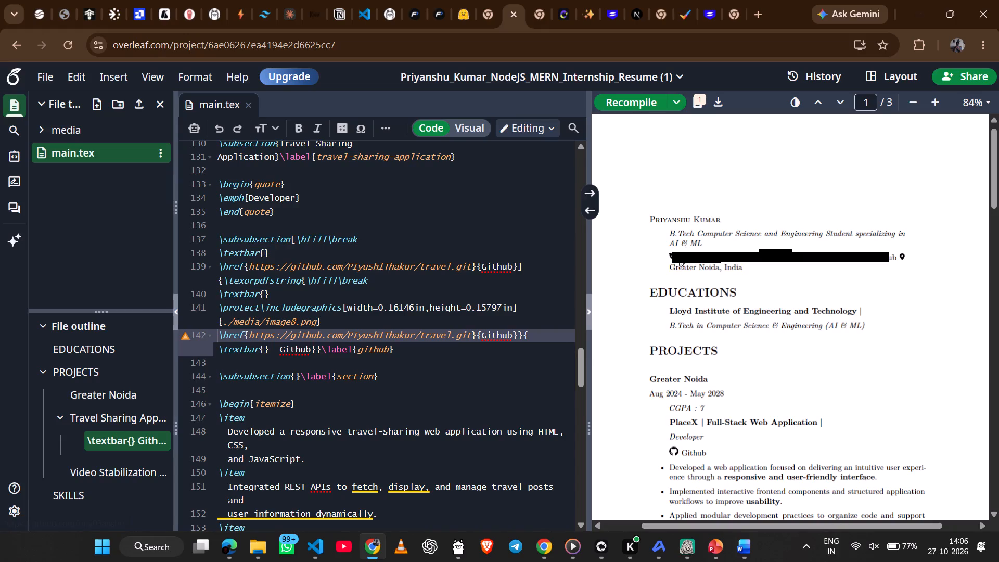
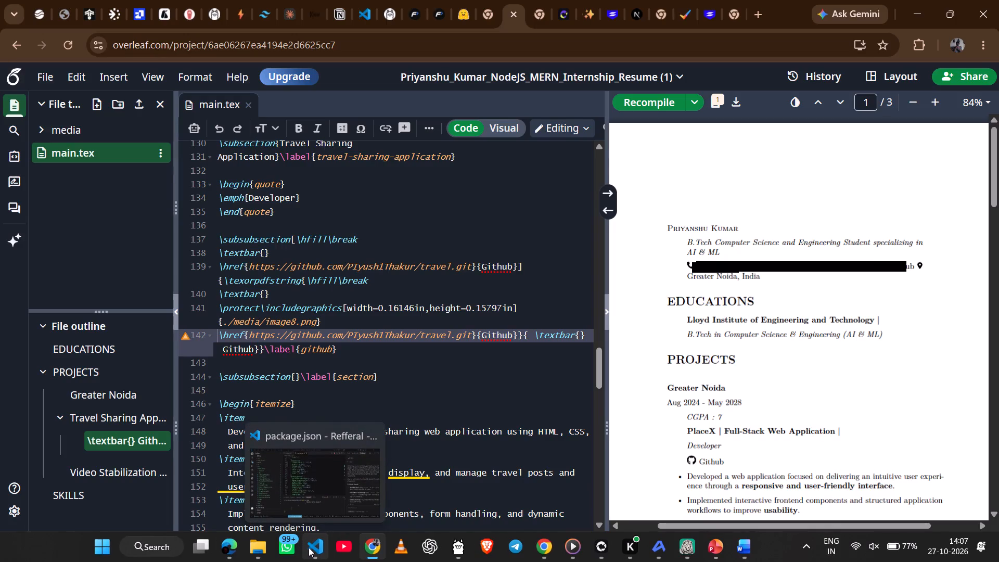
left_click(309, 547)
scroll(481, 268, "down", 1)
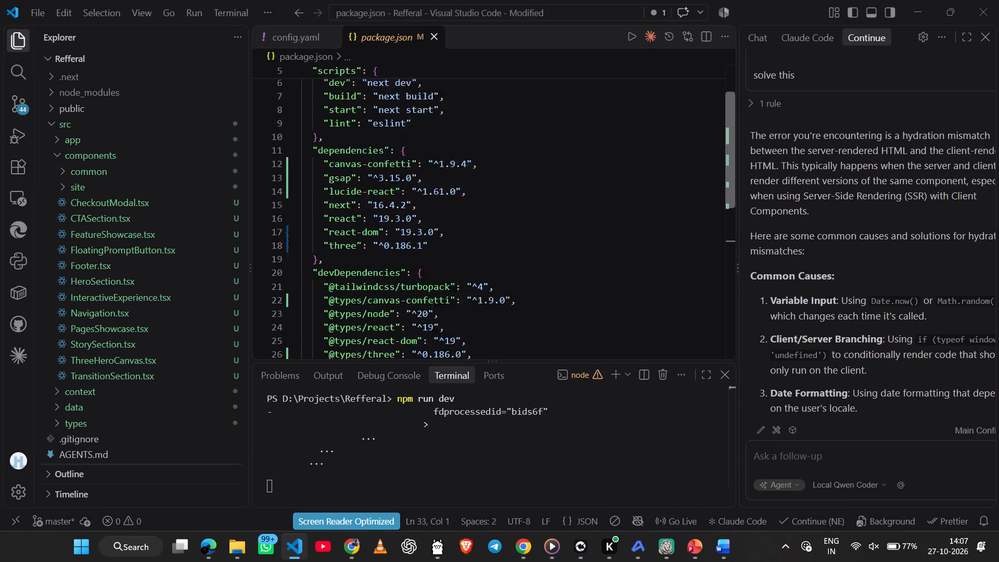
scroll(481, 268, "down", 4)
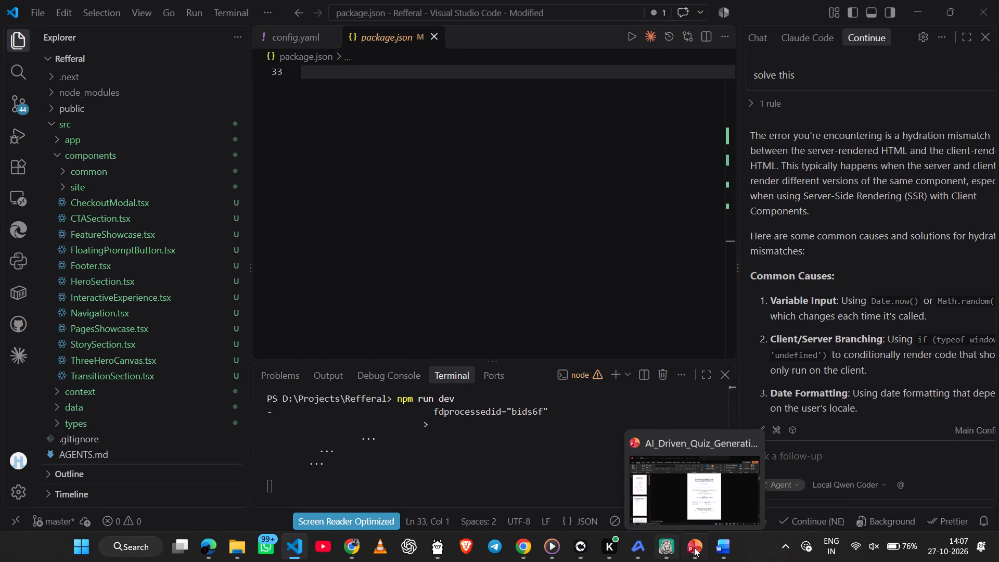
Switch to the resume in Word and delete the icon before LinkedIn in the contact line.
left_click(713, 546)
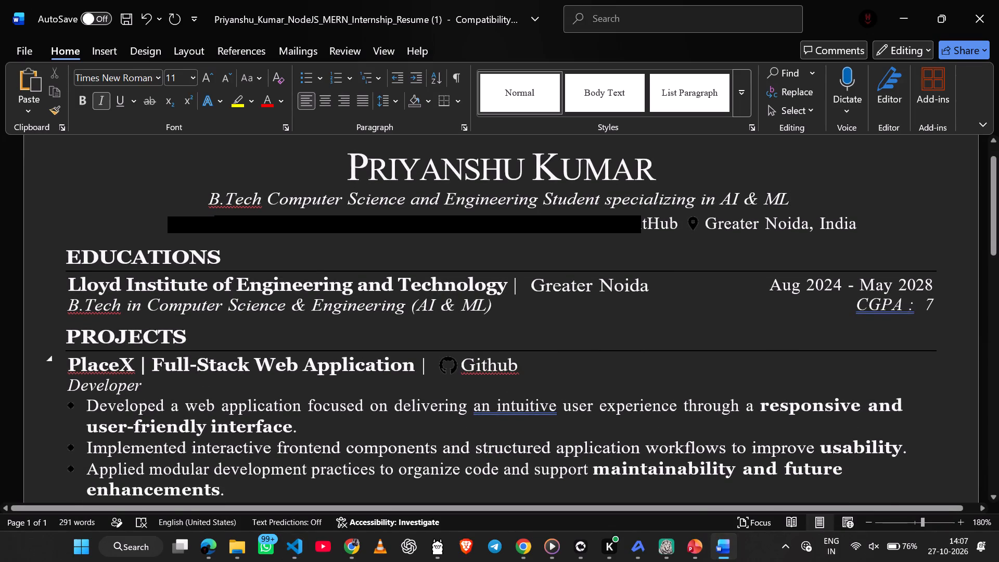
left_click(529, 226)
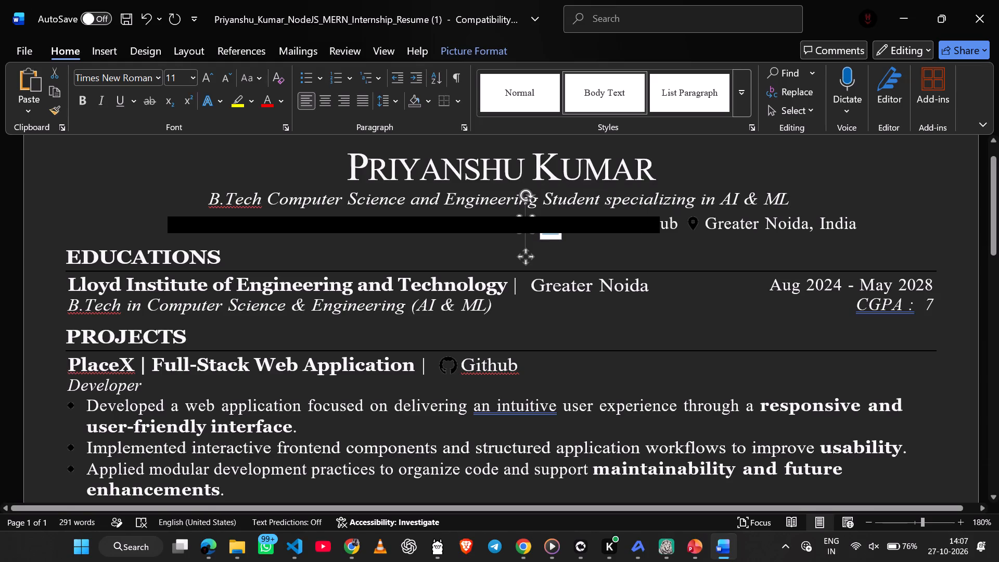
left_click(570, 228)
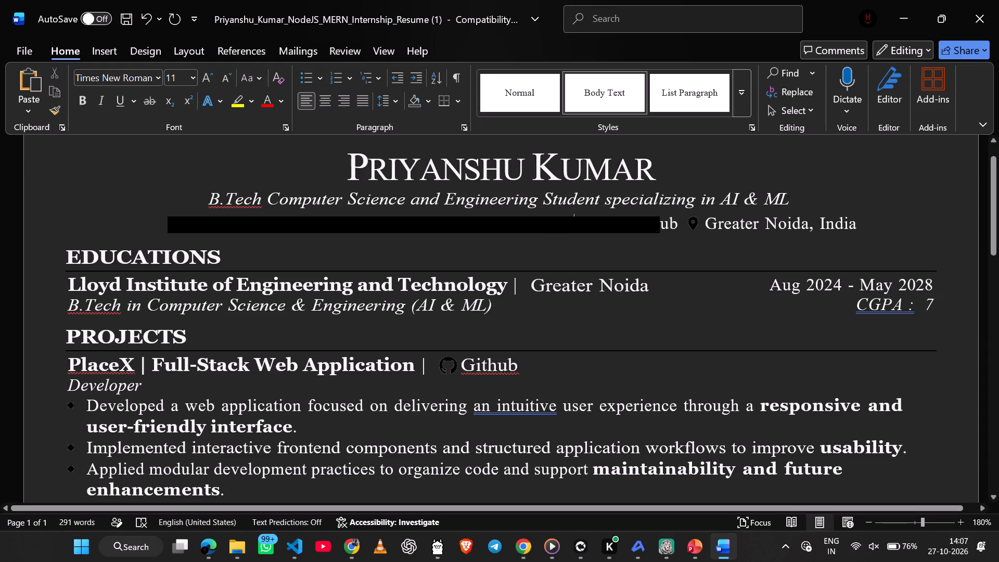
left_click(532, 226)
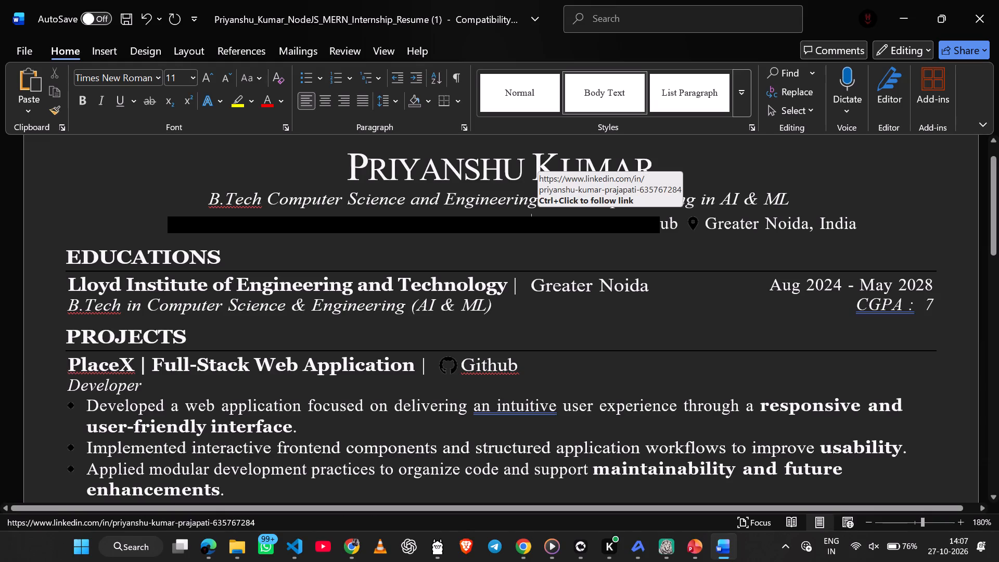
key("BackSpace")
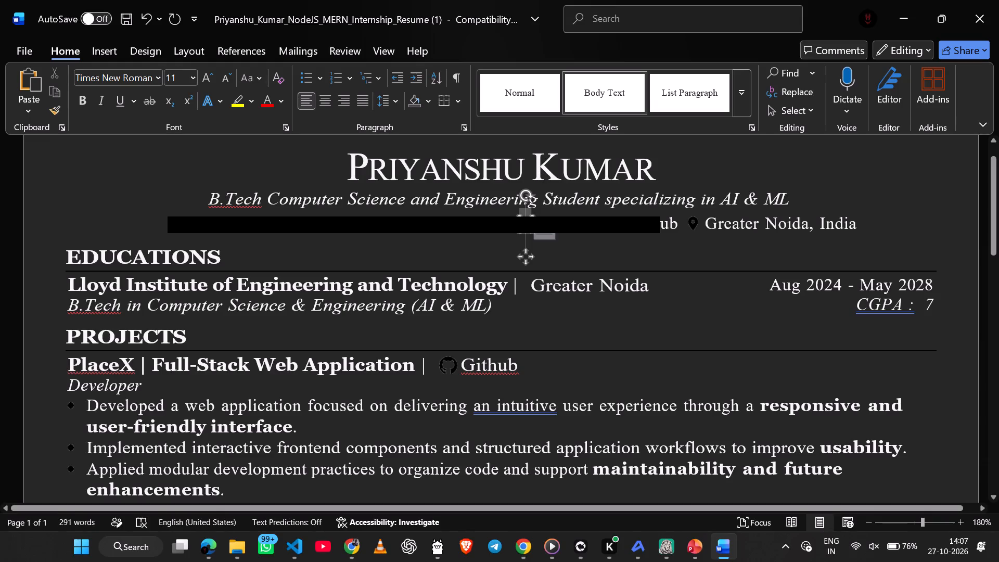
key("BackSpace")
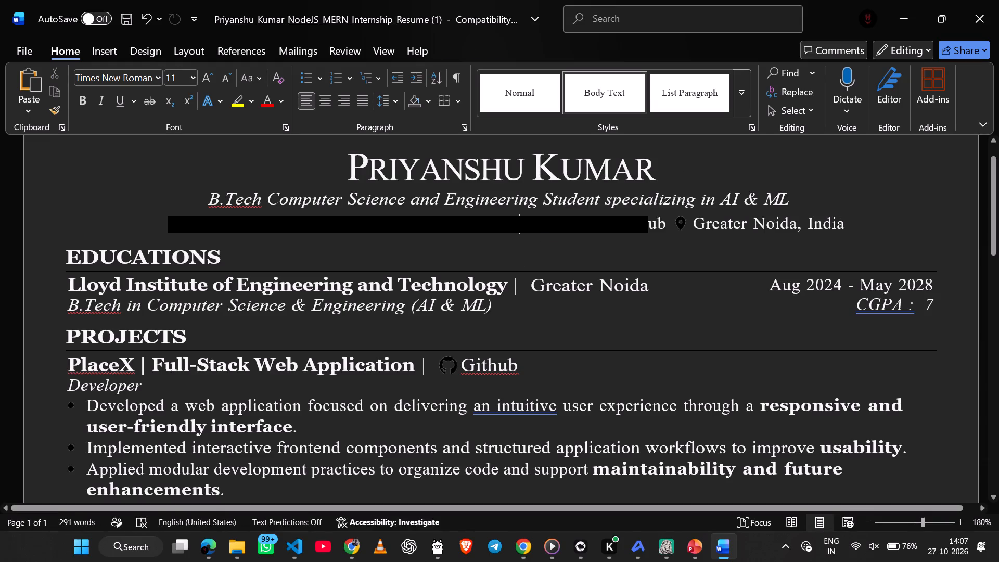
Delete the icons before GitHub and before Greater Noida, India in the contact line.
left_click(611, 221)
key("BackSpace")
key("BackSpace")
key("BackSpace")
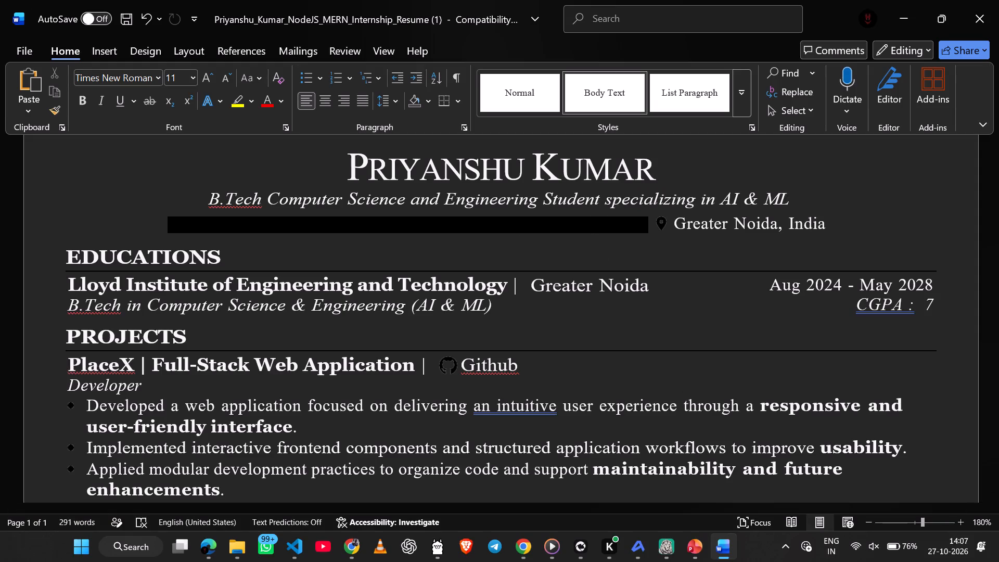
left_click(677, 226)
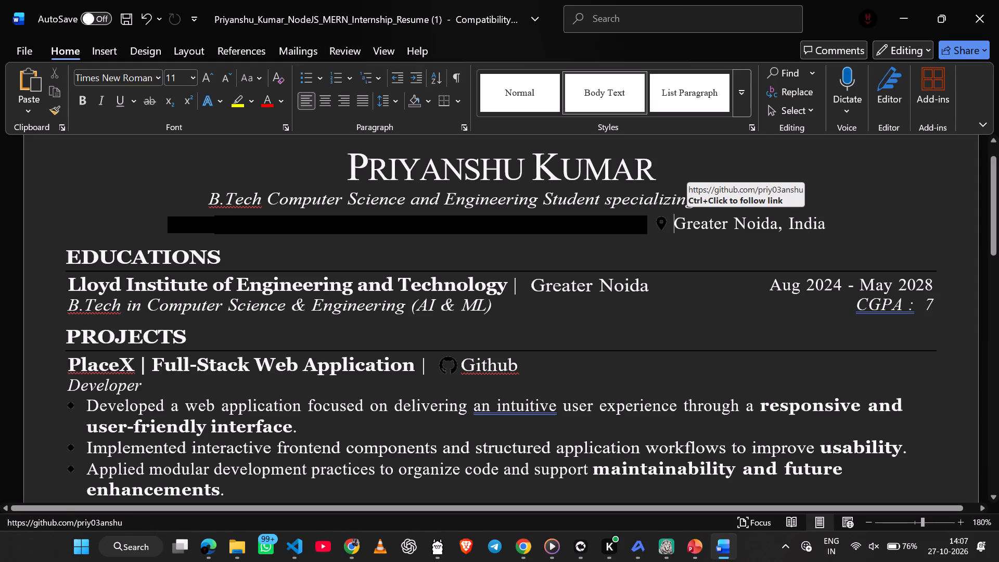
left_click(671, 221)
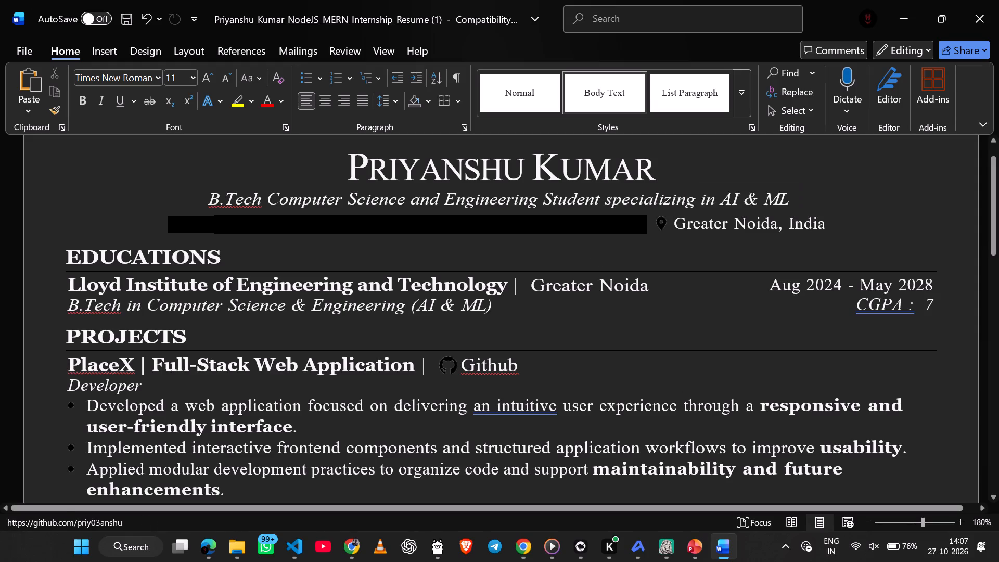
key("BackSpace")
key("BackSpace")
key("BackSpace")
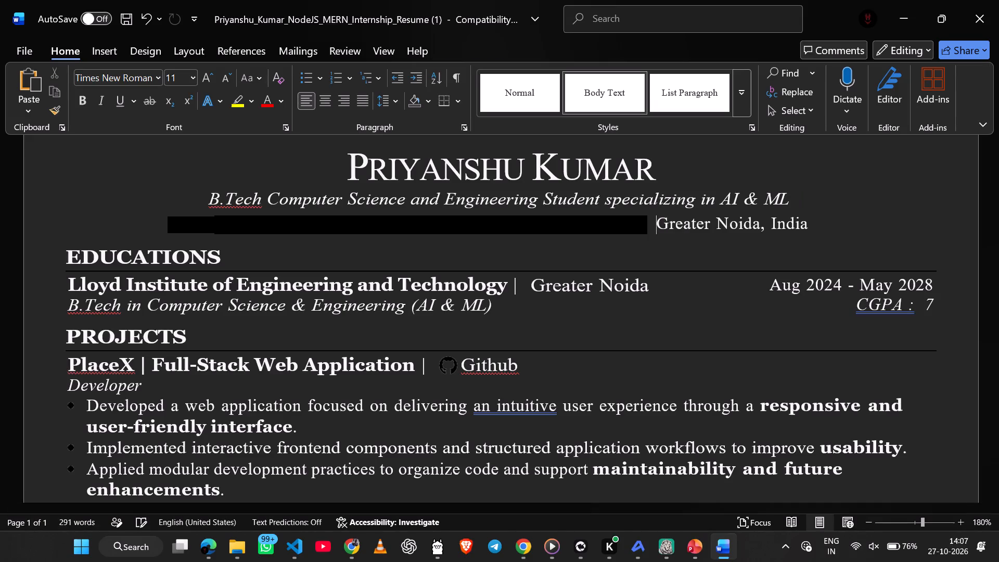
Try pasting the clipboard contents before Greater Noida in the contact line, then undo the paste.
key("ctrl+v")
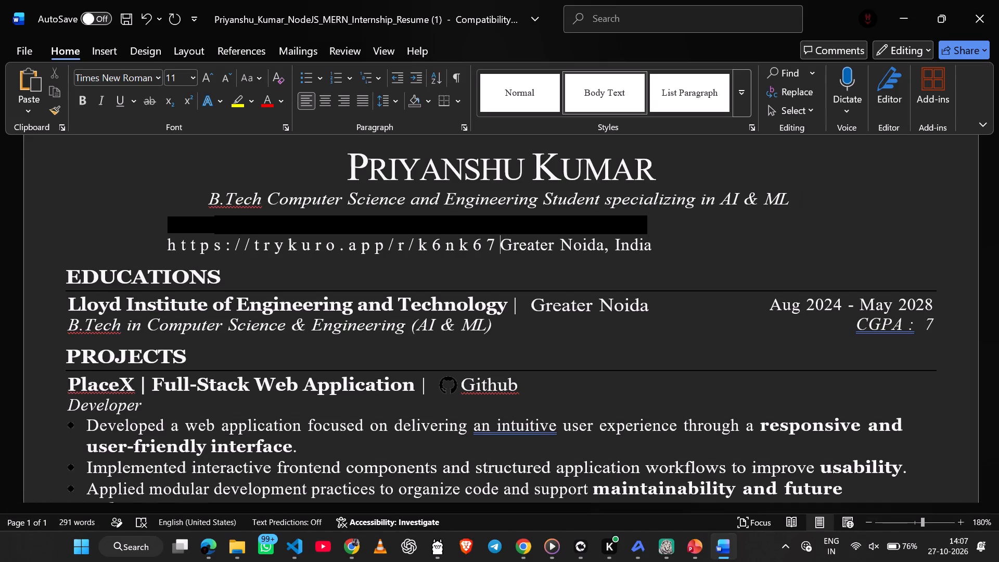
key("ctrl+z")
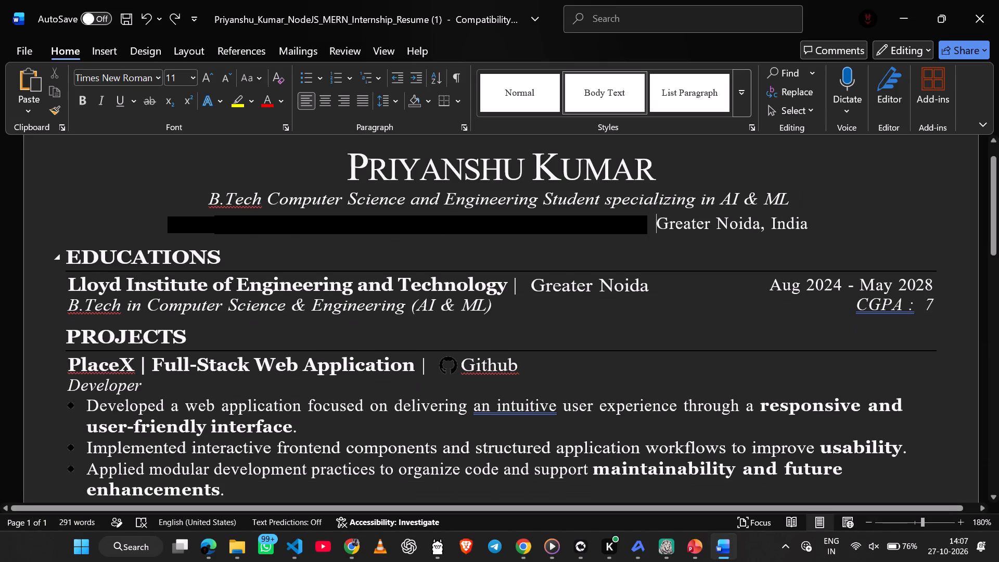
Copy the ✧ symbol from the start of the contact line, paste it before LinkedIn, and remove the extra space preceding it.
left_click(180, 225)
left_click(180, 225)
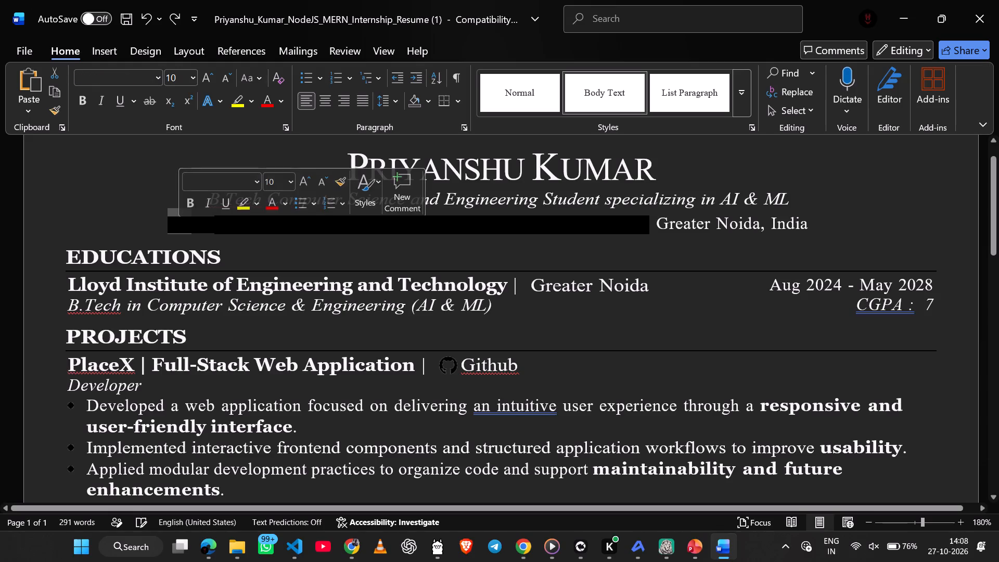
left_click(246, 245)
left_click_drag(169, 223, 178, 223)
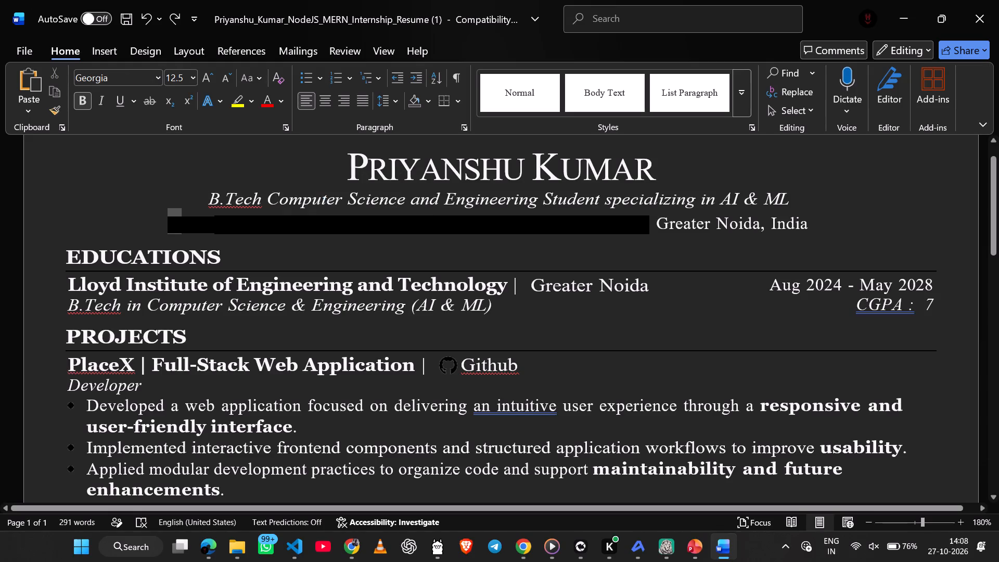
left_click_drag(178, 223, 181, 224)
key("ctrl+c")
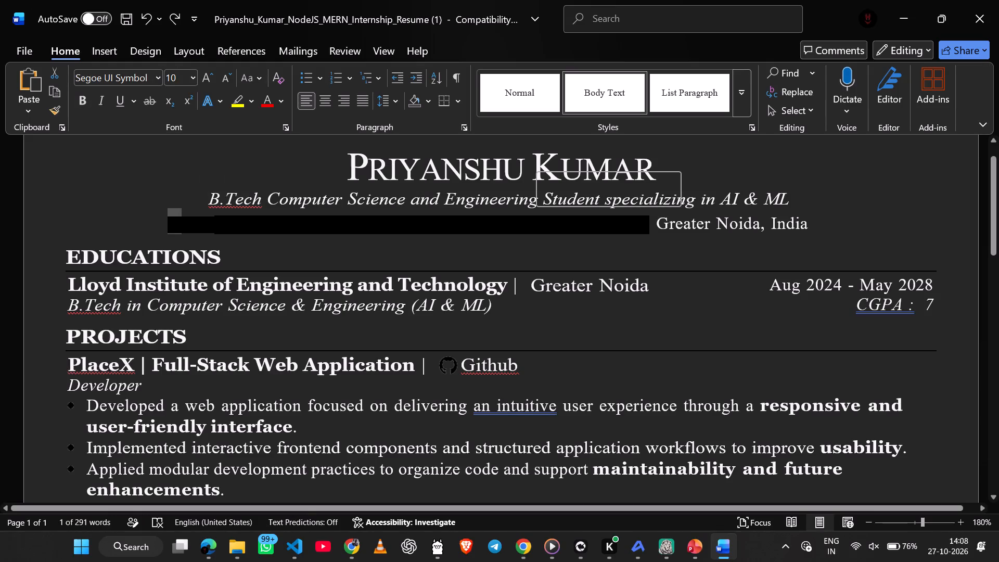
left_click(524, 225)
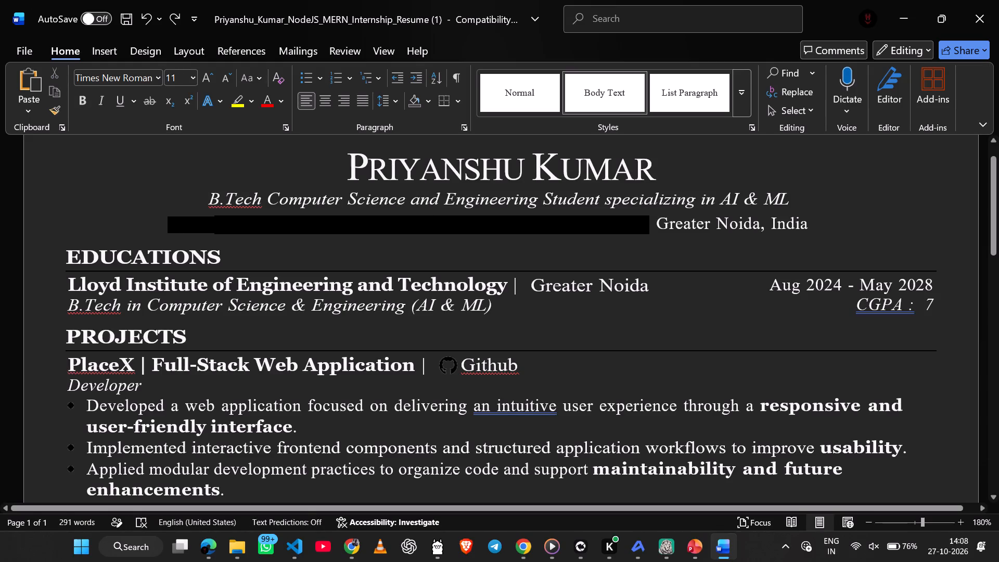
key("ctrl+v")
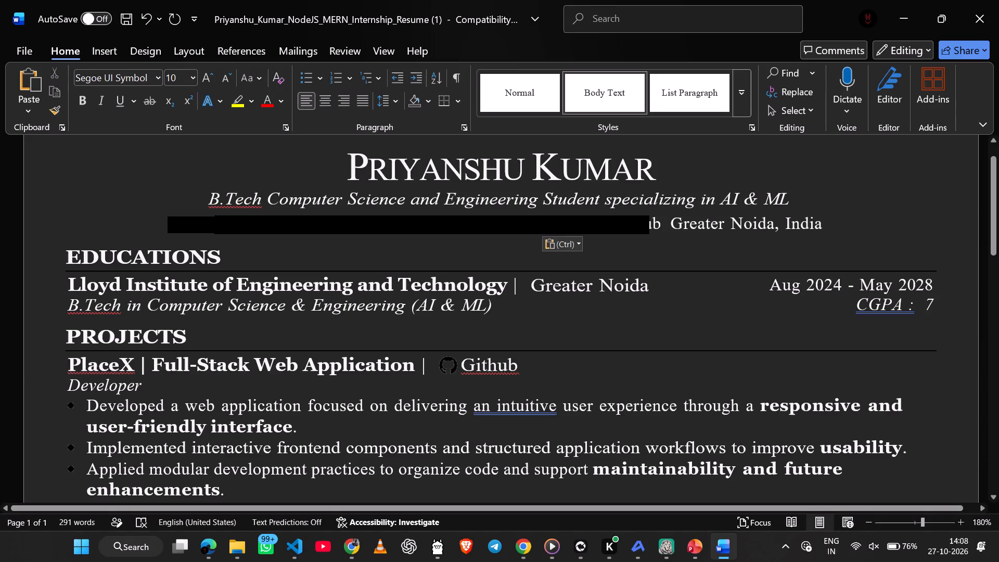
left_click(521, 224)
key("BackSpace")
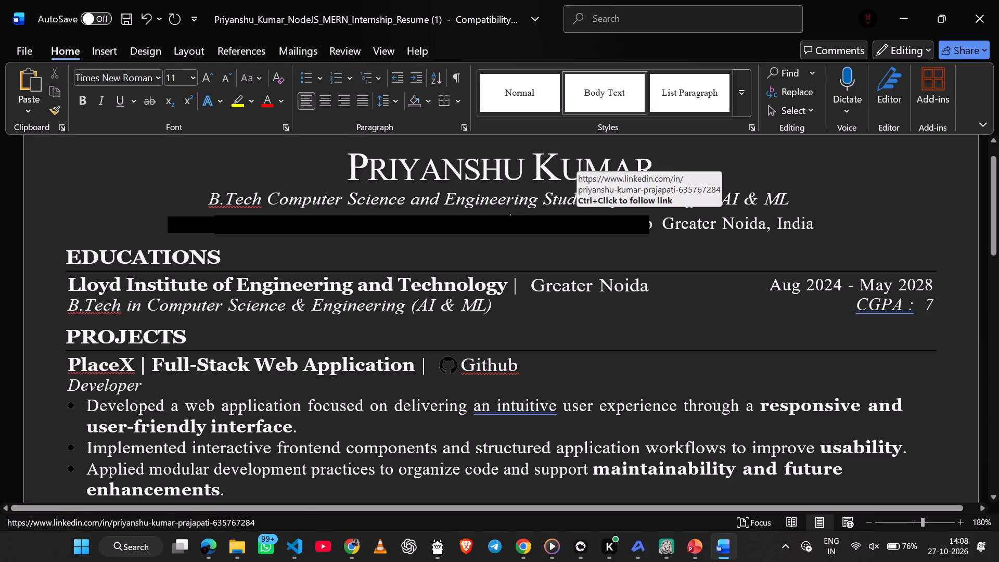
Paste the ✧ symbol before GitHub and before Greater Noida, India in the contact line.
left_click(603, 228)
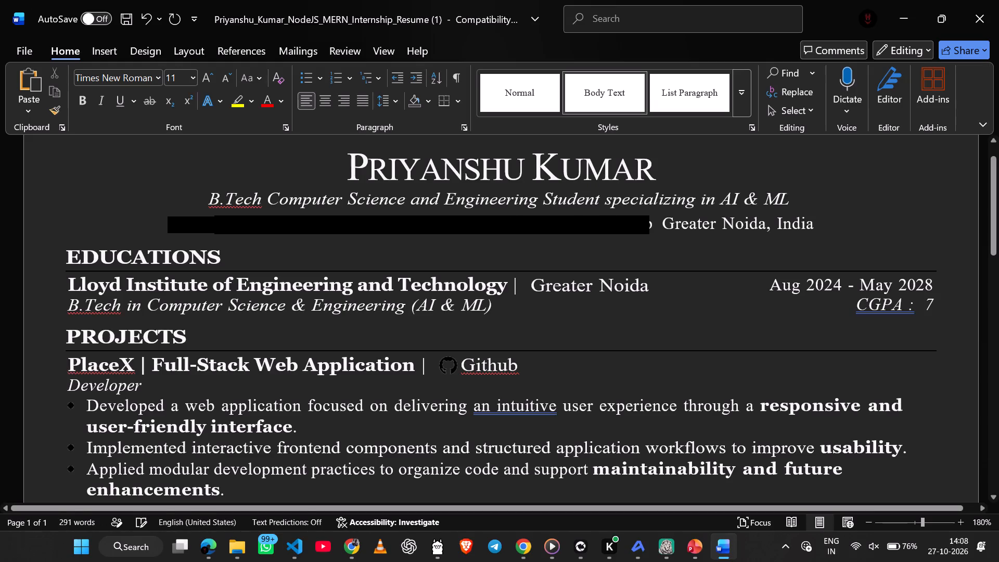
key("ctrl+v")
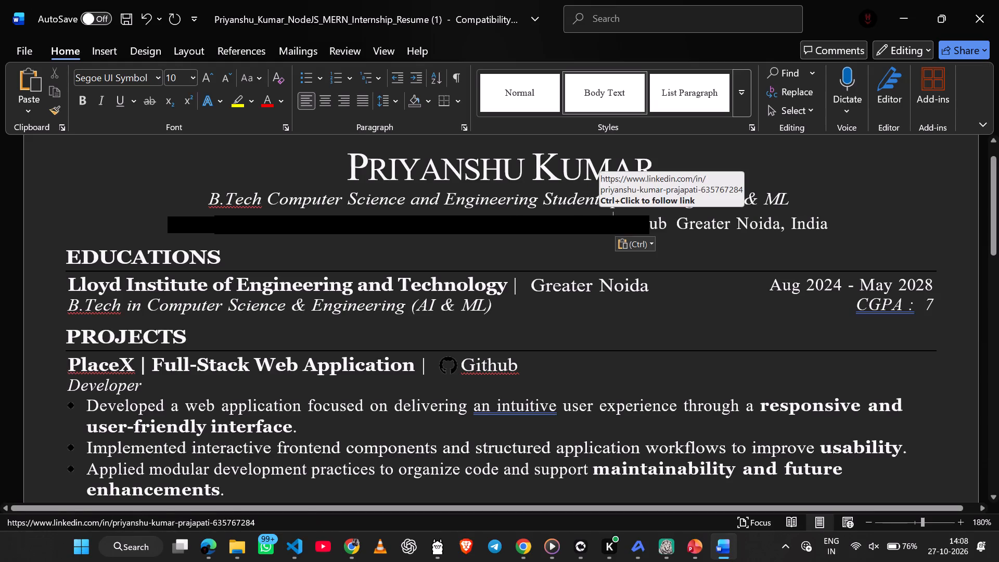
left_click(682, 228)
key("ctrl+v")
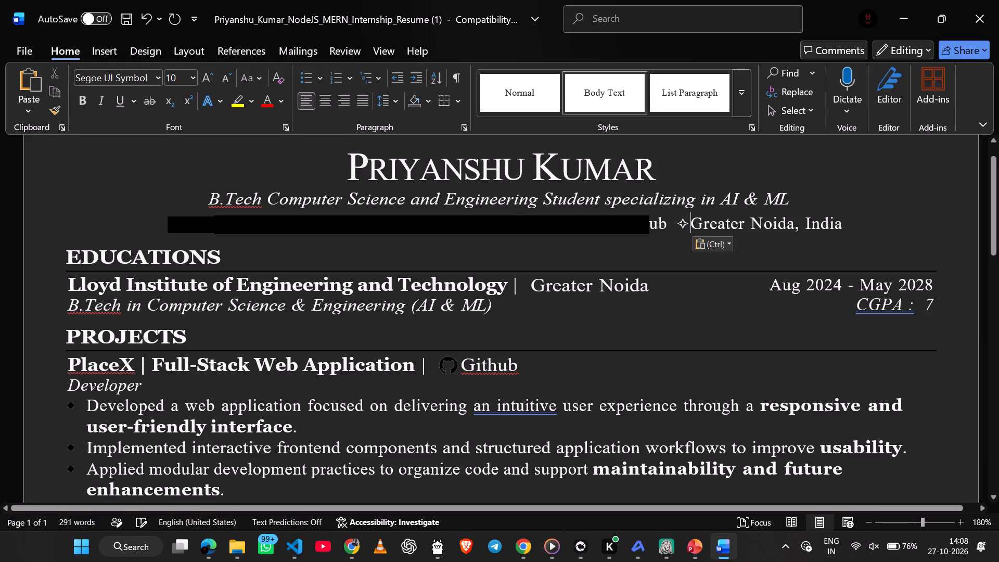
left_click(882, 217)
Change the CGPA in the education entry to 6.91.
scroll(882, 217, "down", 1)
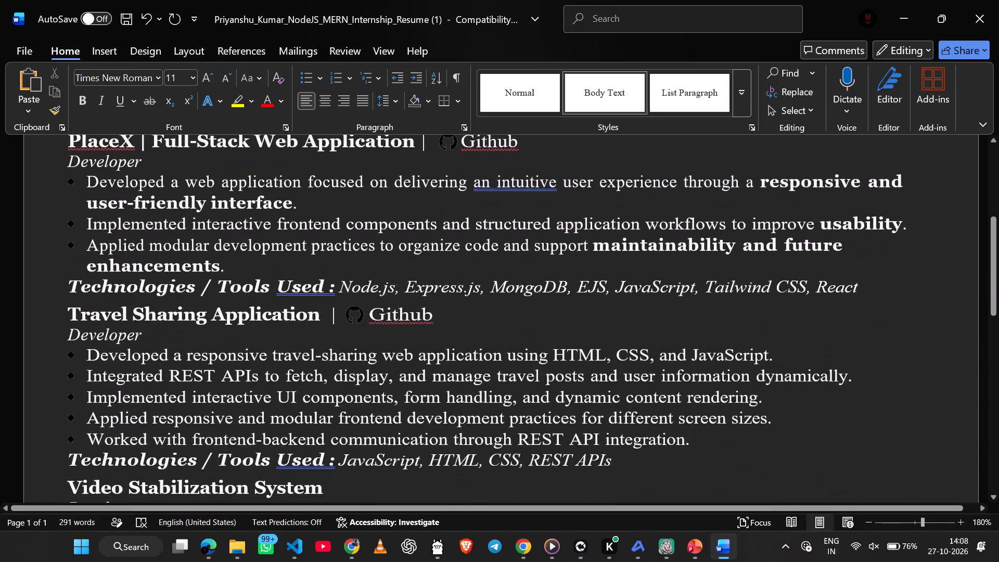
scroll(882, 257, "up", 1)
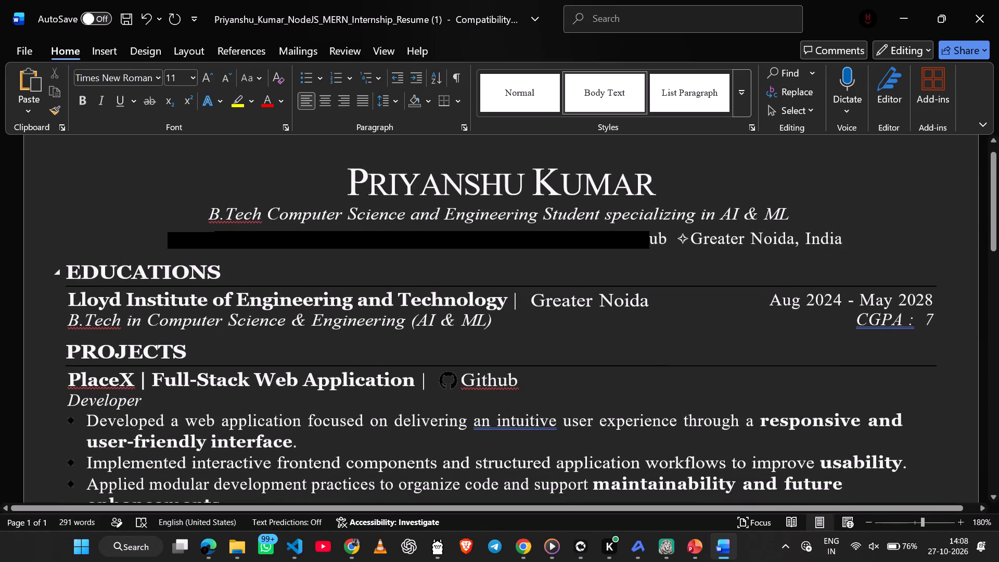
left_click(930, 321)
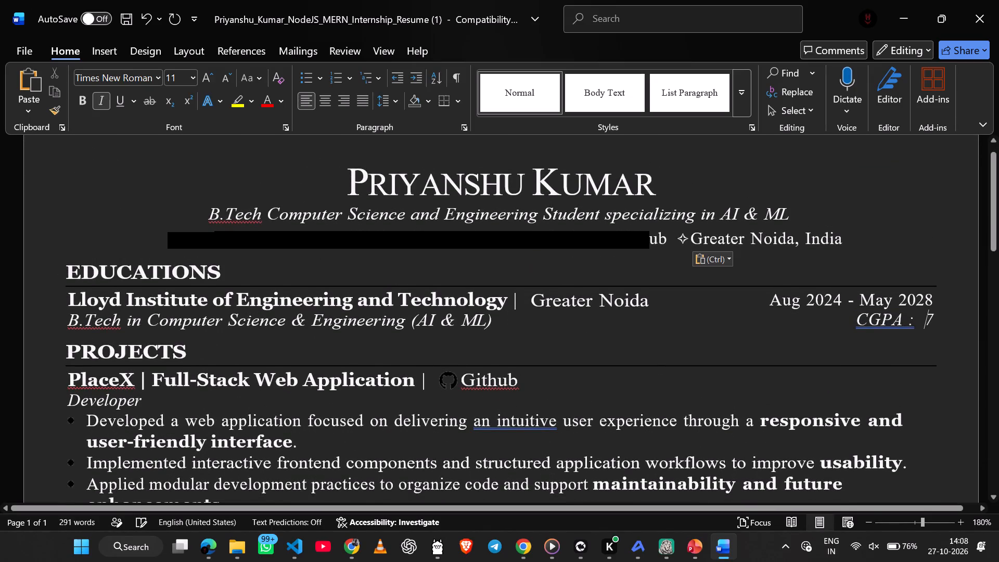
left_click(934, 321)
key("BackSpace")
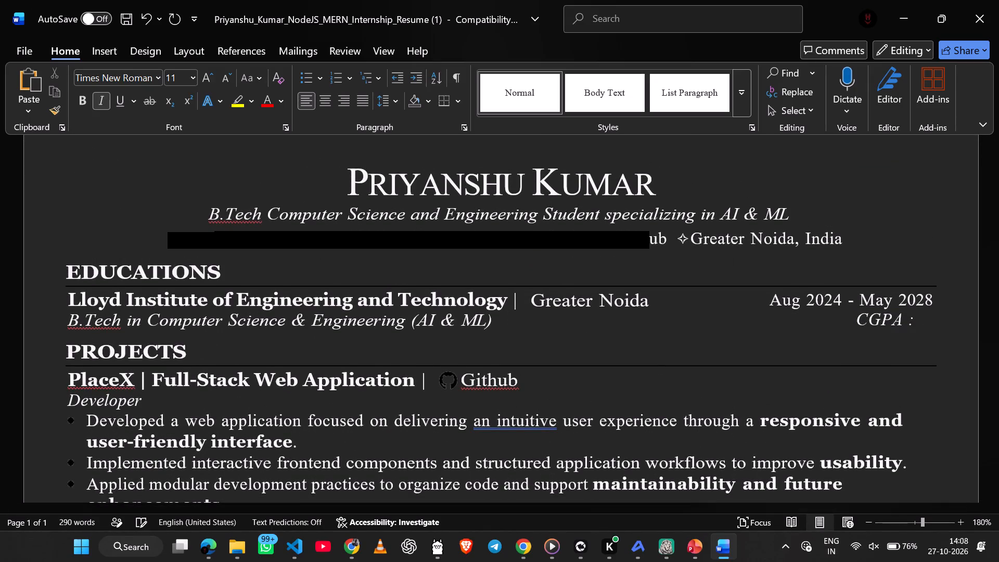
type("6.91")
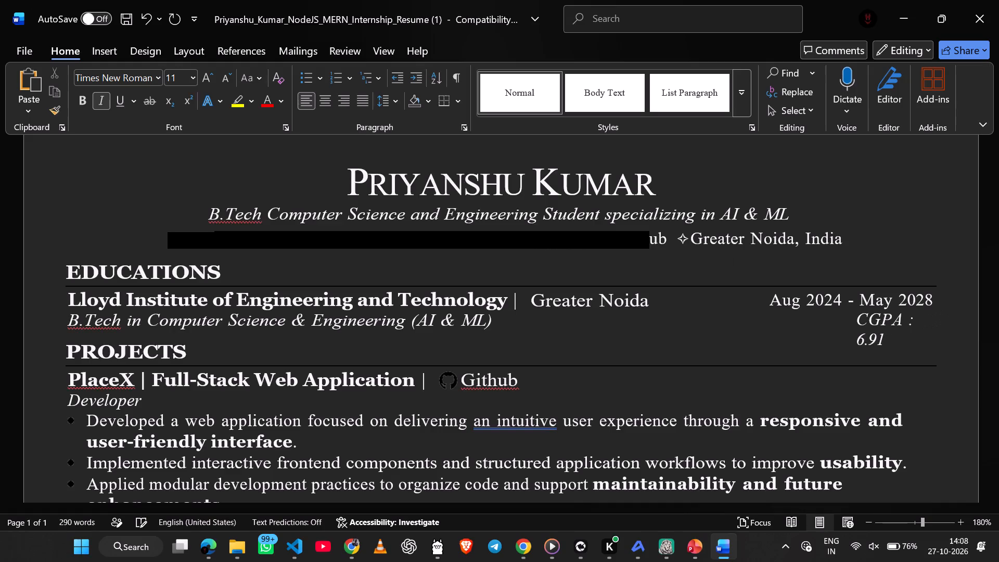
Realign the CGPA text on one line beneath the Aug 2024 - May 2028 dates, using spaces in front of it.
left_click(857, 321)
key("BackSpace")
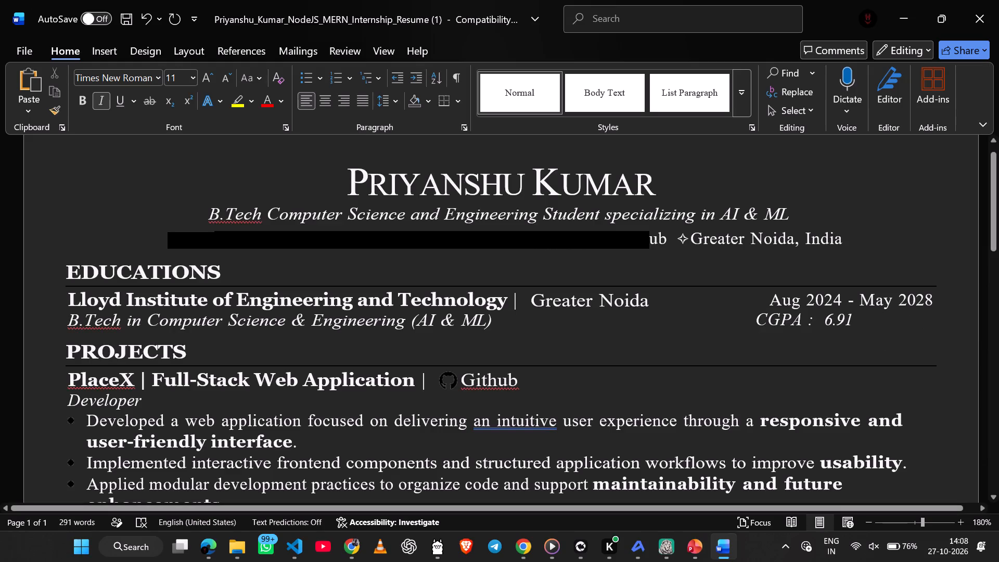
key("space")
key("space")
key("space")
key("space")
key("space")
key("space")
key("space")
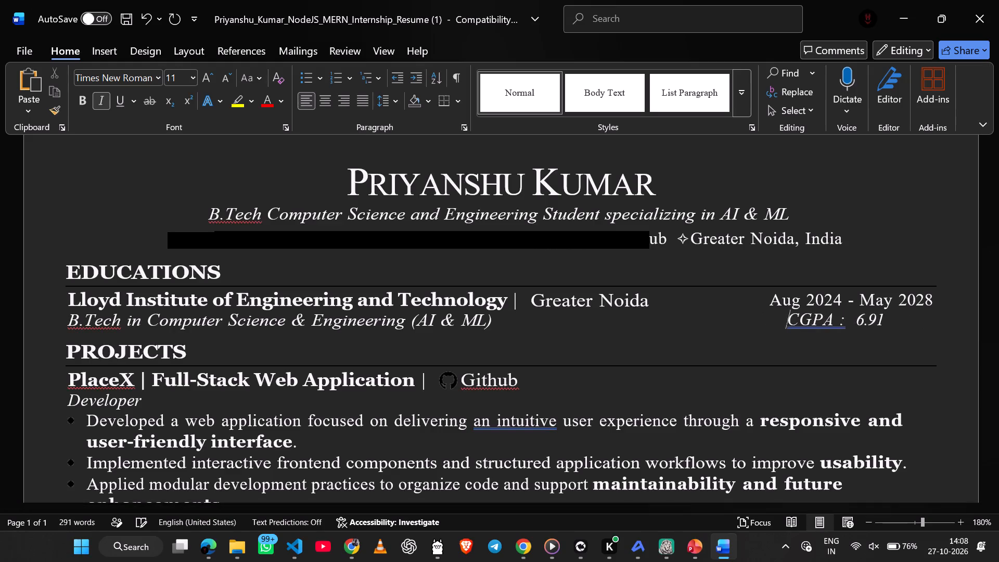
key("space")
key("space")
key("space")
key("space")
key("space")
key("space")
key("space")
key("space")
key("space")
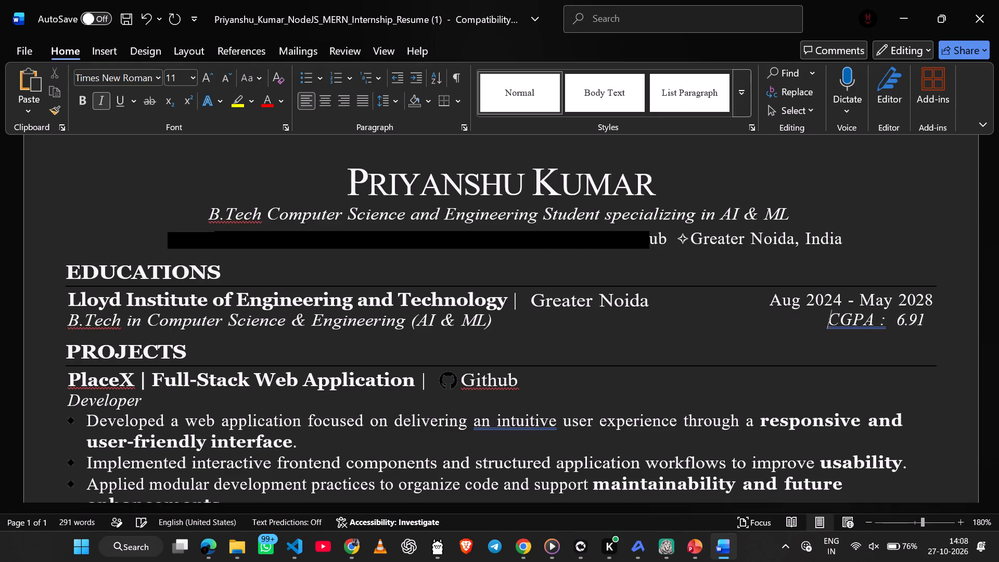
key("space")
left_click(878, 275)
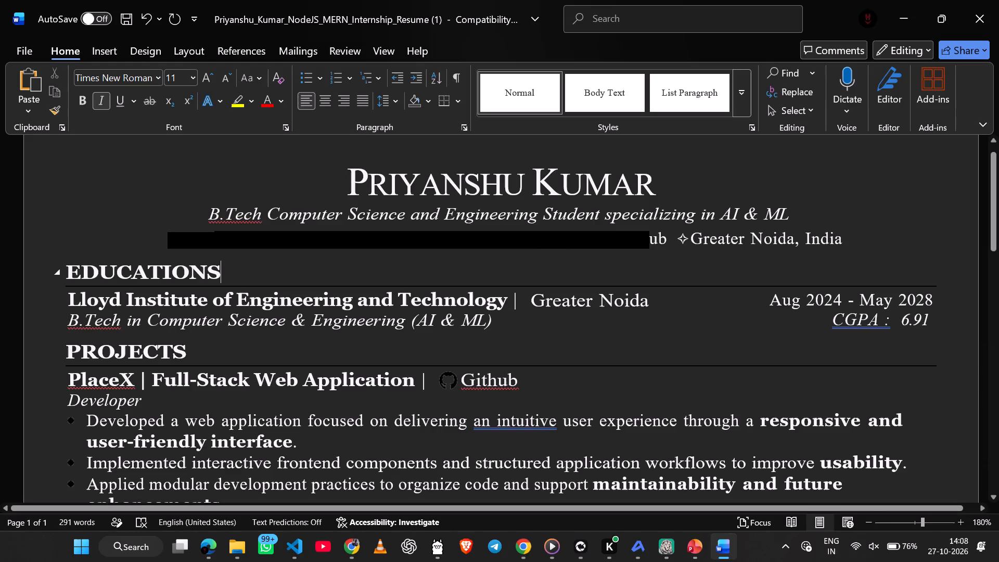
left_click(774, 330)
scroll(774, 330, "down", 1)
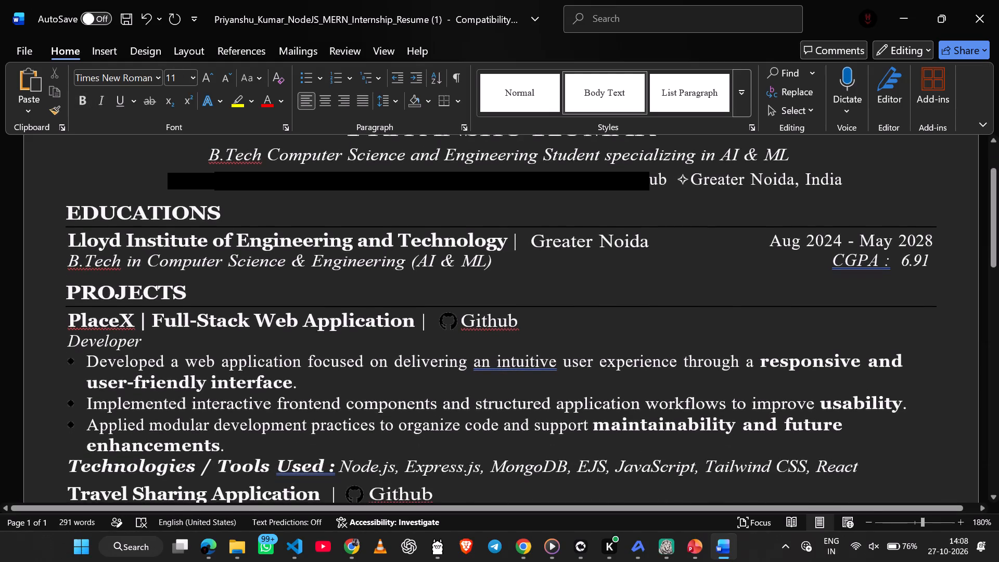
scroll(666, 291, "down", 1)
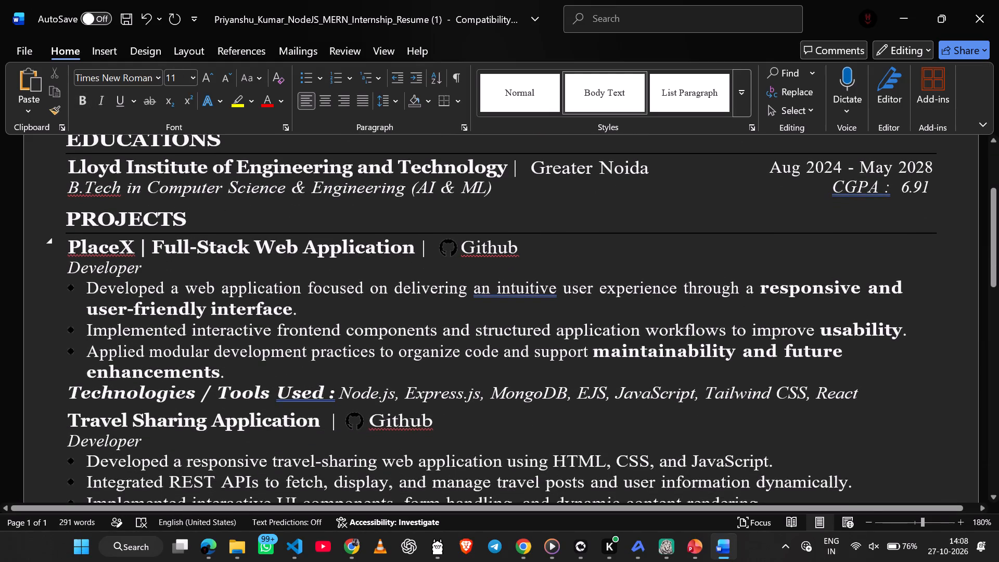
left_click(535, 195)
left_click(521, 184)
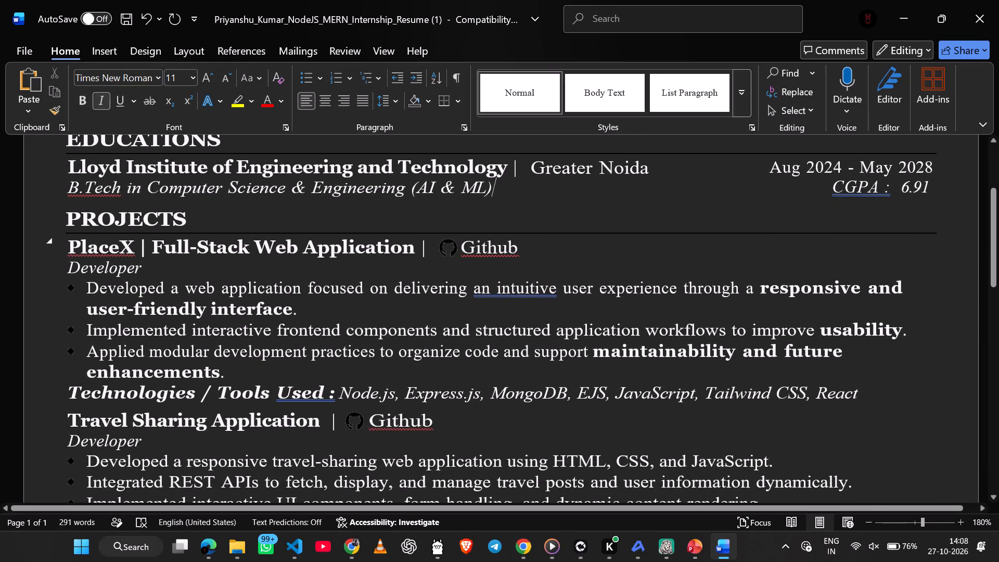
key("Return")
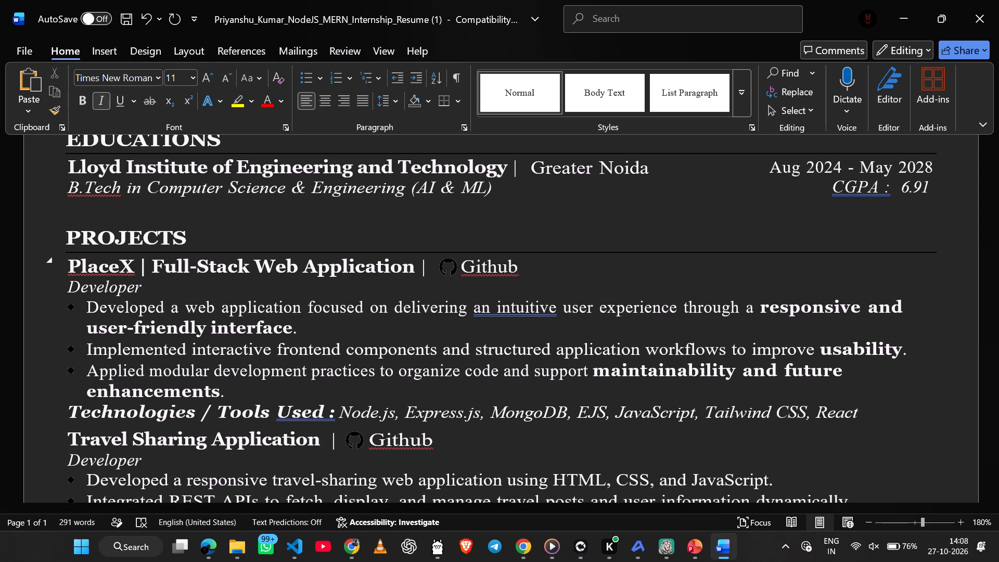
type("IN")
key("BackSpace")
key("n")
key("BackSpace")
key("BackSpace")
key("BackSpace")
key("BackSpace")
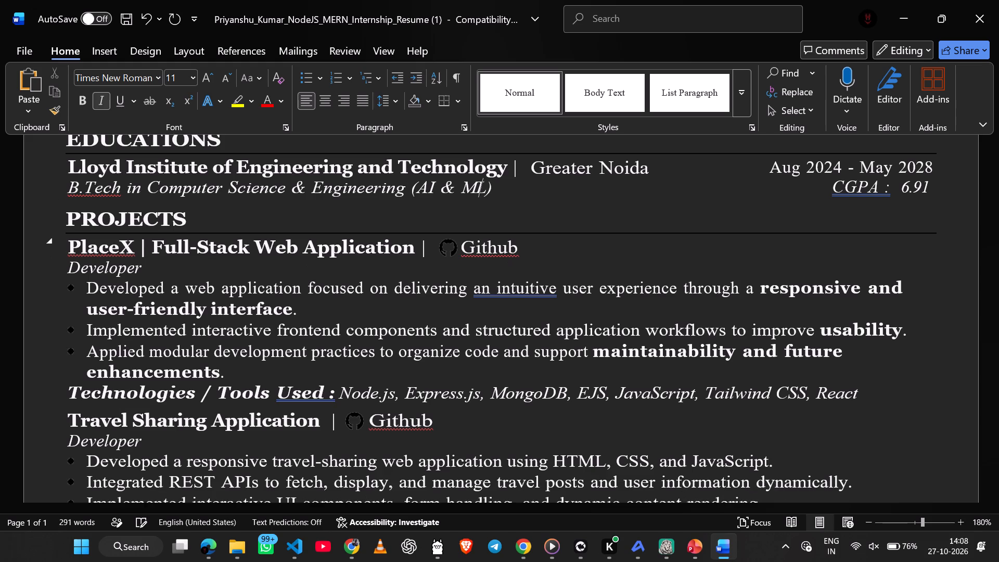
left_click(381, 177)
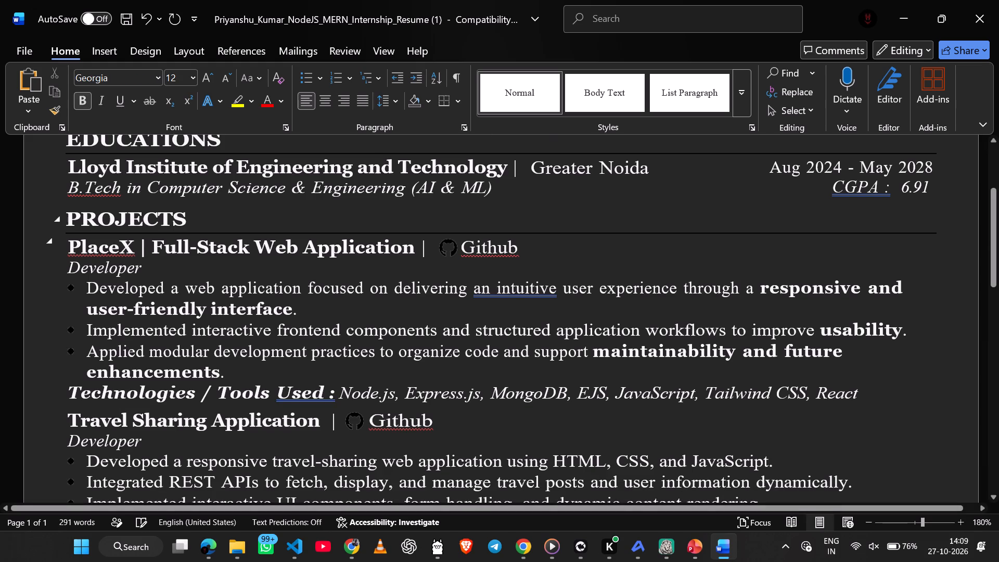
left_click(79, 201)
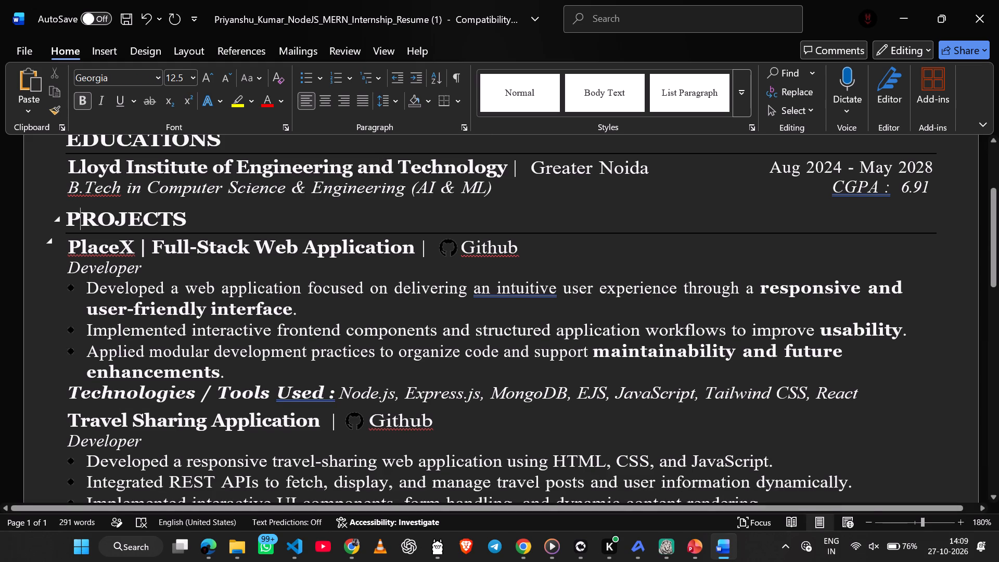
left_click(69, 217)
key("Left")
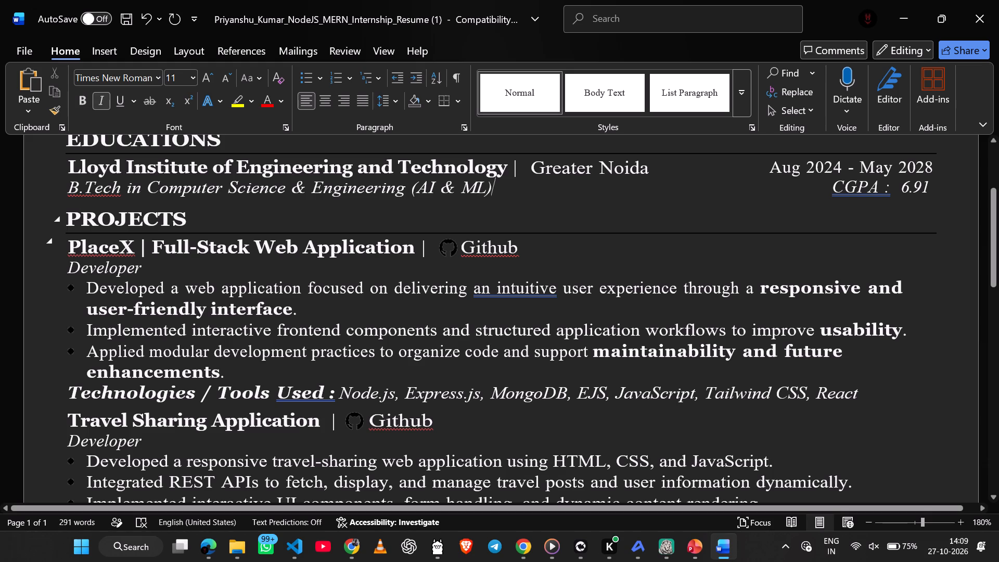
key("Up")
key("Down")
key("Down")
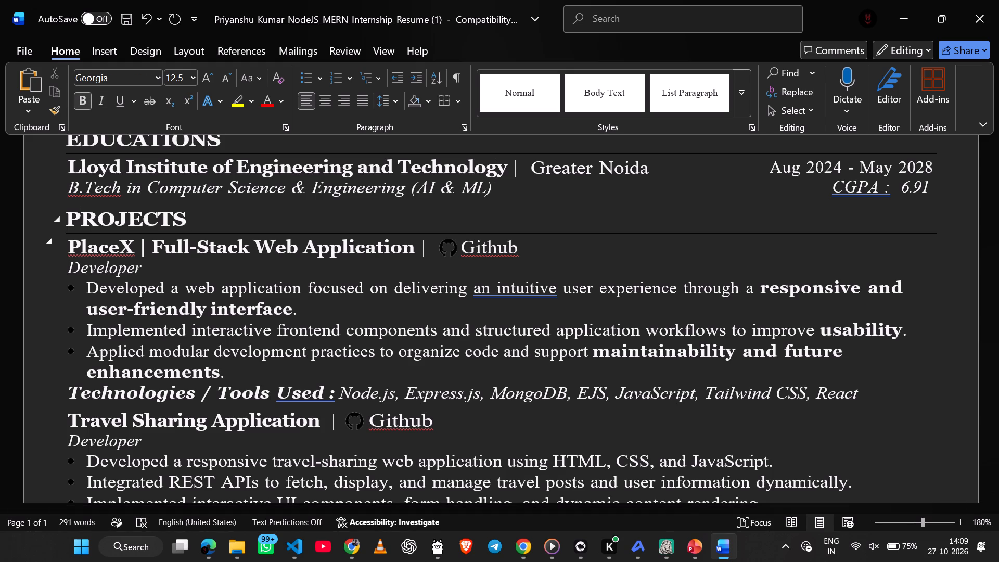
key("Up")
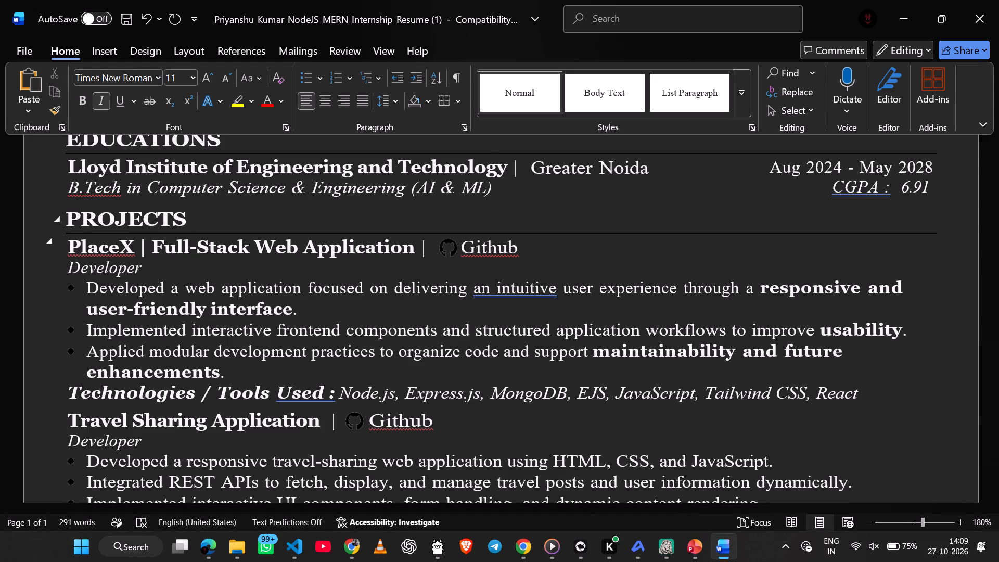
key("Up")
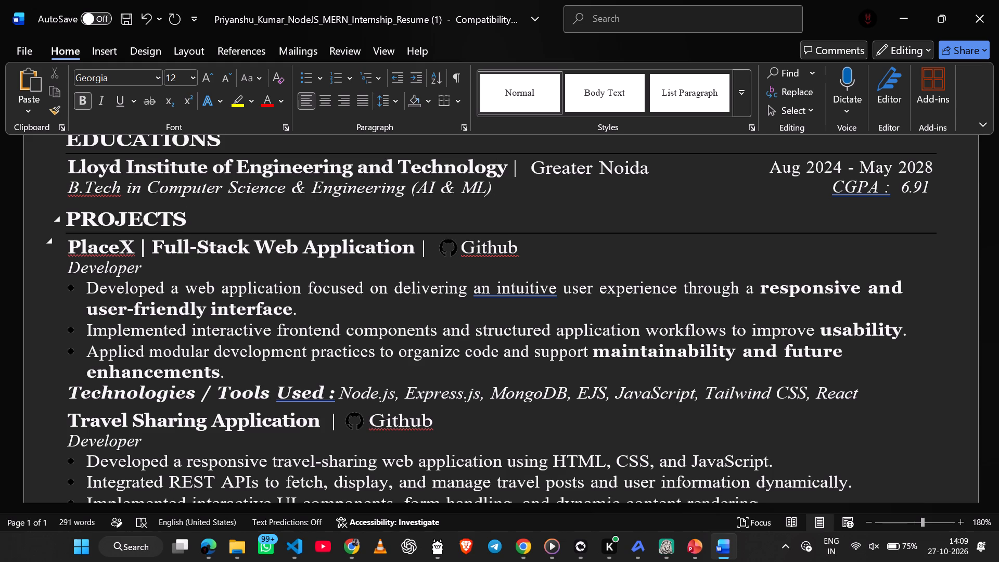
Insert a new empty line beneath the B.Tech in Computer Science & Engineering line of the education entry.
left_click(507, 188)
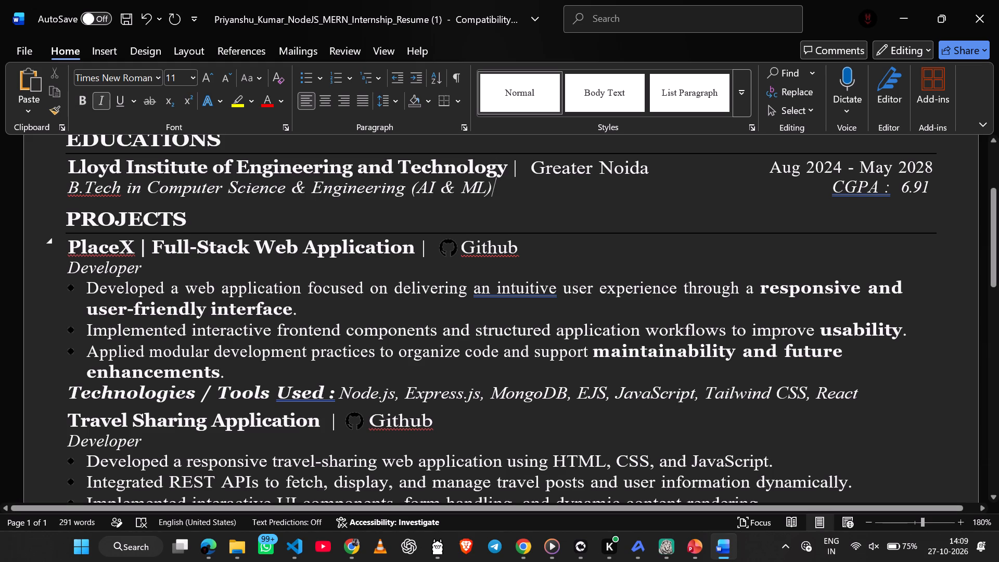
key("Return")
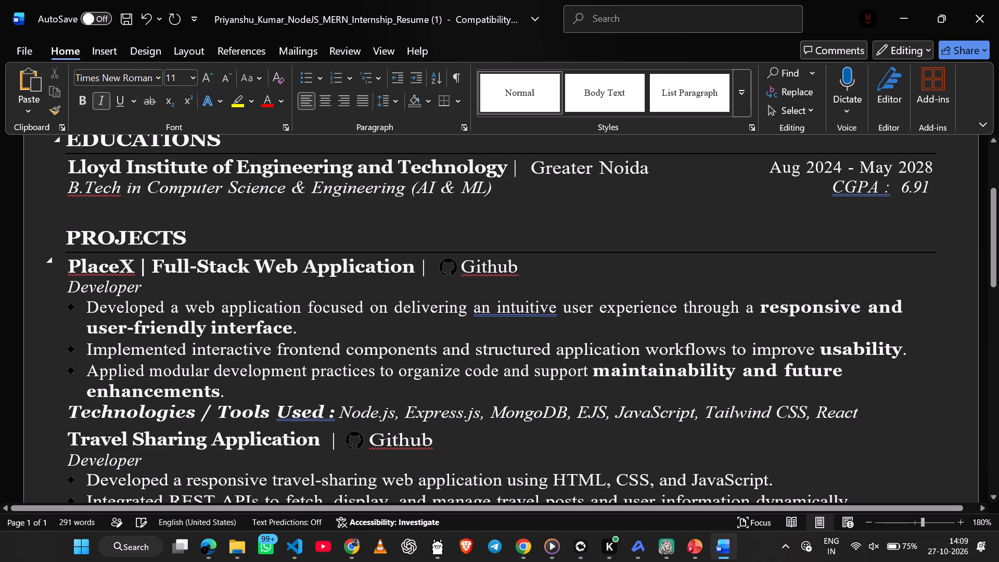
Look for a different font by name for the new empty line beneath the B.Tech entry.
left_click(133, 79)
left_click(156, 74)
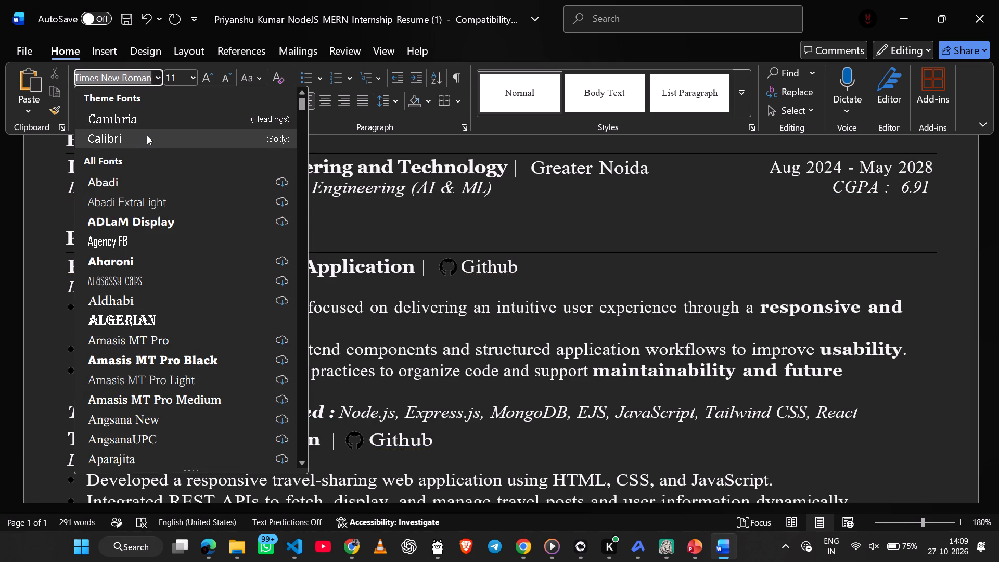
scroll(160, 218, "down", 4)
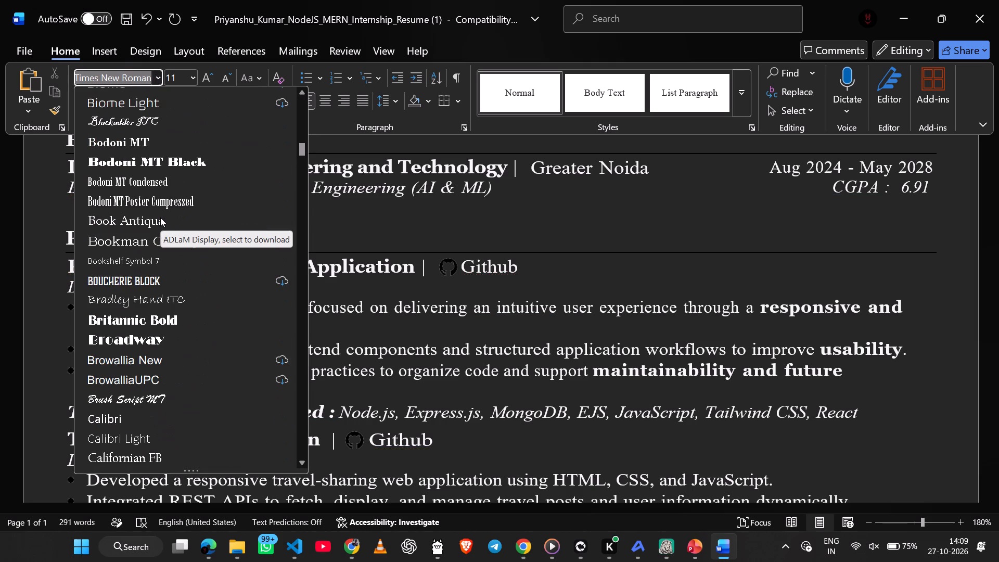
scroll(160, 218, "down", 3)
scroll(230, 295, "down", 1)
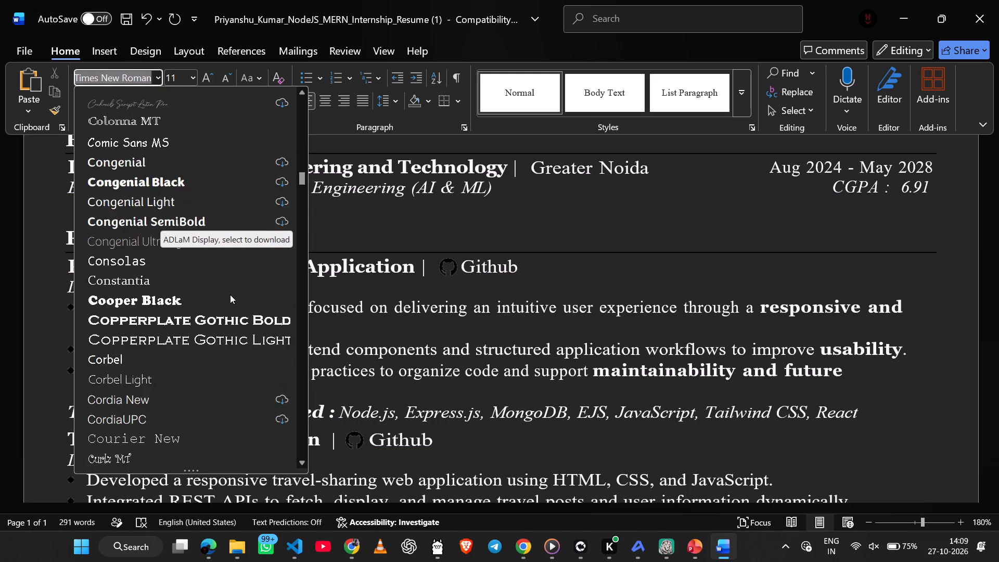
scroll(230, 295, "up", 10)
left_click_drag(132, 67, 127, 77)
left_click(127, 77)
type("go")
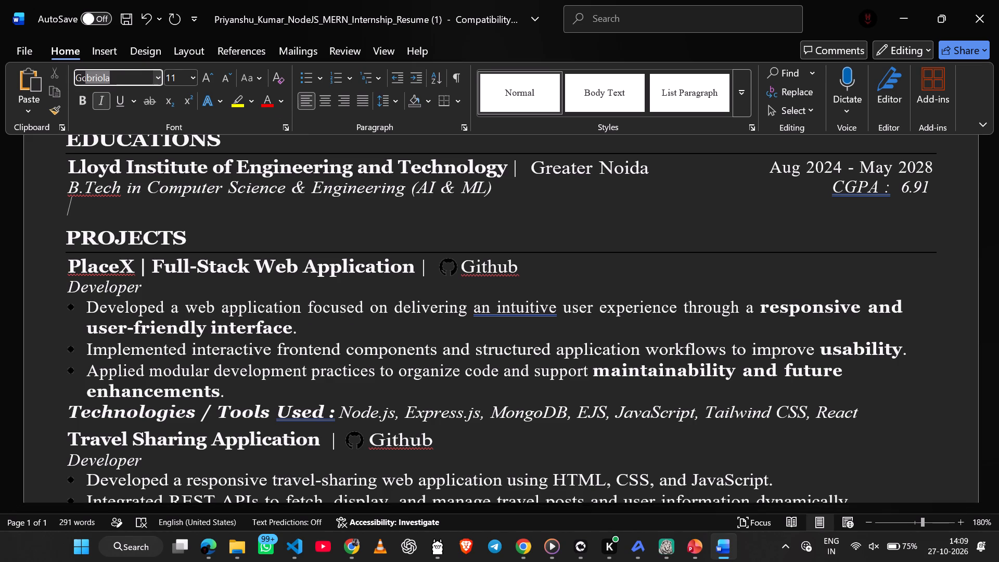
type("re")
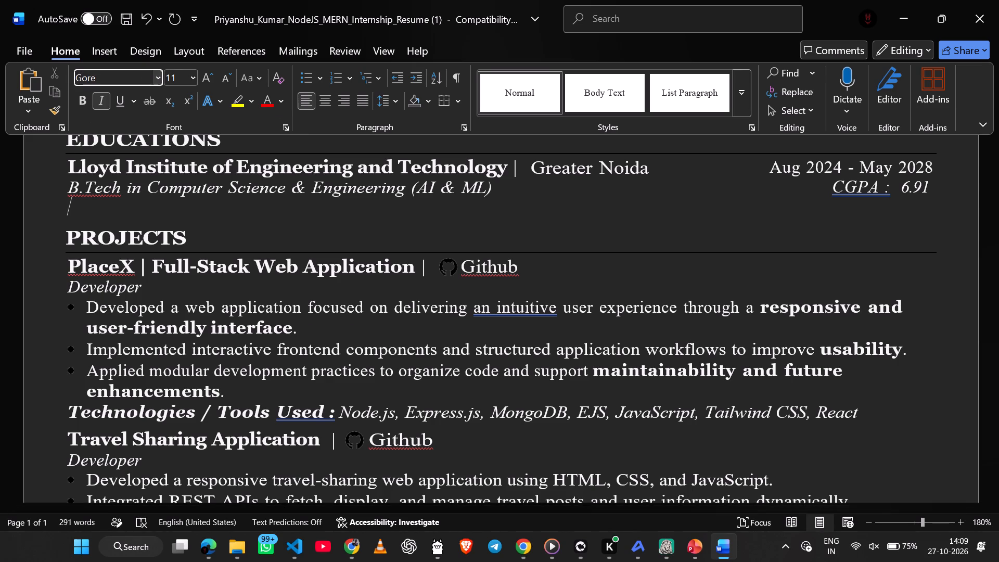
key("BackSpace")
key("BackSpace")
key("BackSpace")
Decline using "G" as the font and browse the available fonts for the empty line beneath the B.Tech entry.
left_click(160, 77)
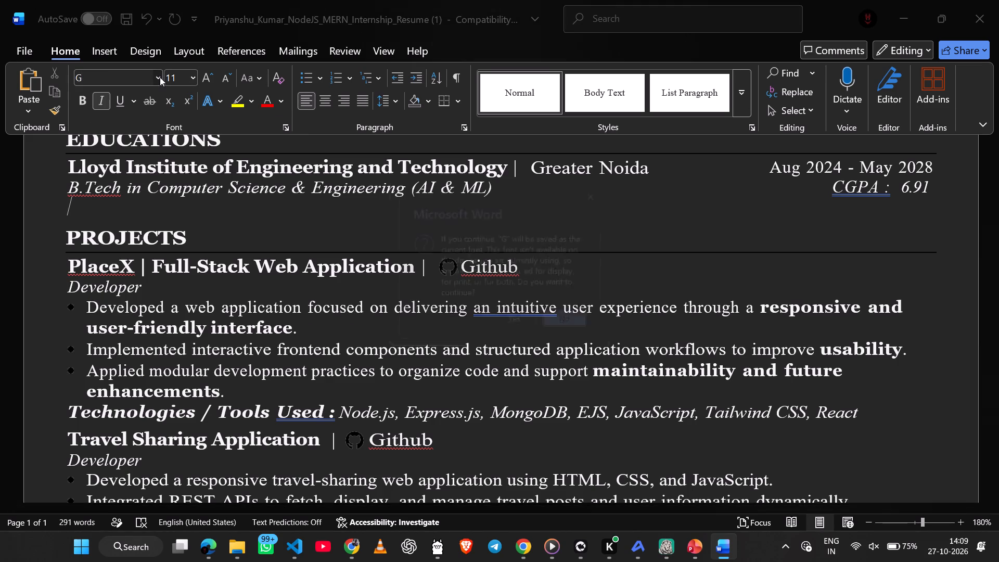
left_click(580, 334)
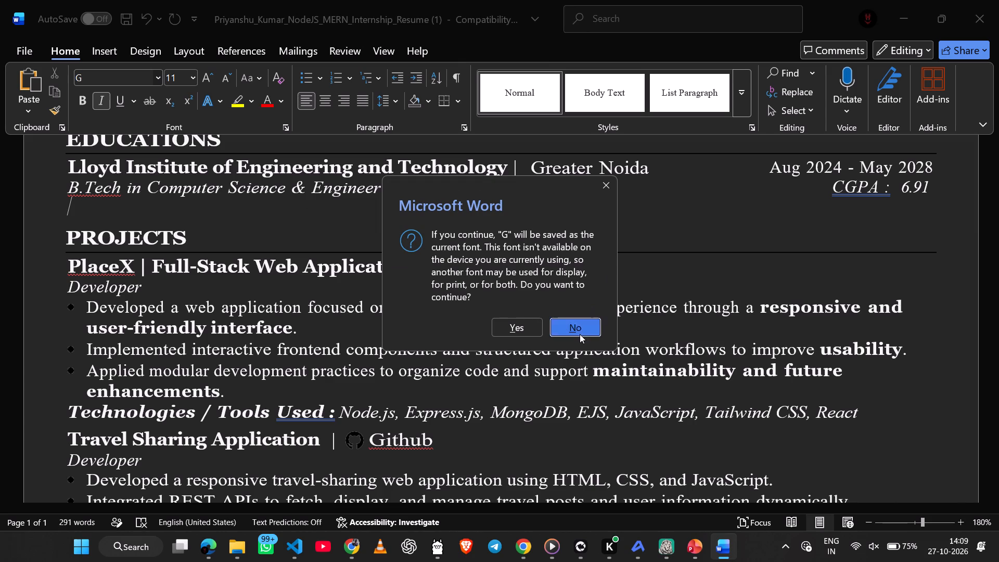
scroll(195, 180, "down", 7)
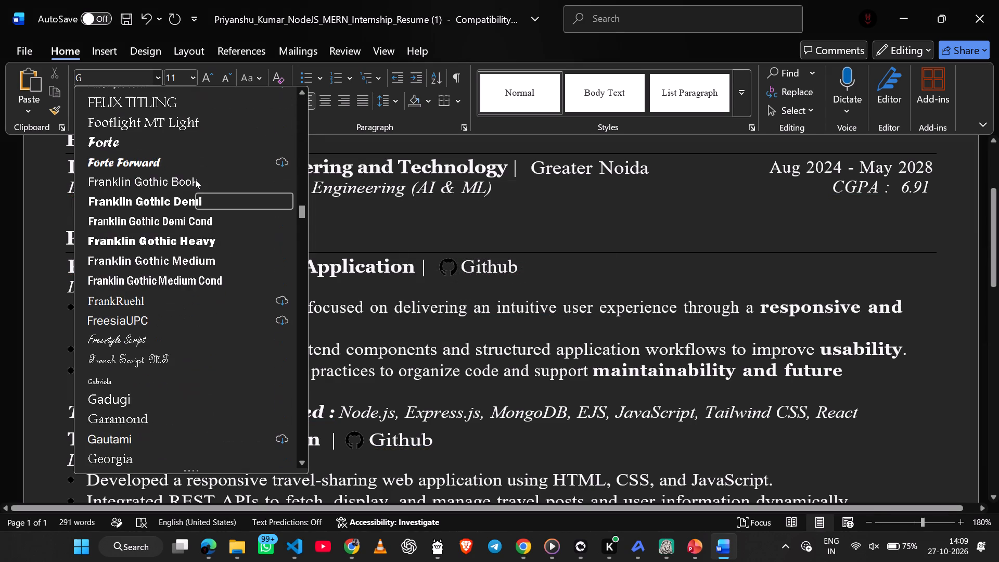
scroll(195, 180, "up", 1)
left_click(883, 534)
Turn on the computer's mobile hotspot in the Windows quick settings.
scroll(883, 534, "up", 4)
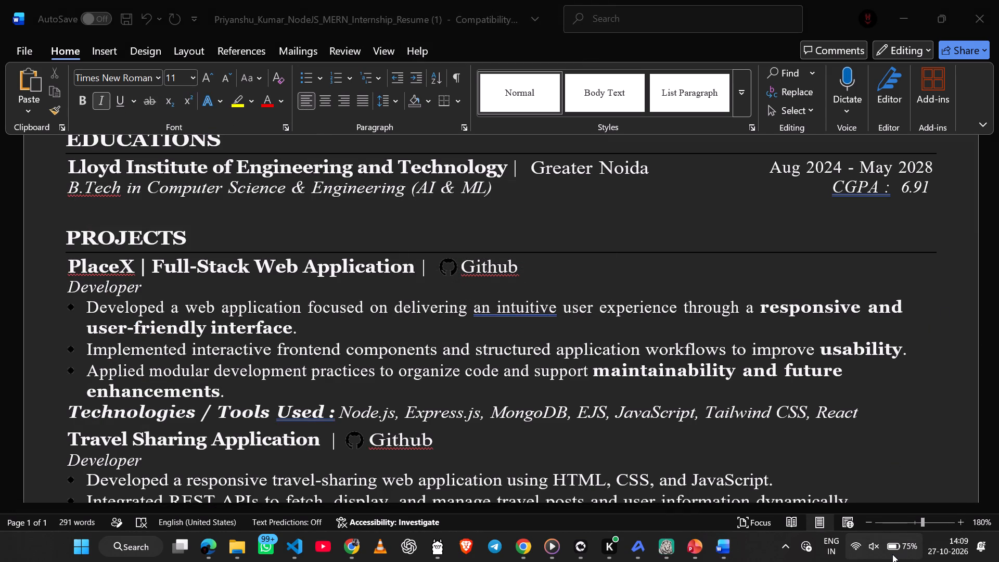
left_click(892, 554)
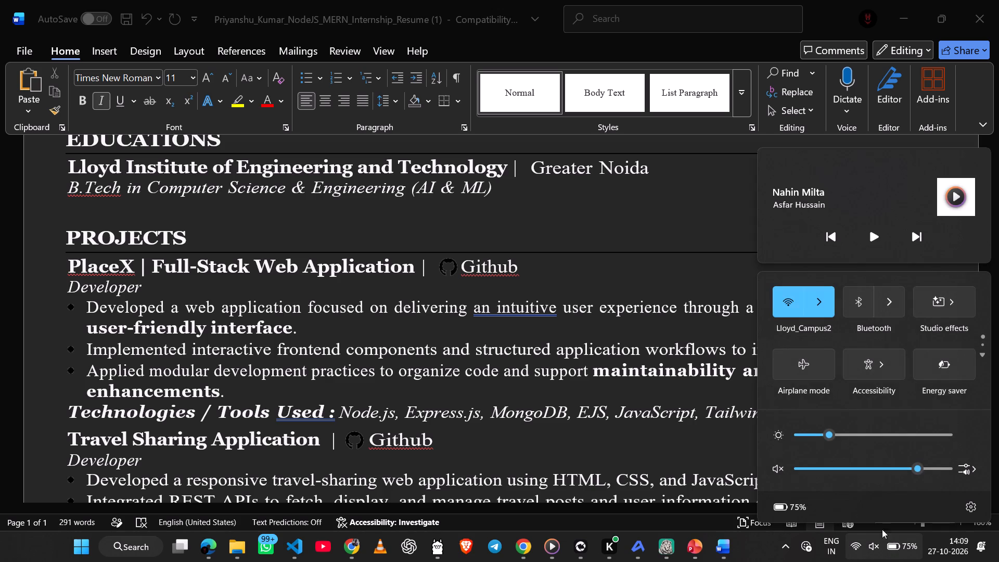
left_click(986, 354)
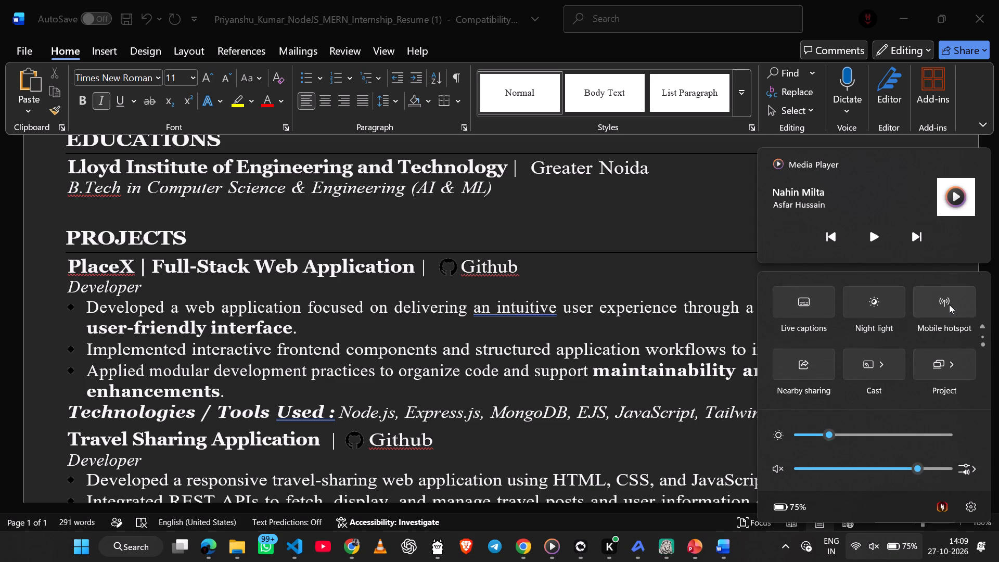
left_click(949, 304)
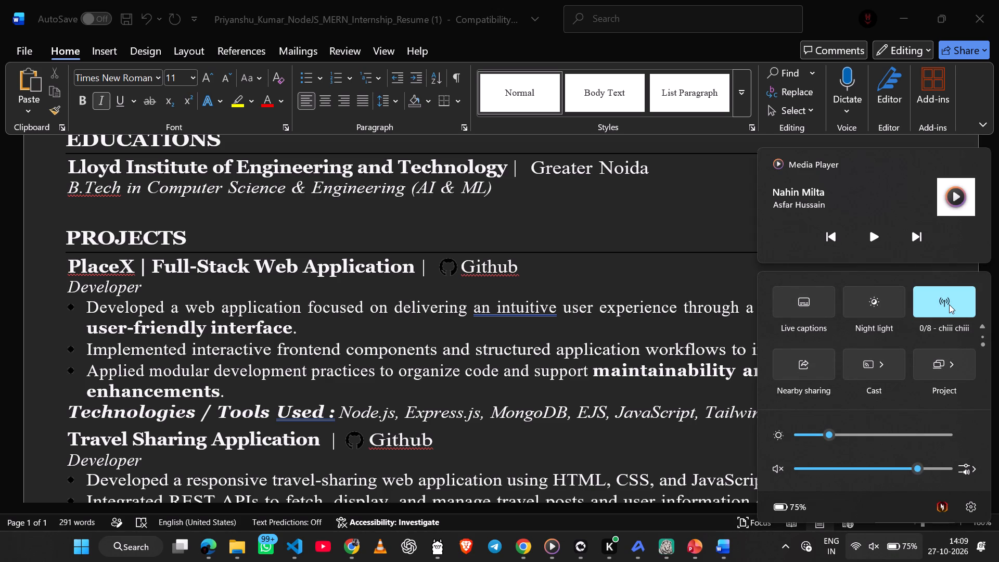
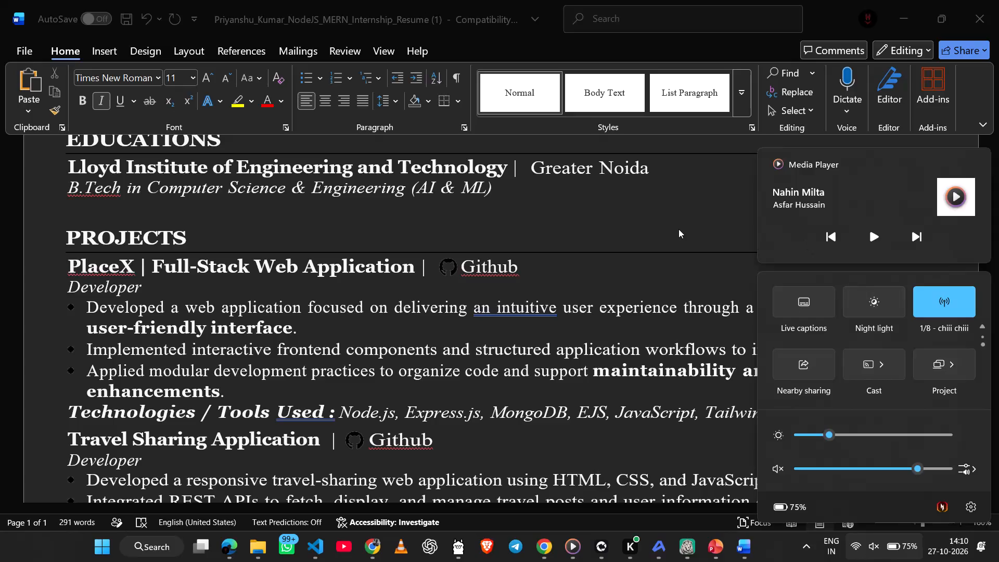
Set the empty line beneath the B.Tech entry to the Georgia font, with bold on and italic off.
left_click(678, 229)
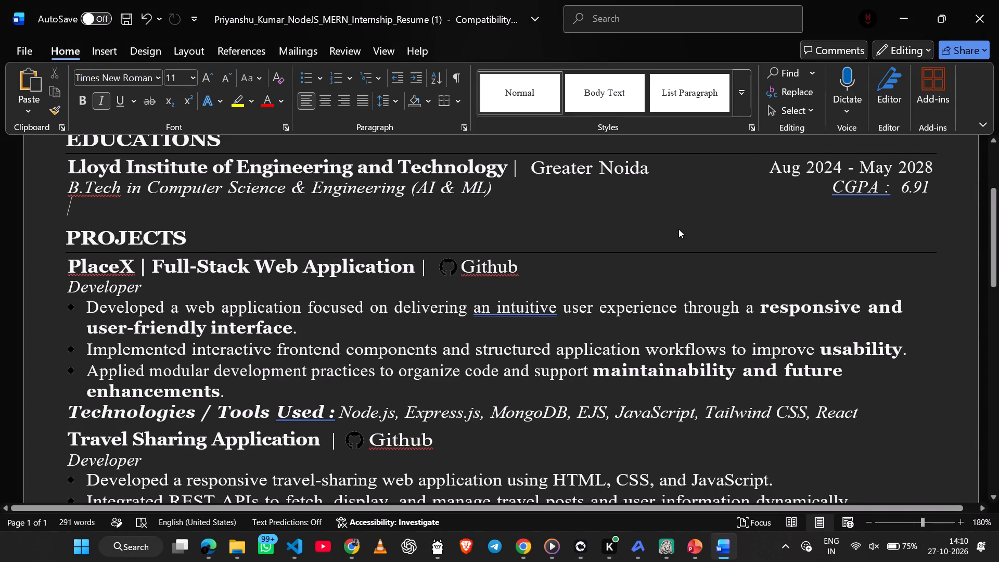
scroll(673, 249, "down", 1)
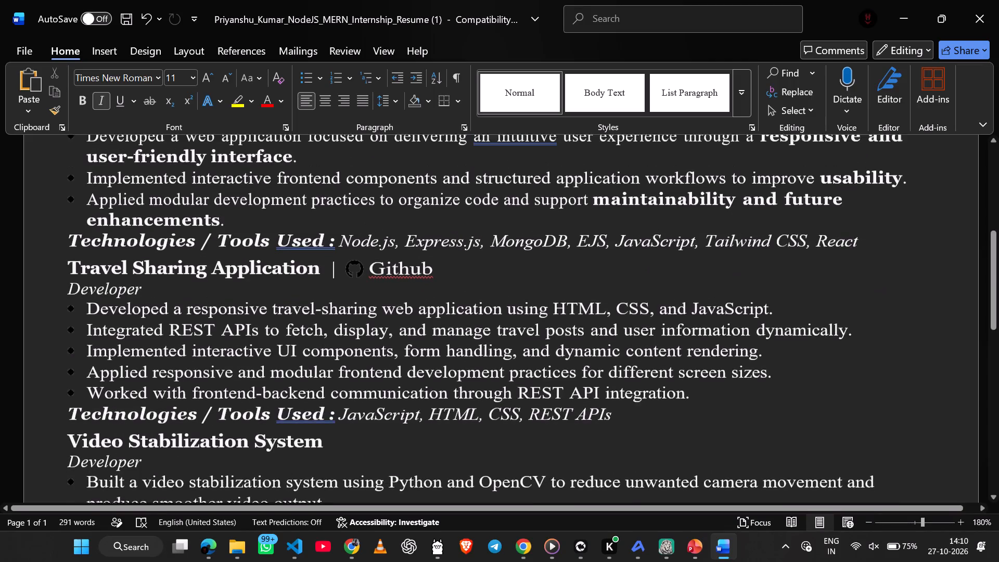
scroll(673, 249, "up", 2)
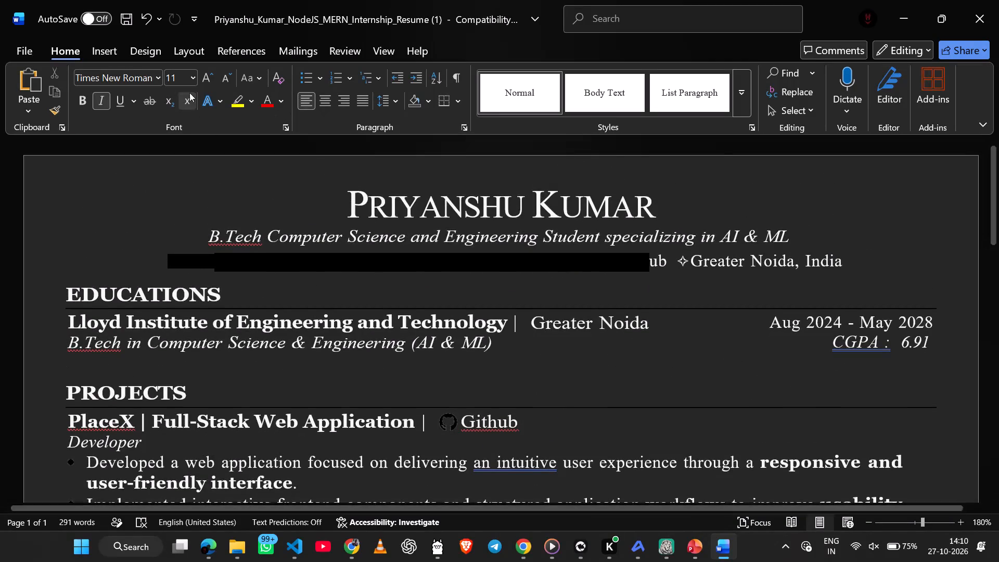
left_click(155, 78)
scroll(177, 226, "up", 1)
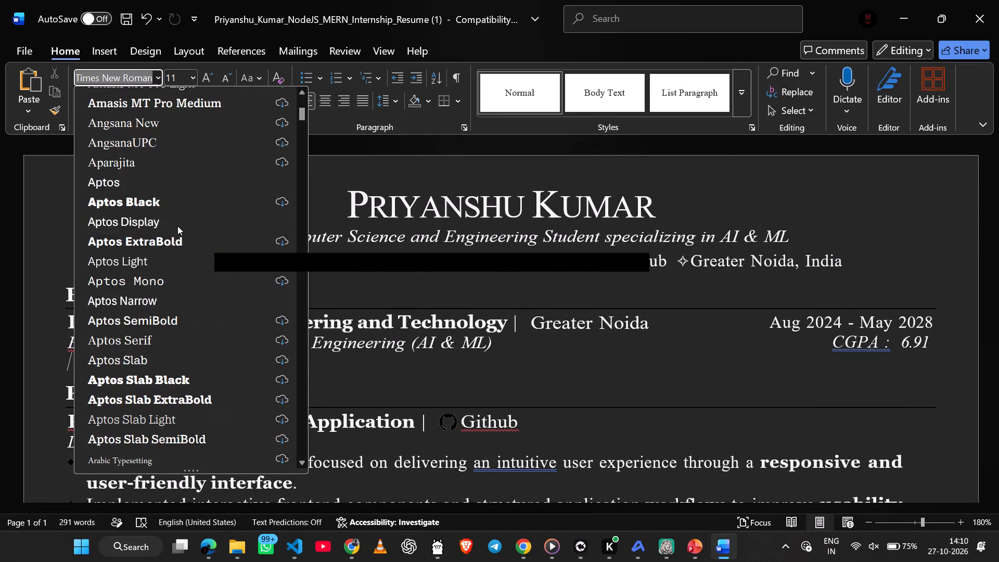
scroll(177, 226, "up", 1)
scroll(177, 226, "down", 7)
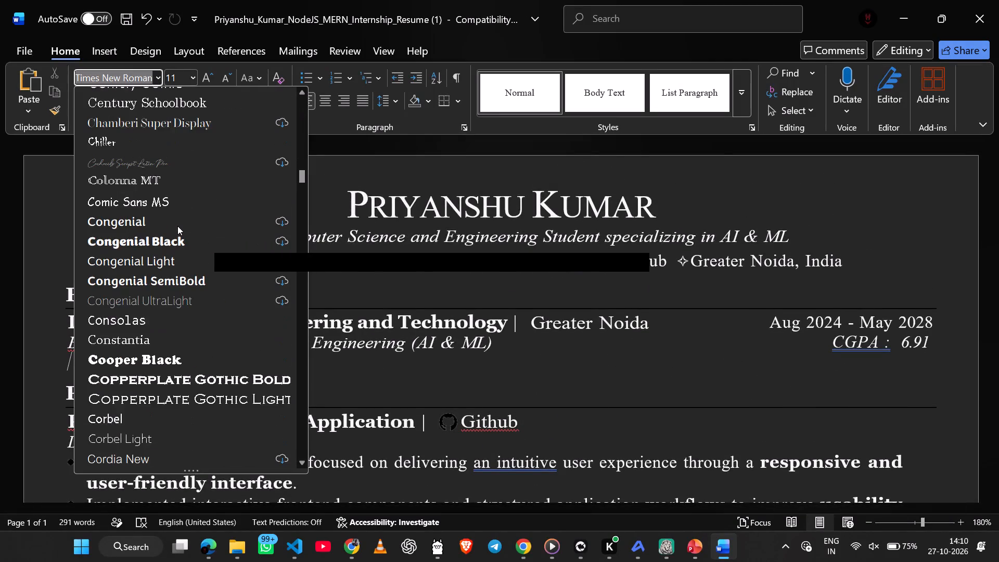
scroll(177, 226, "down", 3)
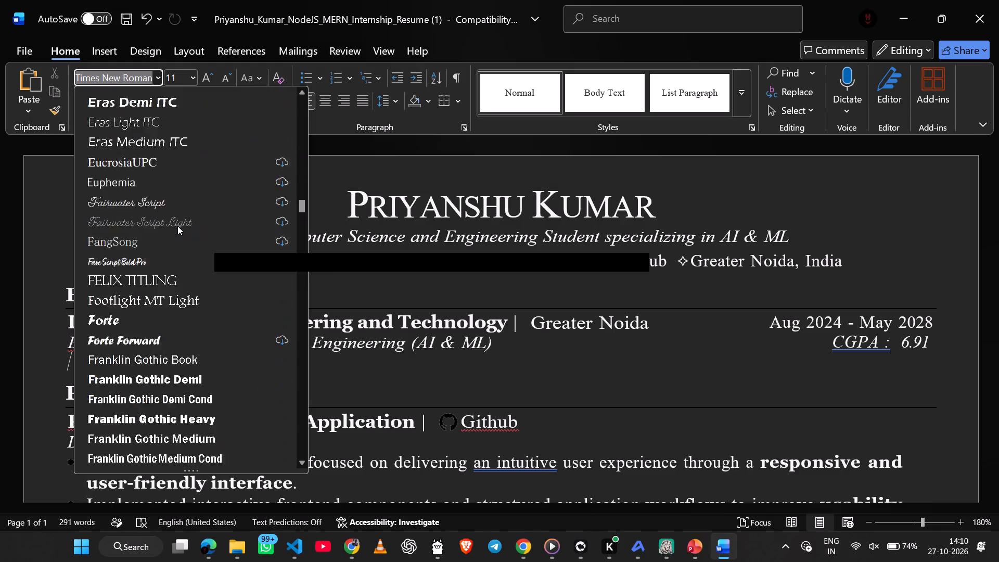
scroll(177, 226, "down", 1)
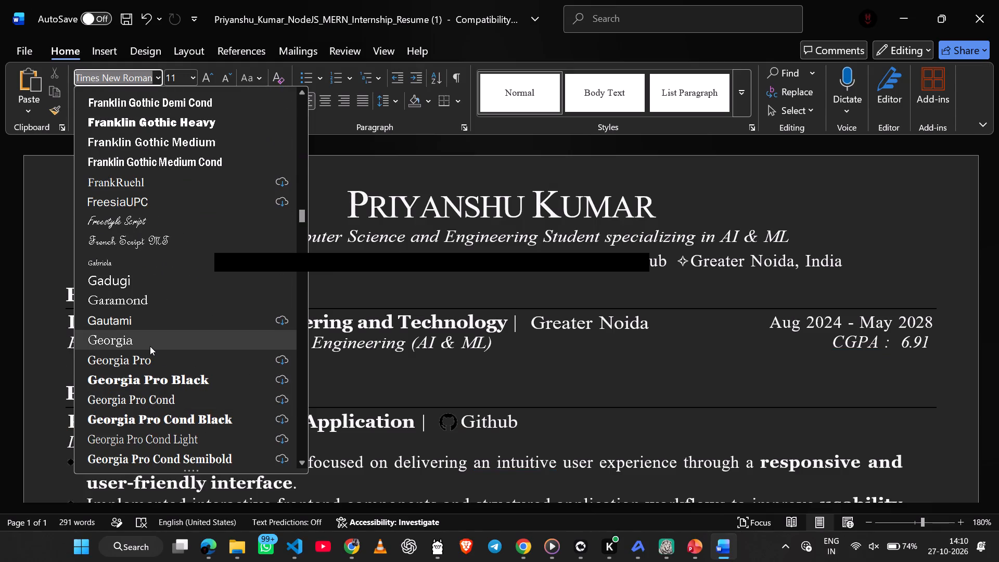
left_click(150, 346)
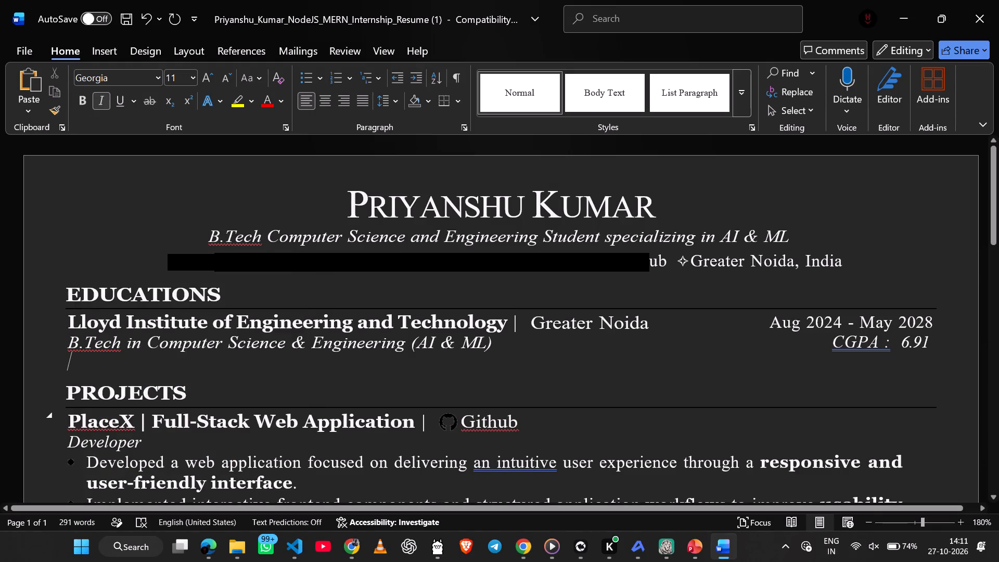
left_click(85, 101)
left_click(106, 102)
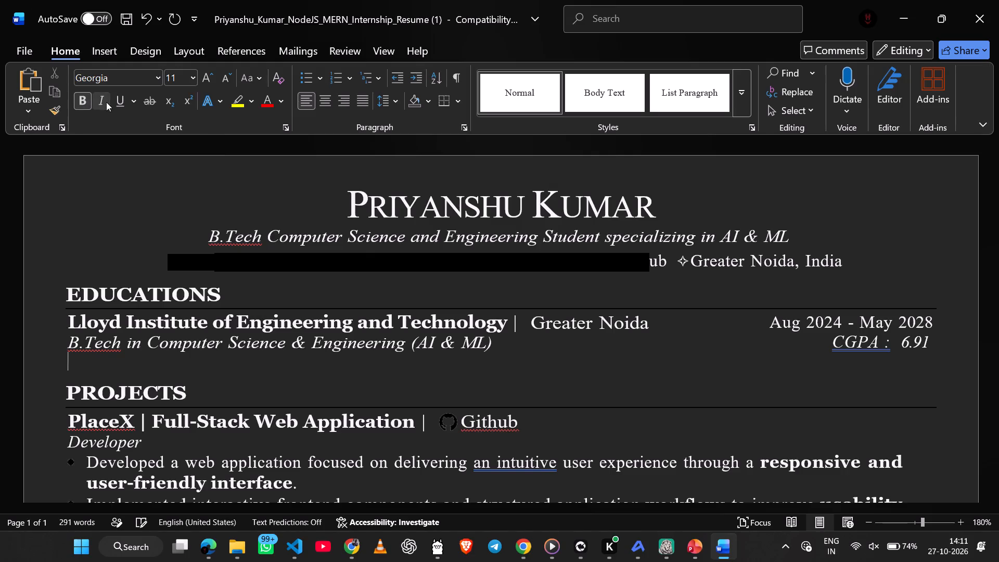
Enter "Intermediate XII" on the new line beneath the B.Tech entry.
scroll(118, 142, "up", 1)
key("shift+i")
type("nter")
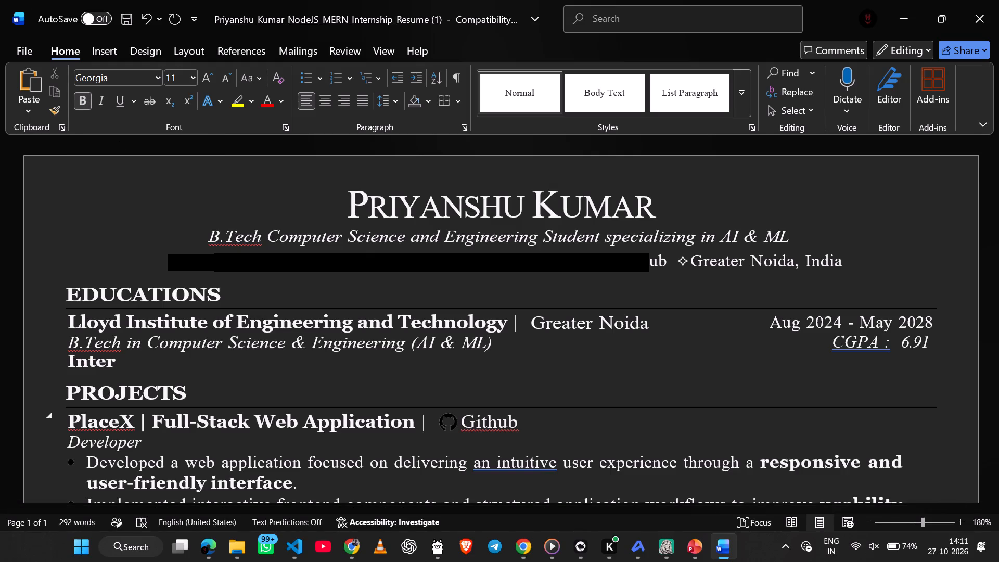
type("med")
type("ia")
type("te")
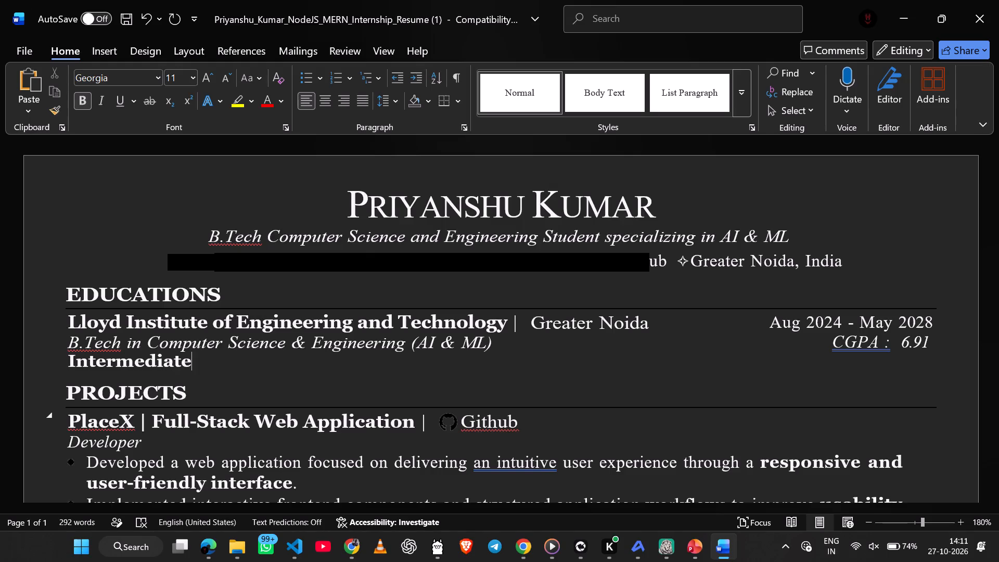
key("BackSpace")
key("BackSpace")
key("BackSpace")
key("BackSpace")
key("BackSpace")
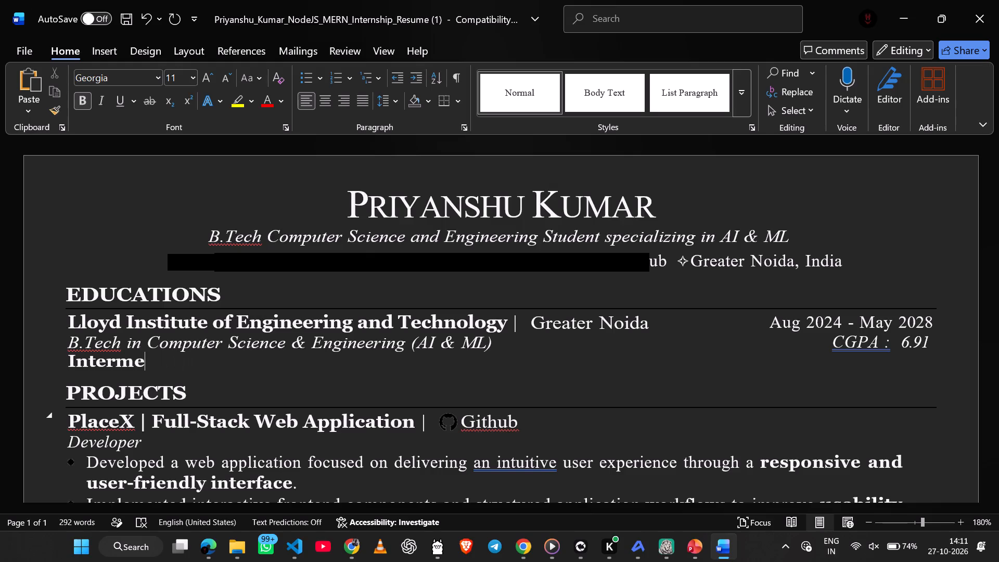
type("daie")
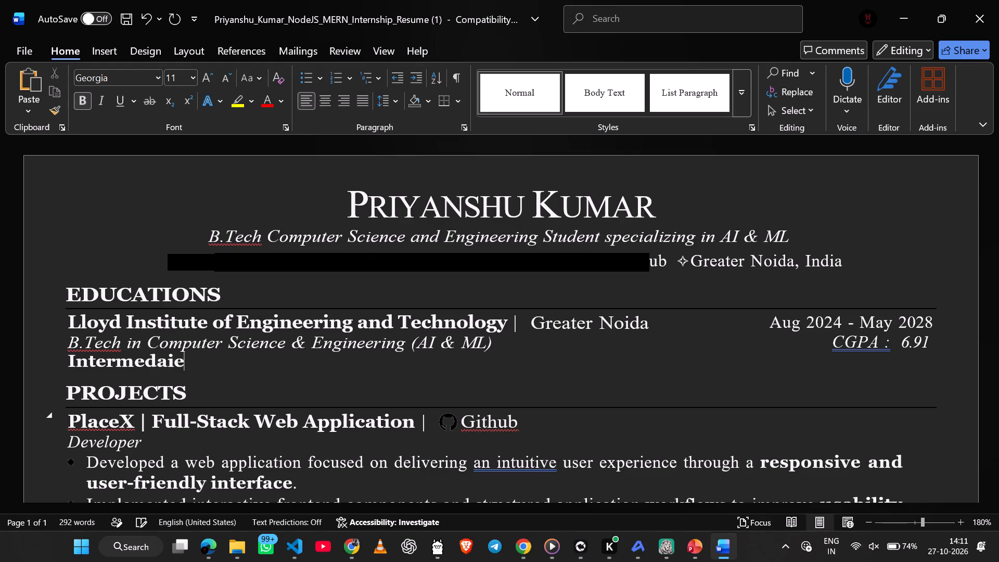
key("BackSpace")
type("te")
key("BackSpace")
key("BackSpace")
key("BackSpace")
key("BackSpace")
type("iatw")
key("BackSpace")
key("e")
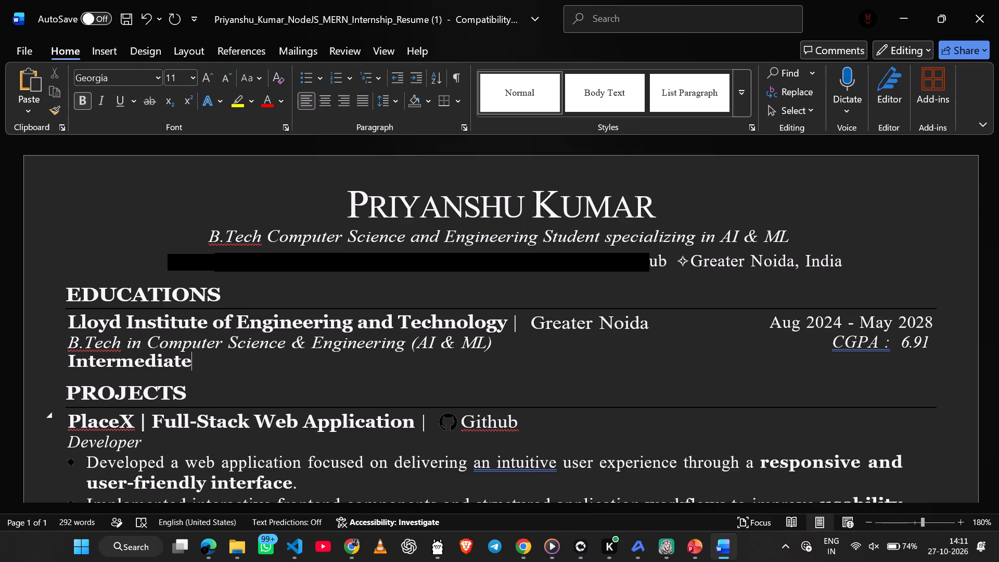
key("space")
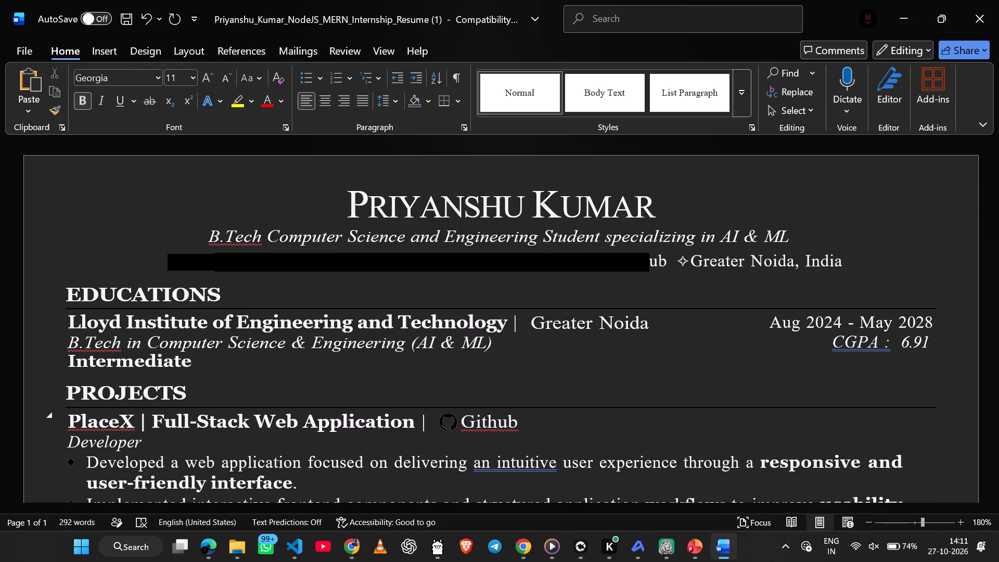
key("shift+x")
type("II")
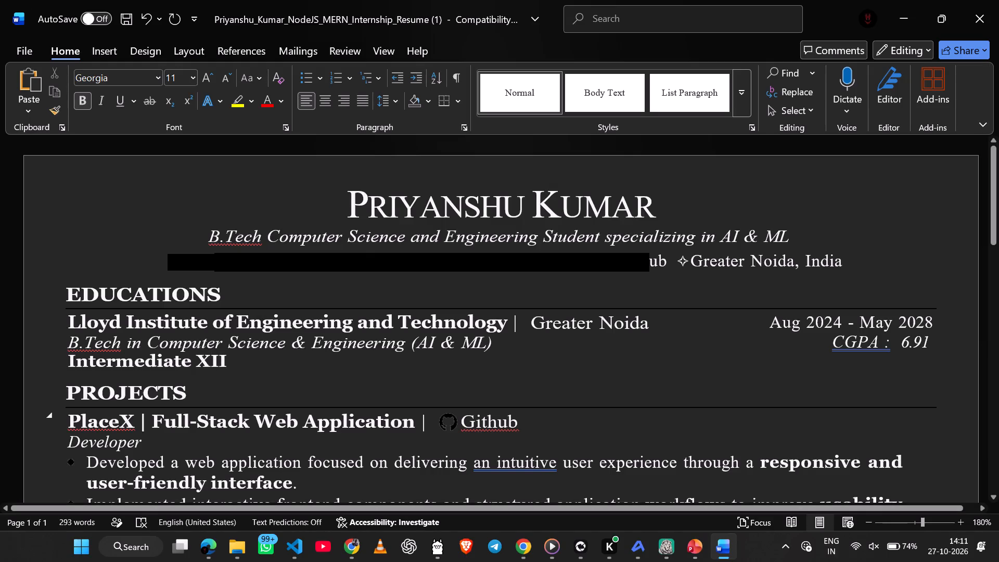
Add a run of 20 spaces after "Intermediate XII" on the same line.
key("space")
key("space")
key("space")
key("space")
key("space")
key("space")
key("space")
key("space")
key("space")
key("space")
key("space")
key("space")
key("space")
key("space")
key("space")
key("space")
key("space")
key("space")
key("space")
key("space")
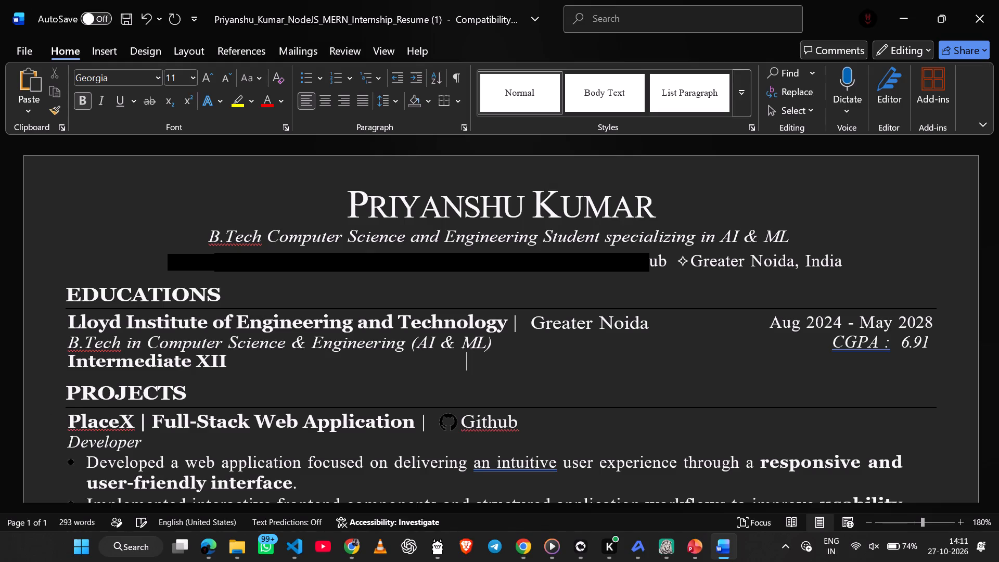
Add a new italic, non-bold line beneath Intermediate XII reading "Lord Mother Public School".
key("Return")
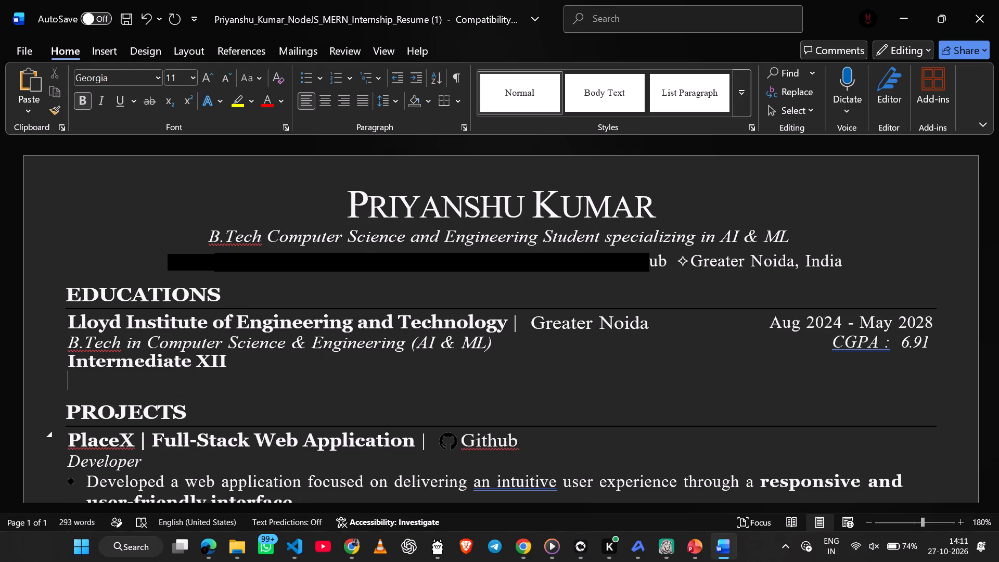
left_click(103, 98)
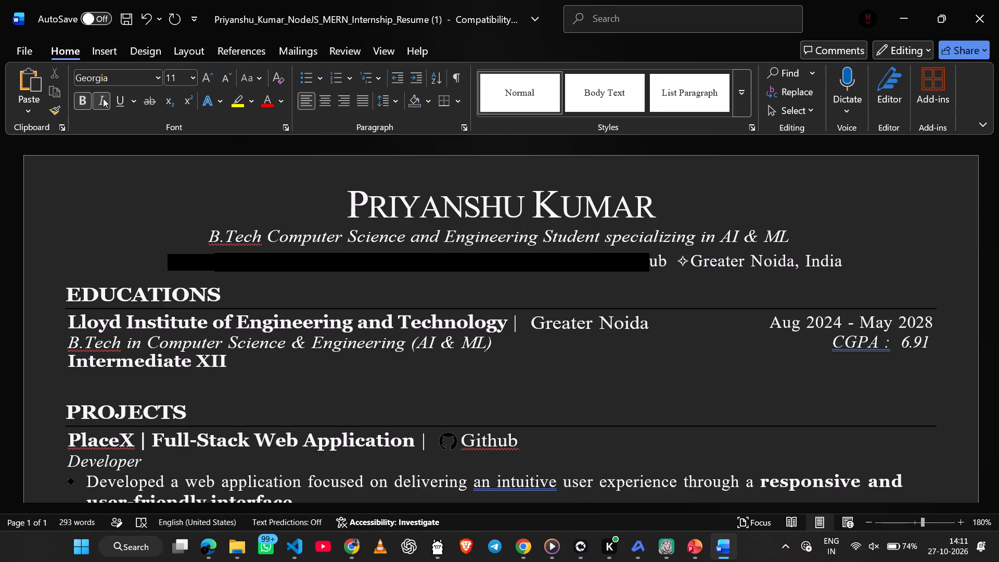
left_click(83, 99)
type("Lo")
type("rd mo")
key("BackSpace")
key("BackSpace")
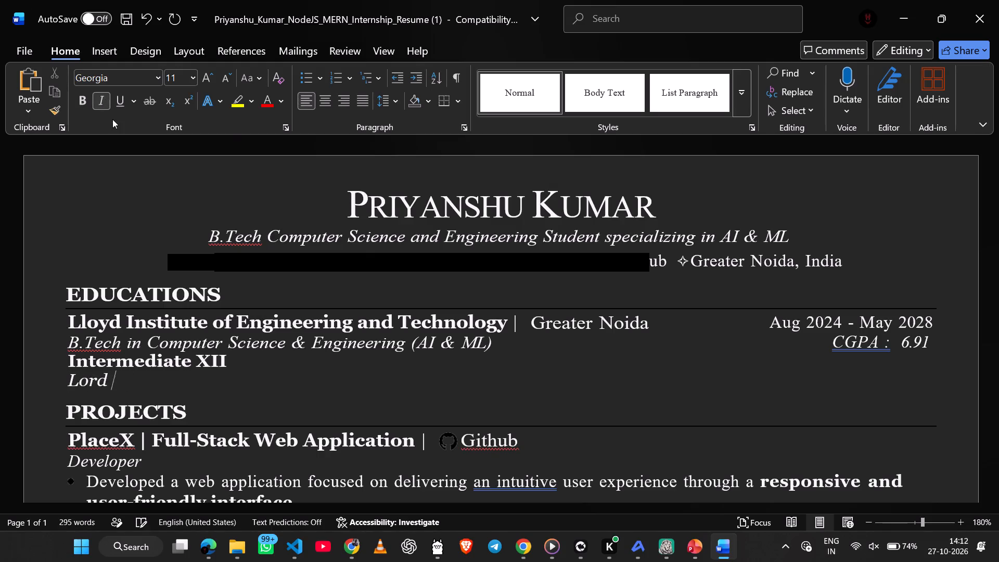
type("Mother")
key("space")
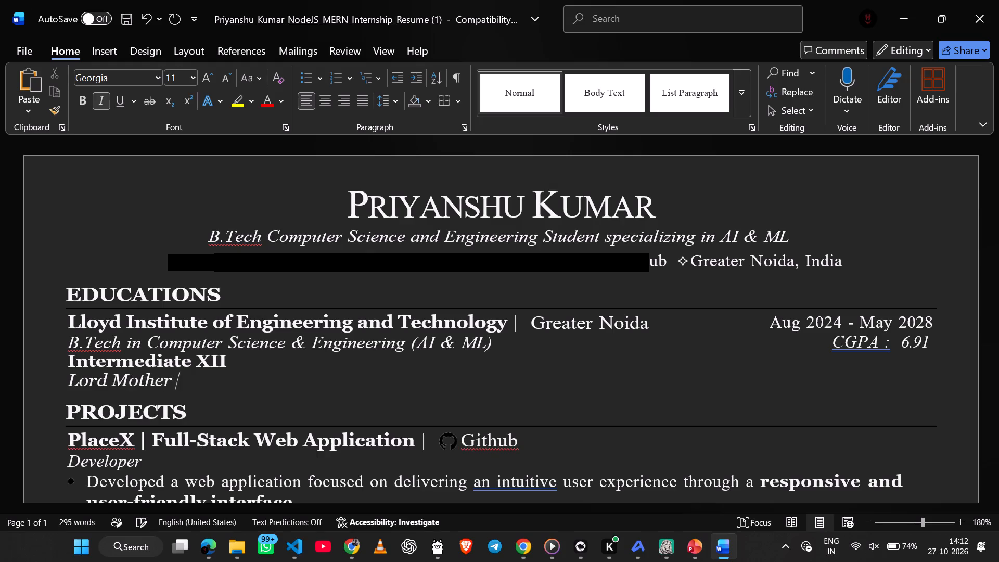
type("Public")
key("space")
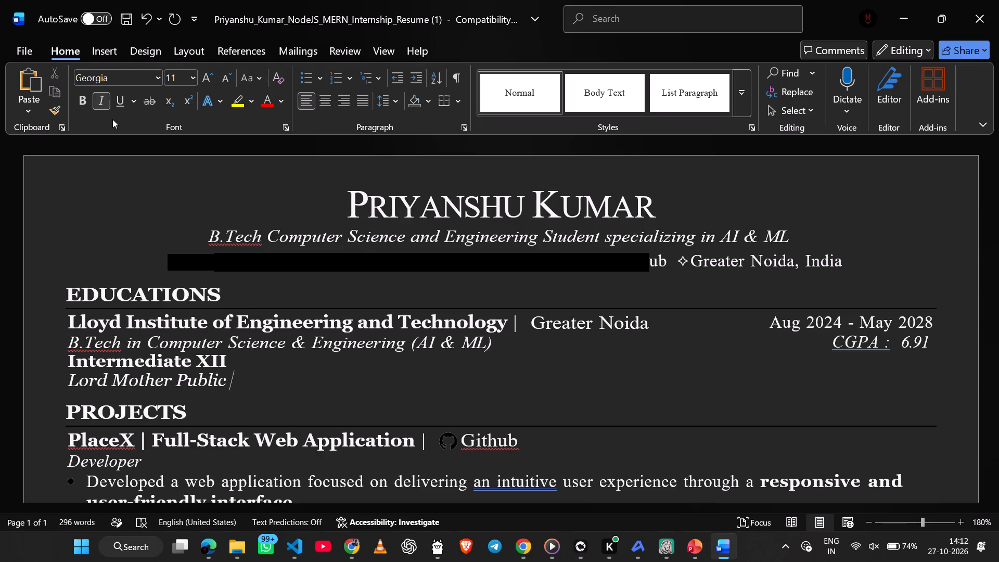
type("School")
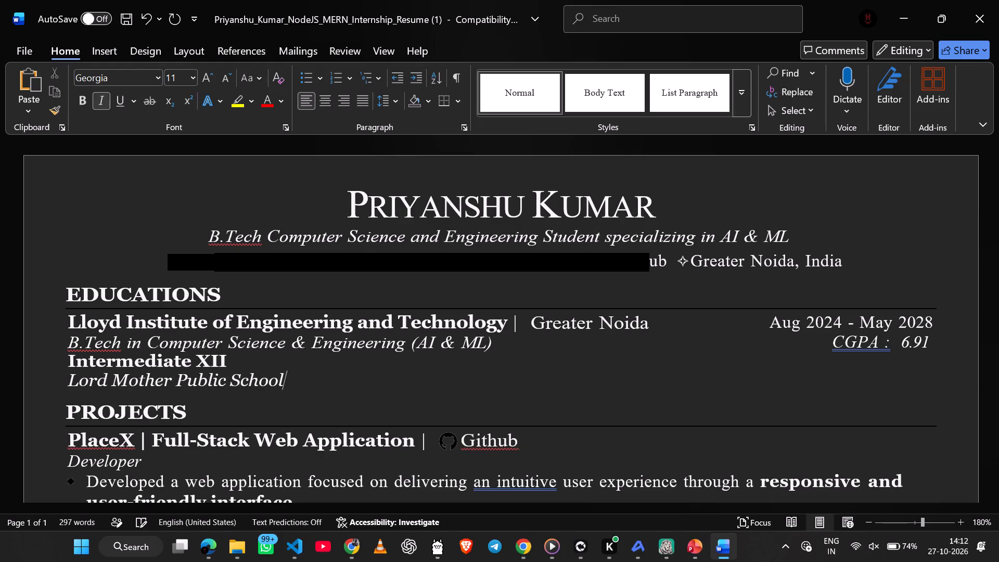
Append the place name "Bakeware" after the school name, separated by a space.
key("space")
type("Bkaew")
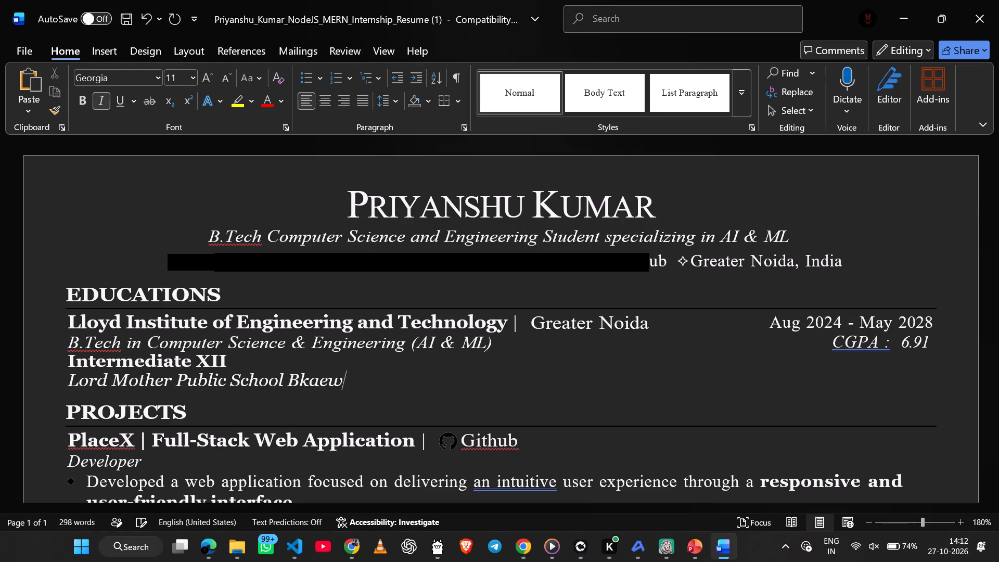
key("BackSpace")
key("BackSpace")
key("BackSpace")
key("BackSpace")
key("a")
type("keware")
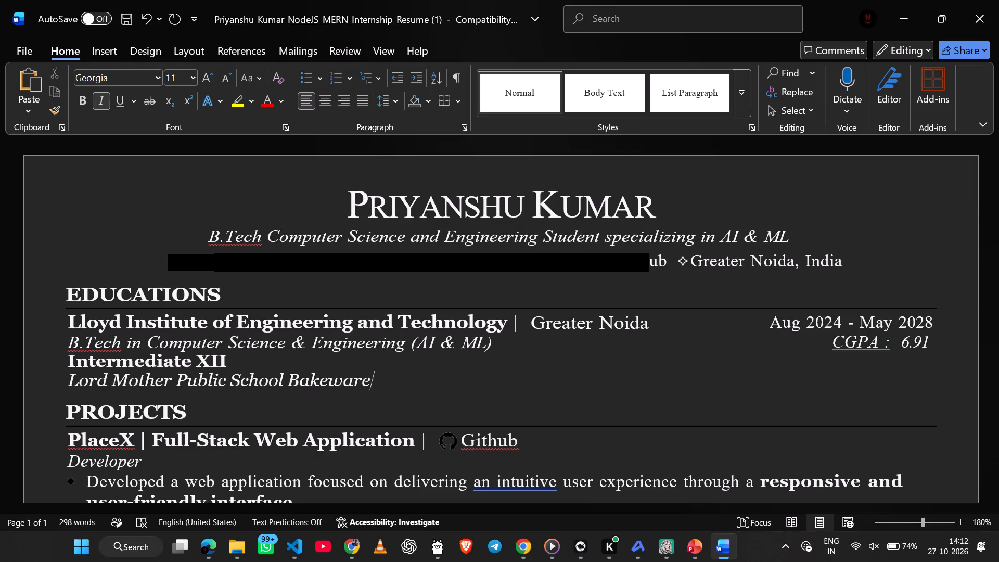
Insert a comma between "School" and "Bakeware" in the school line.
key("Left")
key("Left")
key("Left")
key("Left")
key("Left")
key("Left")
key("Left")
key("Left")
key("Left")
key("Left")
key("Left")
key("Left")
key("Right")
key("Right")
key("Right")
key("comma")
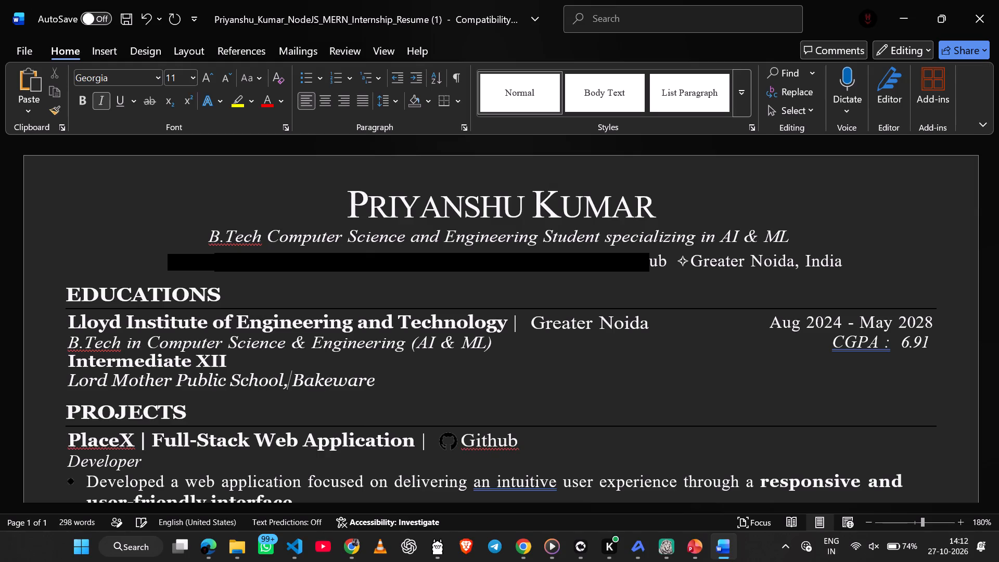
Append "Etawah" after "Bakeware" in the school line, separated by a space.
key("Right")
key("Right")
key("Right")
key("Right")
key("Right")
key("Right")
key("Right")
key("Right")
key("Right")
key("shift+parenleft")
key("BackSpace")
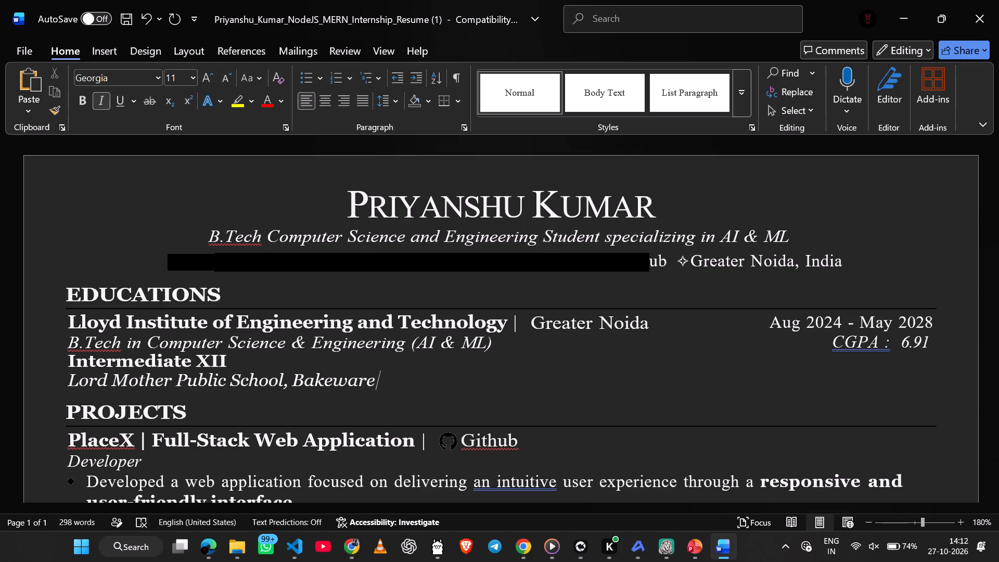
key("space")
key("shift+e")
type("tawa")
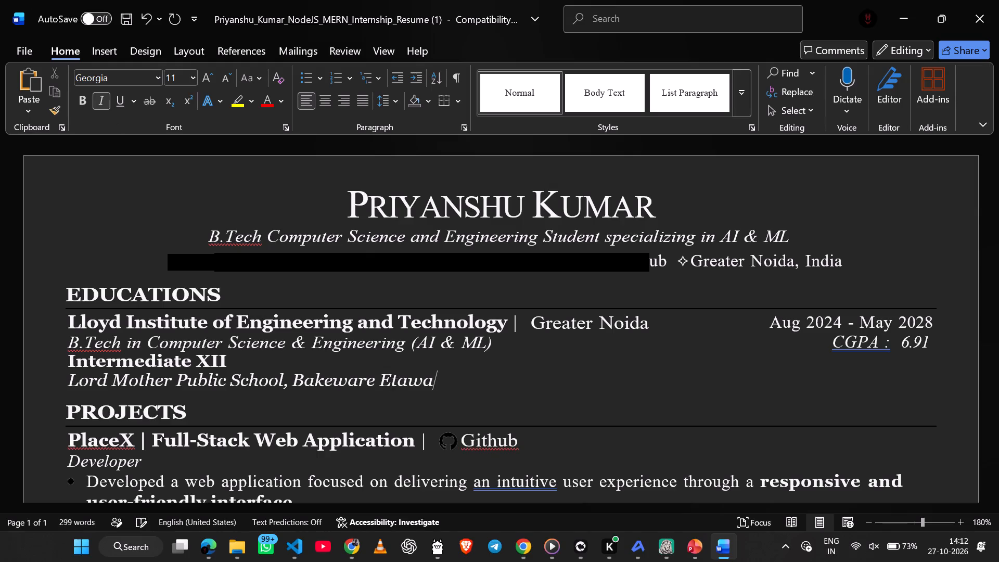
key("h")
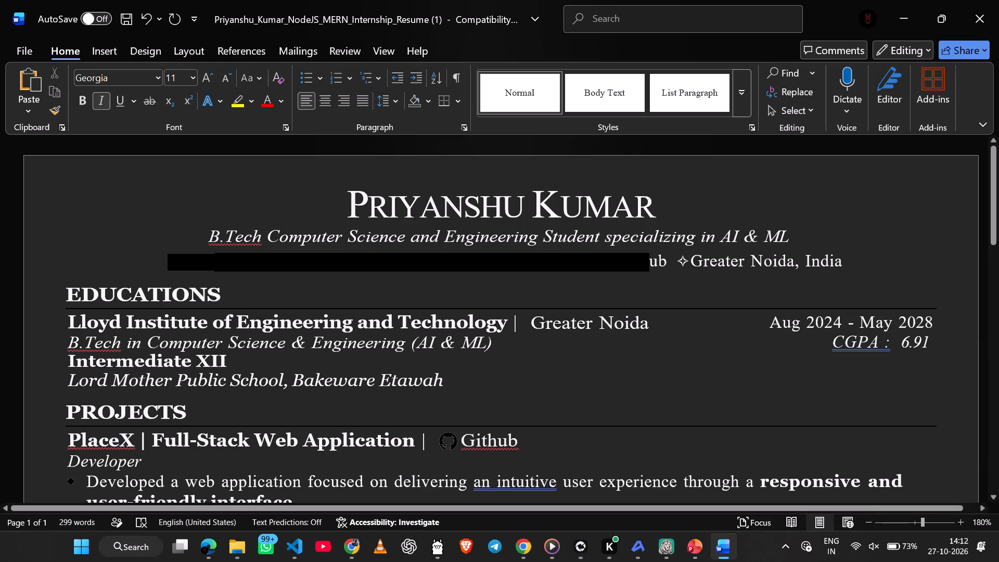
Extend the Intermediate XII line with 23 more trailing spaces.
left_click(772, 363)
key("space")
key("space")
key("space")
key("space")
key("space")
key("space")
key("space")
key("space")
key("space")
key("space")
key("space")
key("space")
key("space")
key("space")
key("space")
key("space")
key("space")
key("space")
key("space")
key("space")
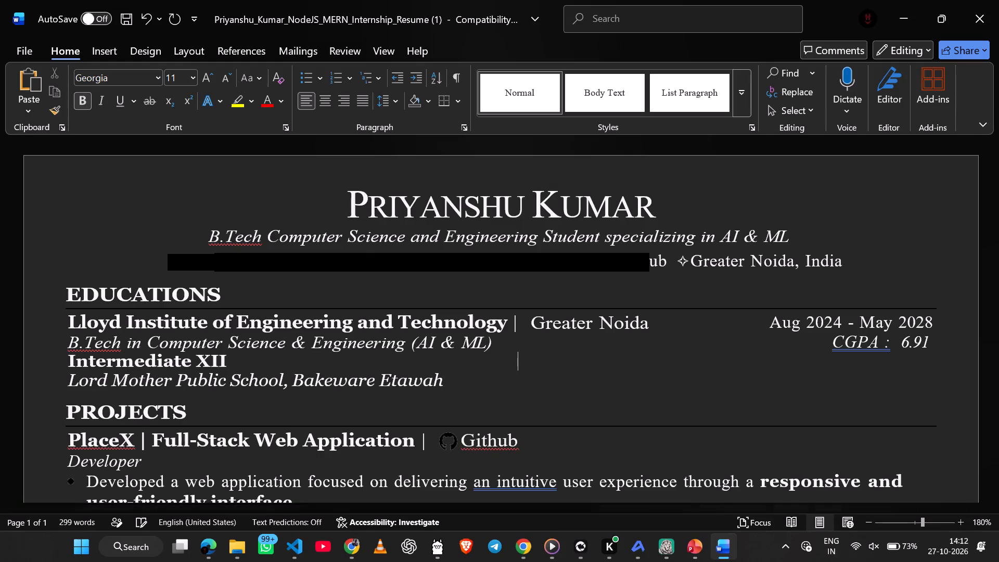
key("space")
key("space")
key("space")
Insert another 25 spaces directly after "Intermediate XII" on the same line.
left_click(694, 388)
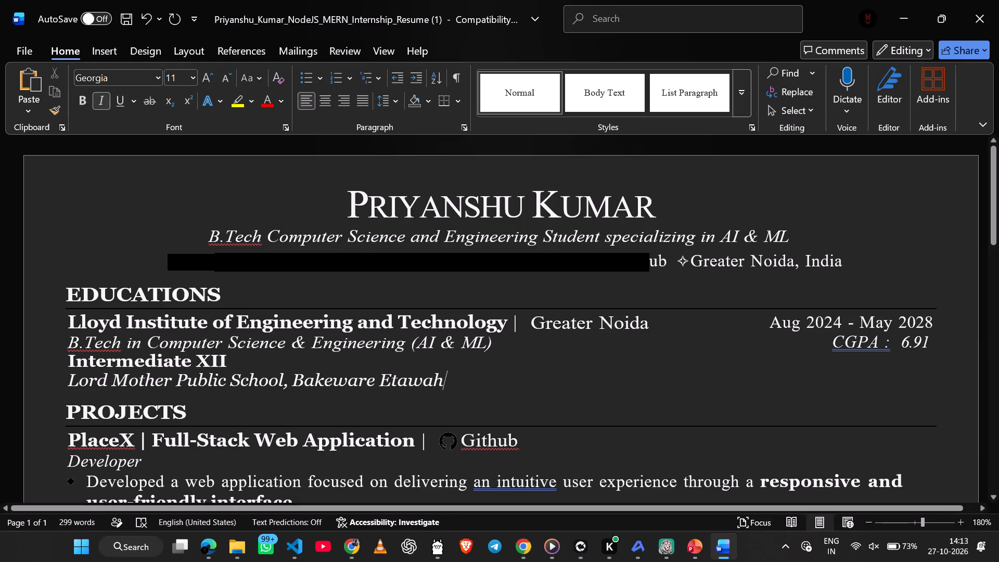
left_click(667, 373)
left_click(641, 369)
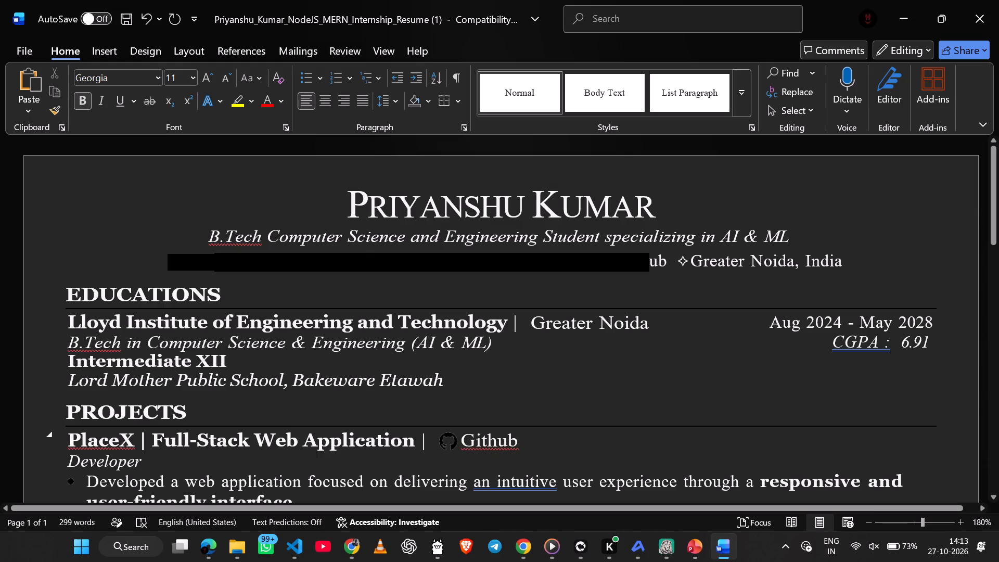
left_click(591, 360)
left_click(225, 355)
key("space")
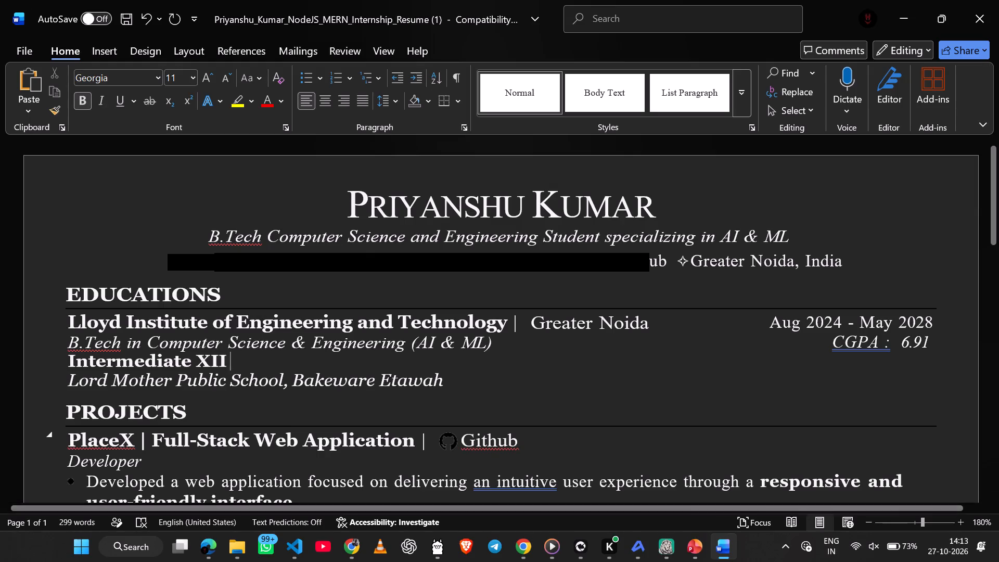
key("space")
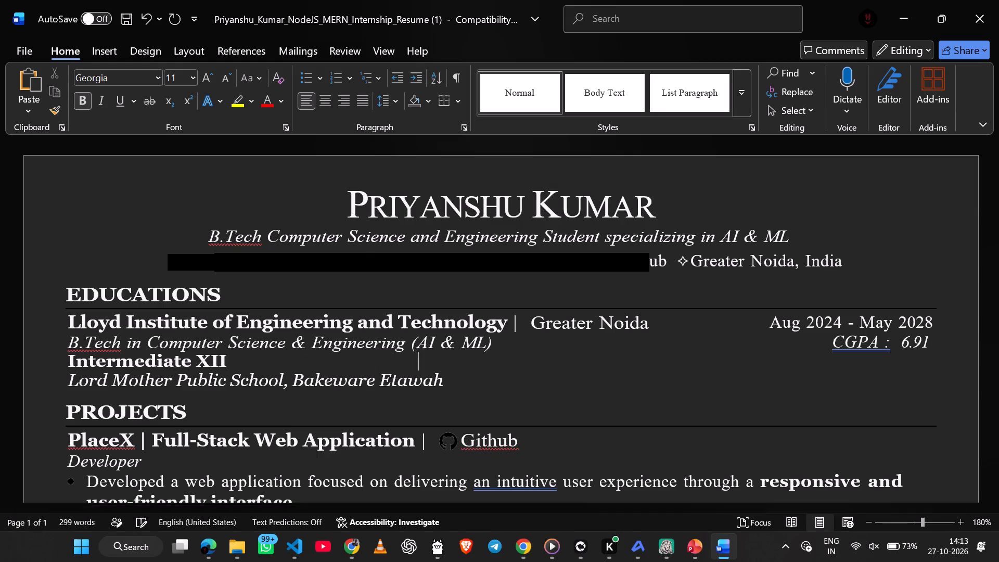
key("space")
key("space")
key("space")
key("space")
key("space")
key("space")
key("space")
key("space")
key("space")
key("space")
key("space")
key("space")
key("space")
key("space")
key("space")
key("space")
key("space")
key("space")
key("space")
key("space")
key("space")
key("space")
key("space")
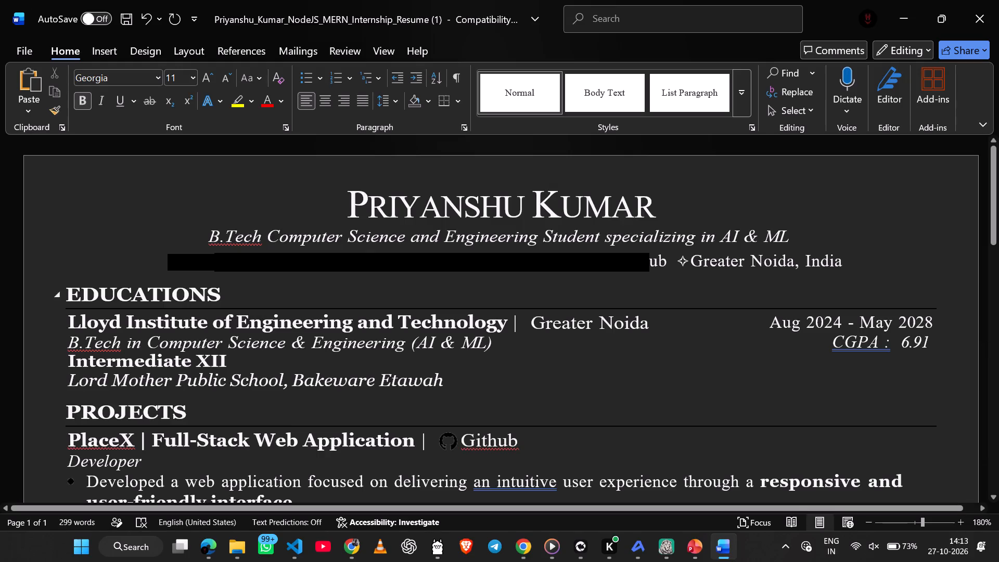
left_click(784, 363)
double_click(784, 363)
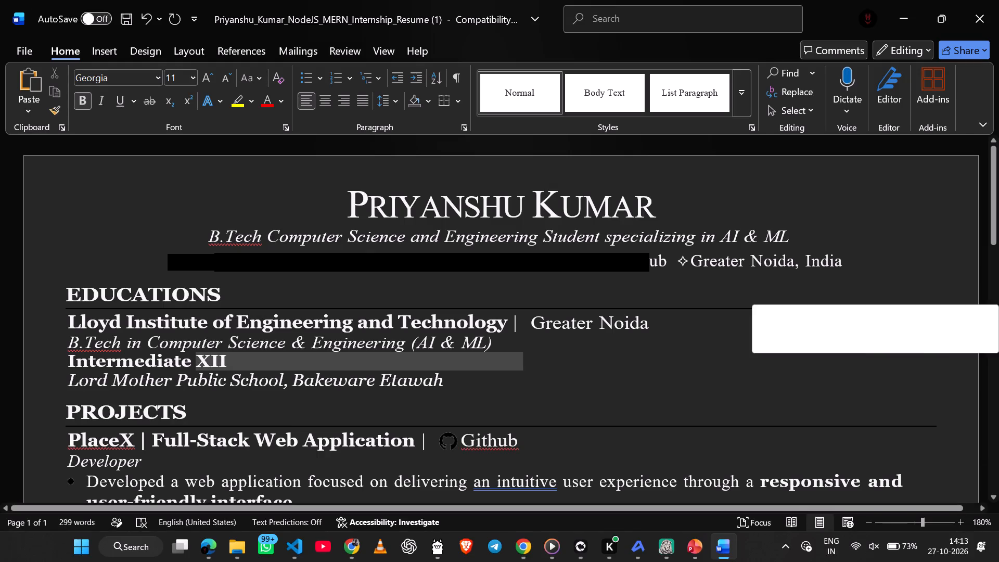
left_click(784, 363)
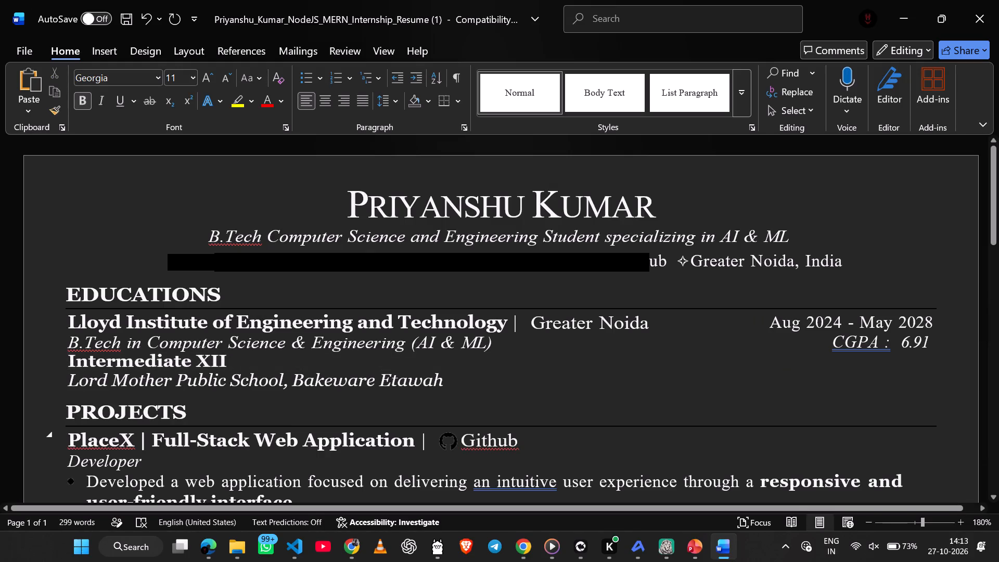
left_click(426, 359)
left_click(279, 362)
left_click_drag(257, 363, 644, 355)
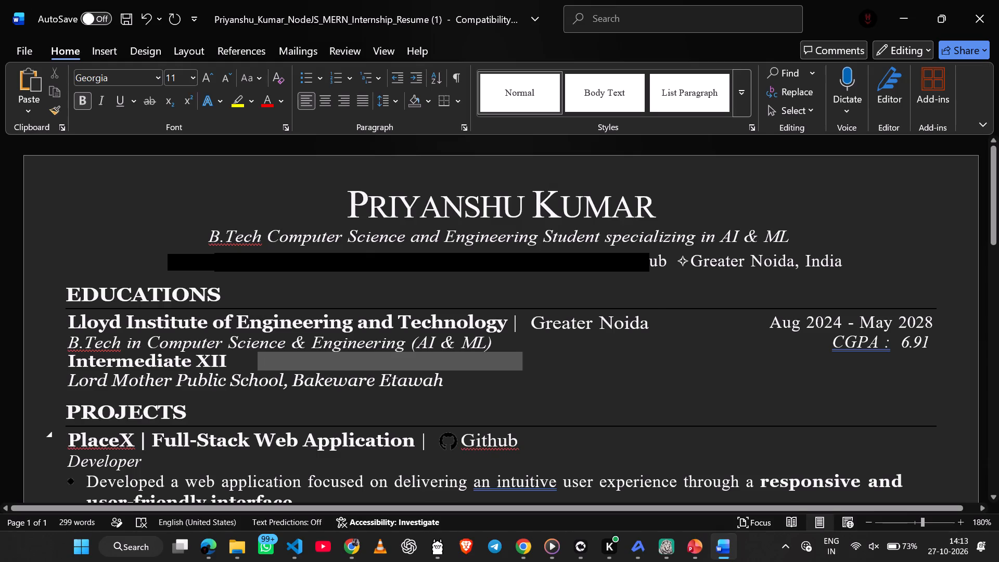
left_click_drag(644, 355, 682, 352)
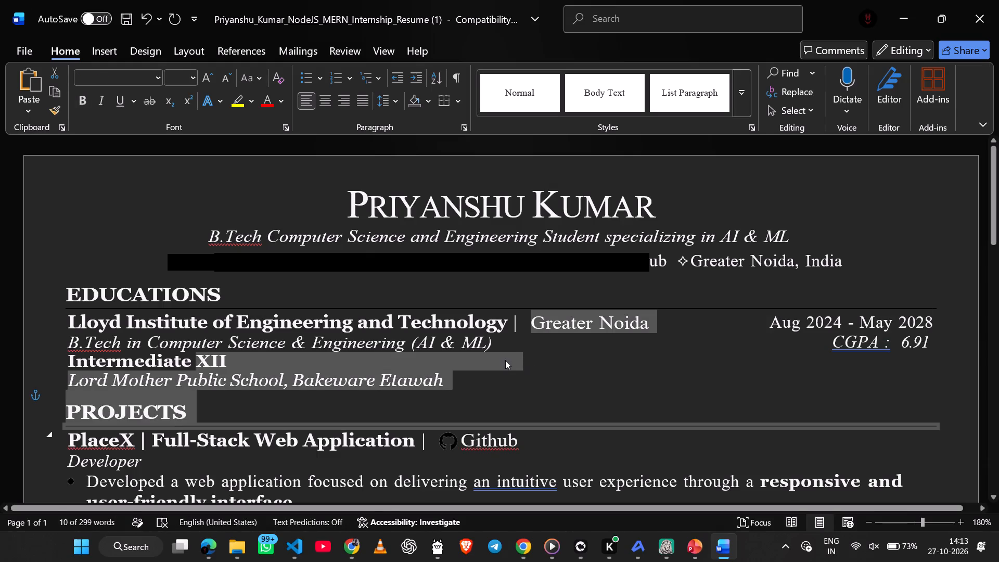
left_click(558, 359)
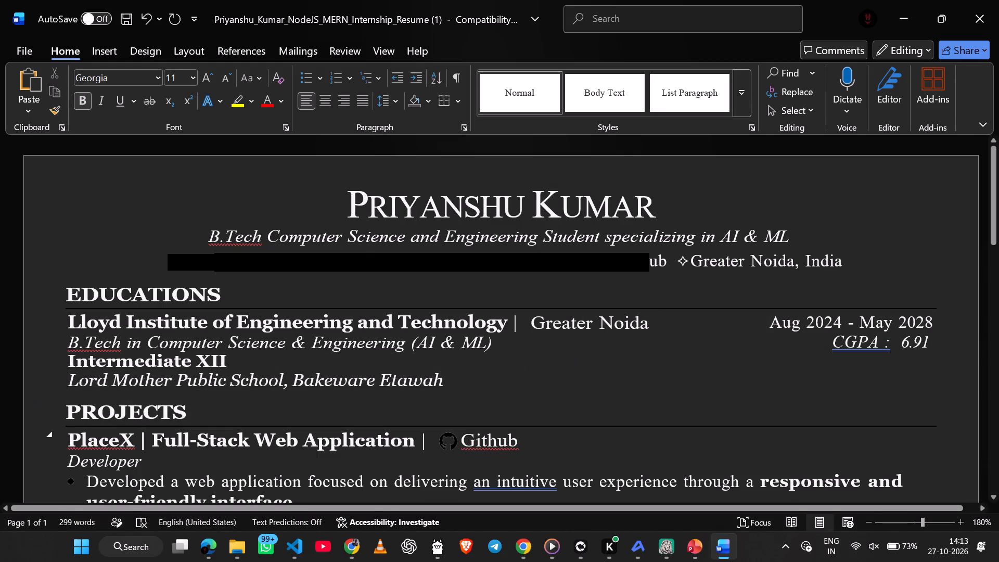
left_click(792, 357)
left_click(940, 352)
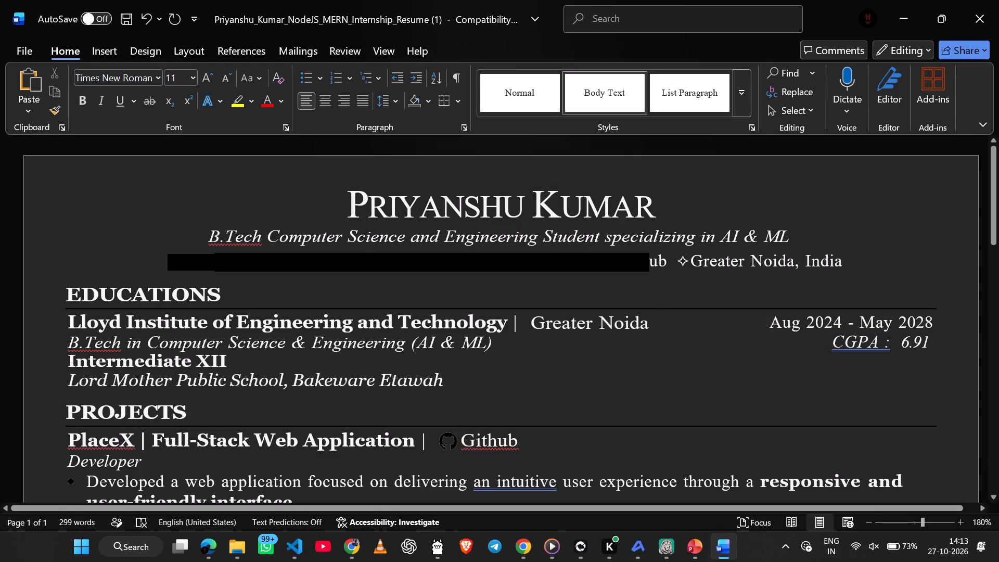
Start a new line beneath the CGPA value, level with the Intermediate XII entry.
left_click(929, 342)
key("Return")
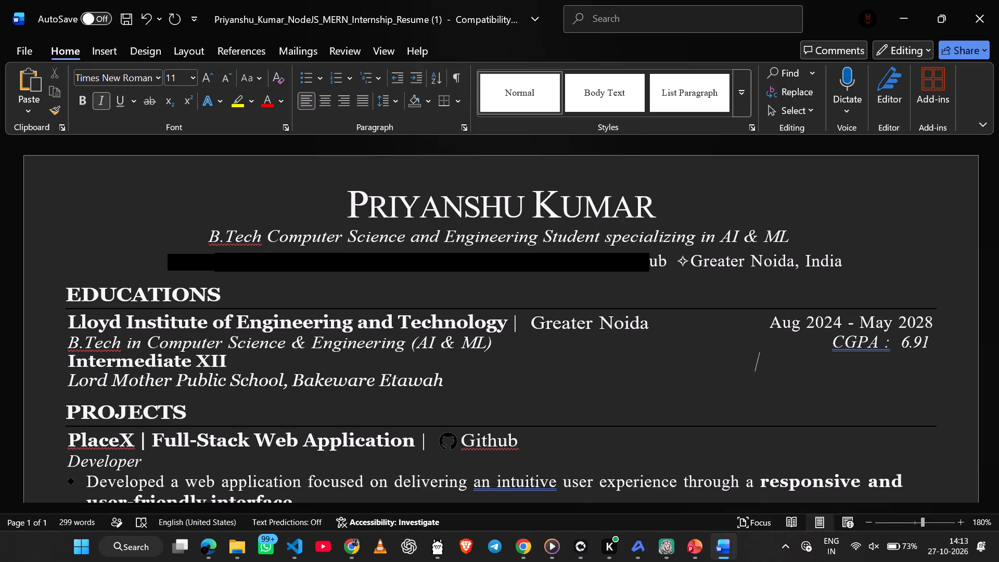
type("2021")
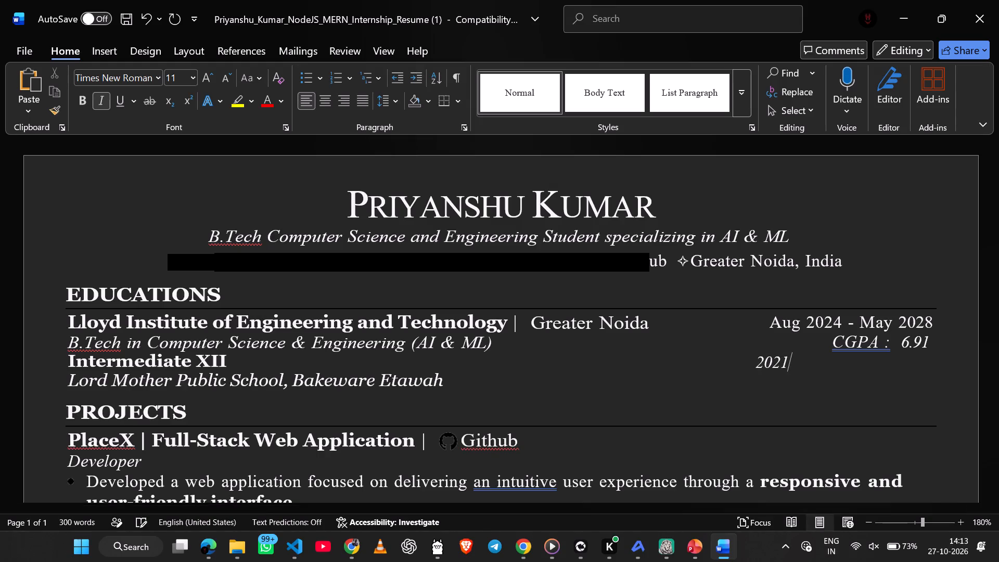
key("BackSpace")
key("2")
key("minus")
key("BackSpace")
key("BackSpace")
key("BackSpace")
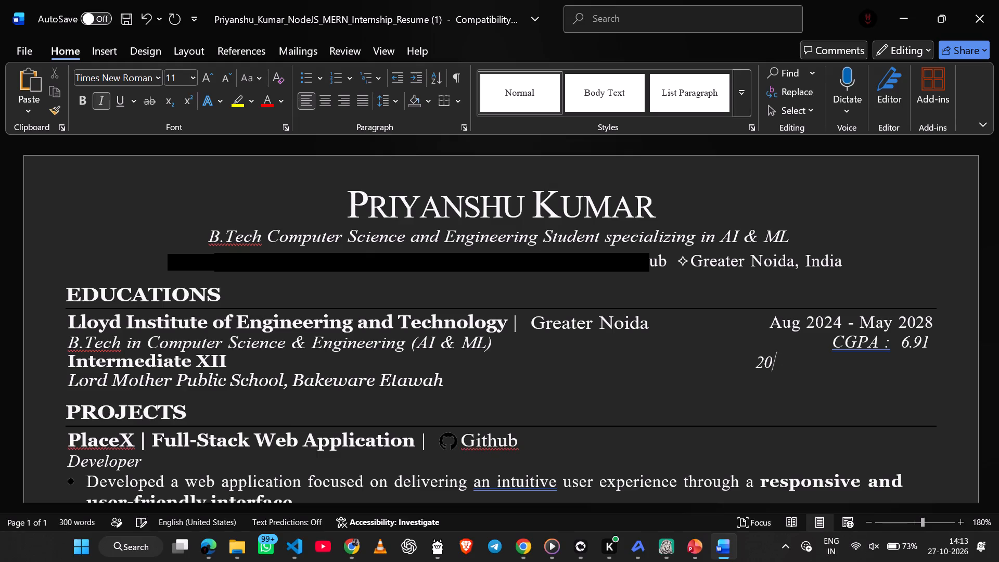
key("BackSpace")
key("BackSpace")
Indent the new line beneath the CGPA with 13 spaces and turn italic off for it.
key("space")
key("space")
key("space")
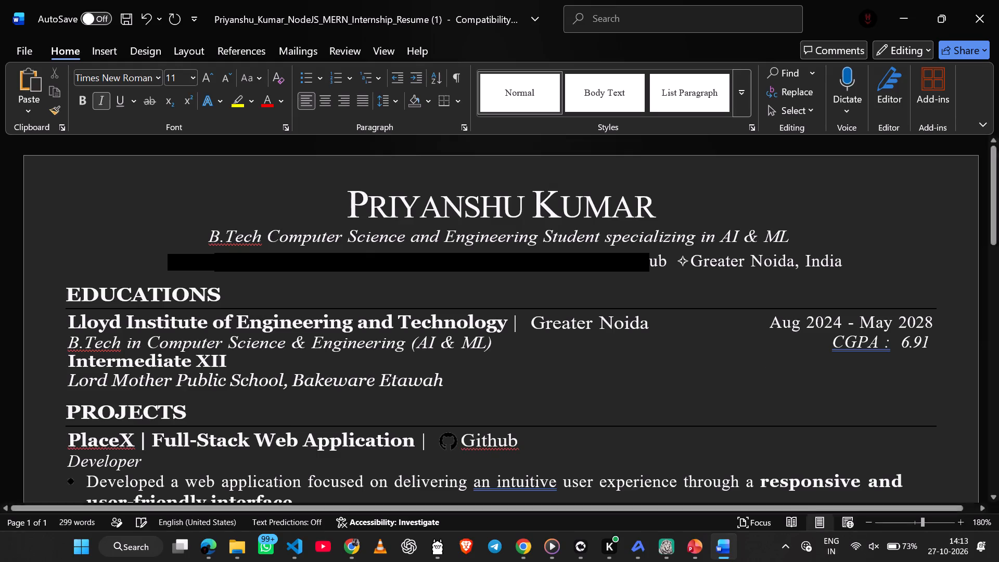
double_click(106, 98)
scroll(101, 63, "left", 1)
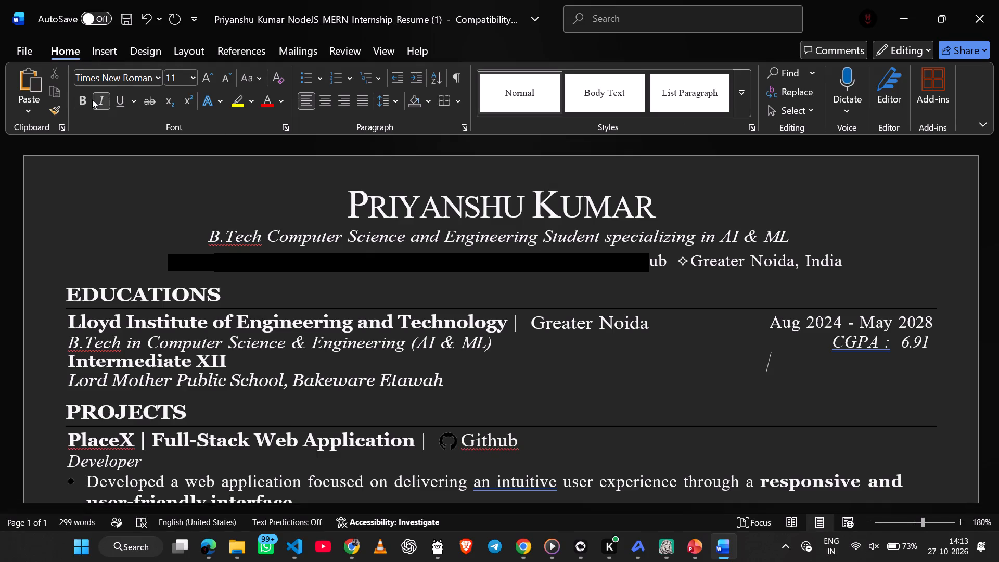
left_click(97, 100)
key("space")
key("space")
key("space")
key("space")
key("space")
key("space")
key("space")
key("space")
key("space")
key("space")
Remove the months from the Lloyd Institute date range so it reads "2024 - 2028".
left_click(805, 325)
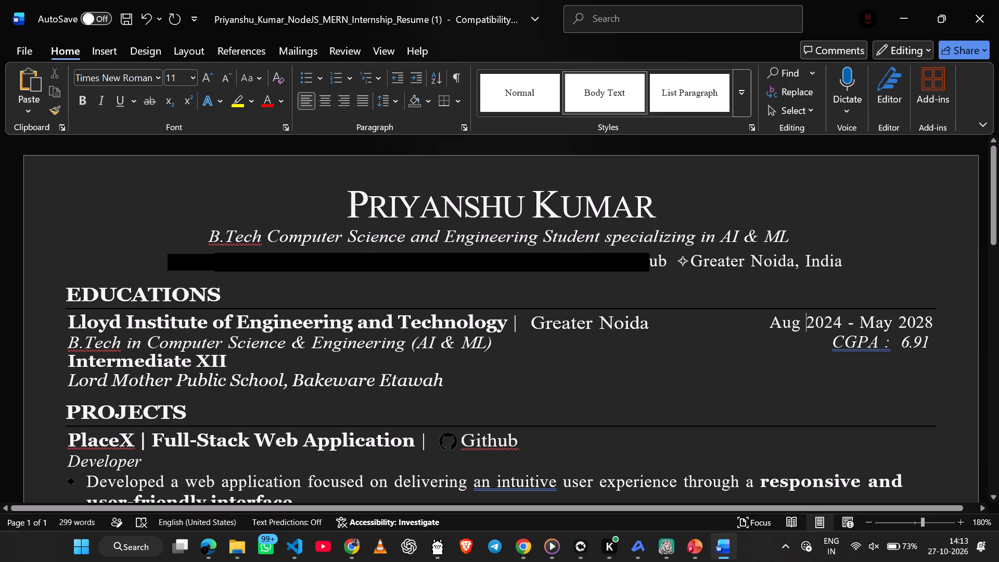
key("BackSpace")
key("BackSpace")
key("BackSpace")
key("BackSpace")
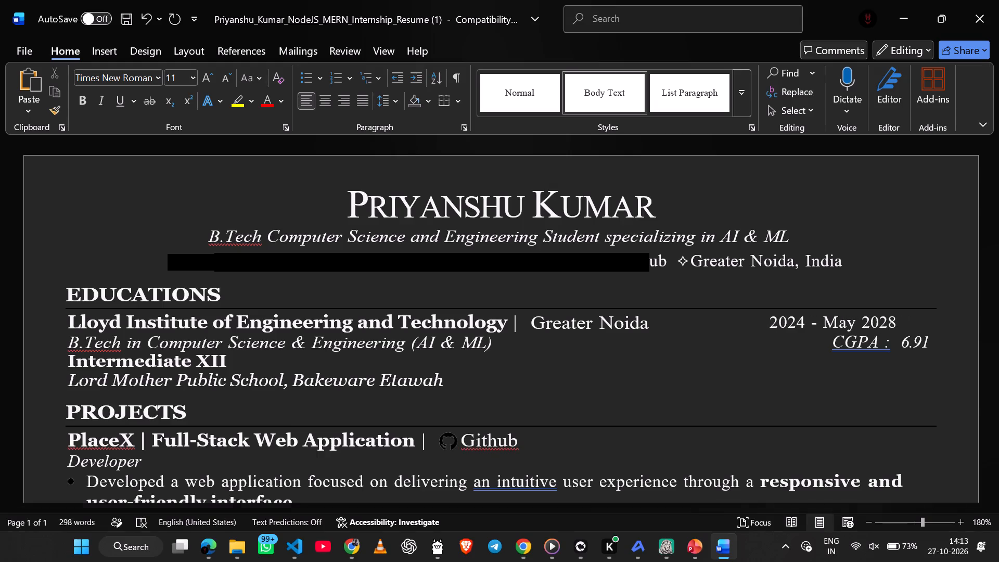
left_click(864, 324)
key("BackSpace")
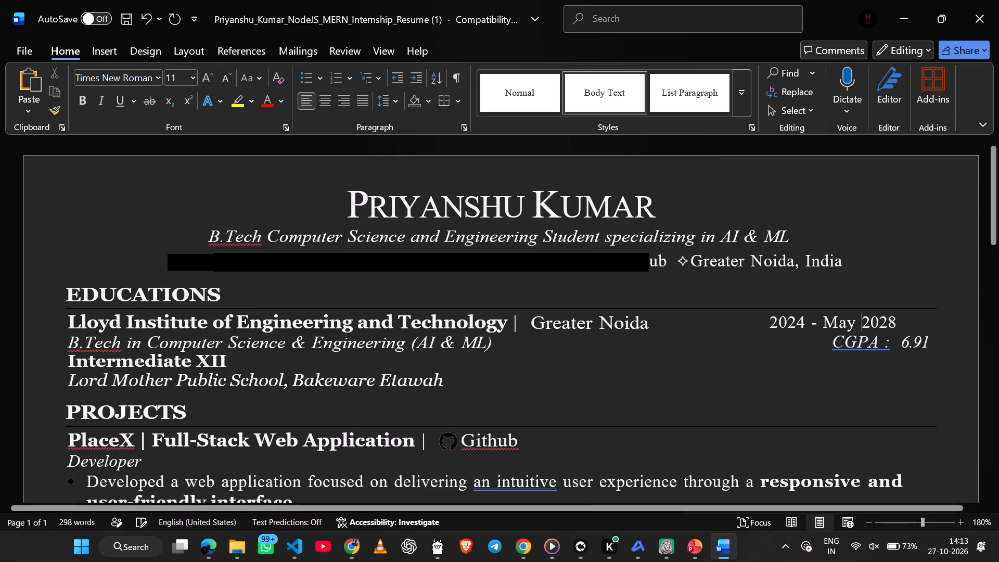
key("BackSpace")
key("BackSpace")
key("BackSpace")
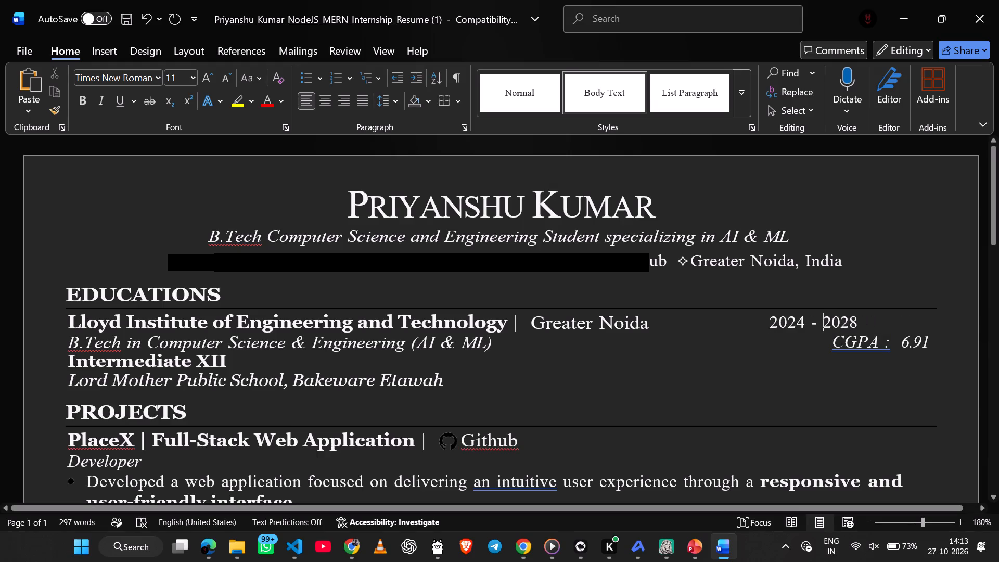
Insert 15 spaces before "2024 - 2028" on the Lloyd Institute line to align the dates with the CGPA below.
left_click(759, 322)
key("space")
key("space")
key("space")
key("space")
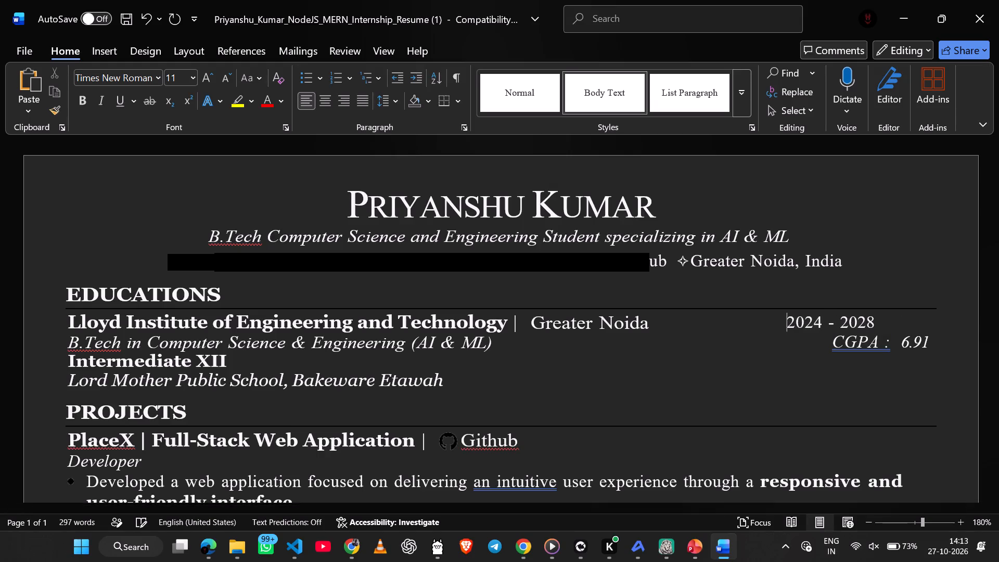
key("space")
key("space")
key("space")
key("space")
key("space")
key("space")
key("space")
key("space")
key("space")
key("space")
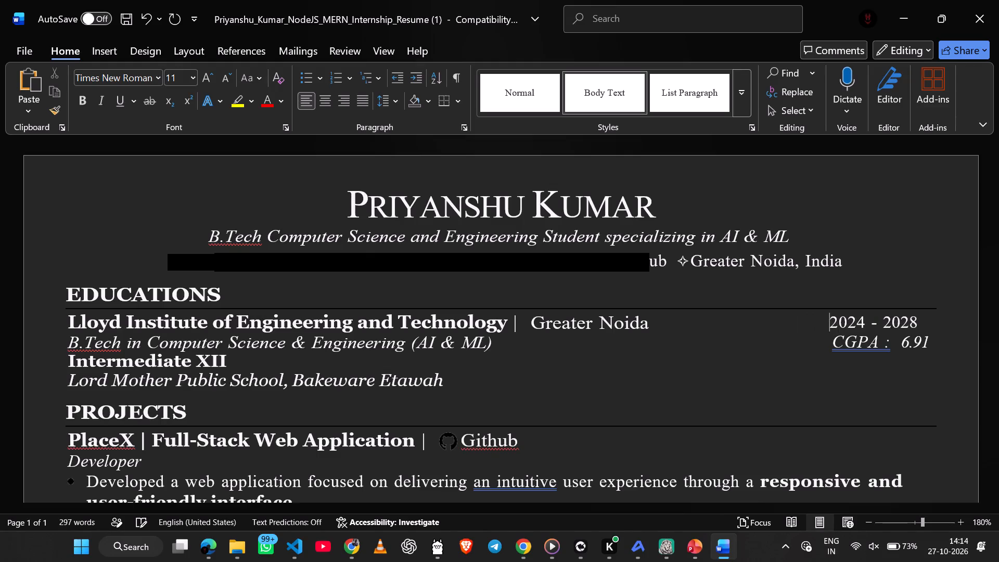
key("space")
Enter the non-italic date range "2020-2021" on the line beneath the CGPA, level with Intermediate XII.
left_click(834, 363)
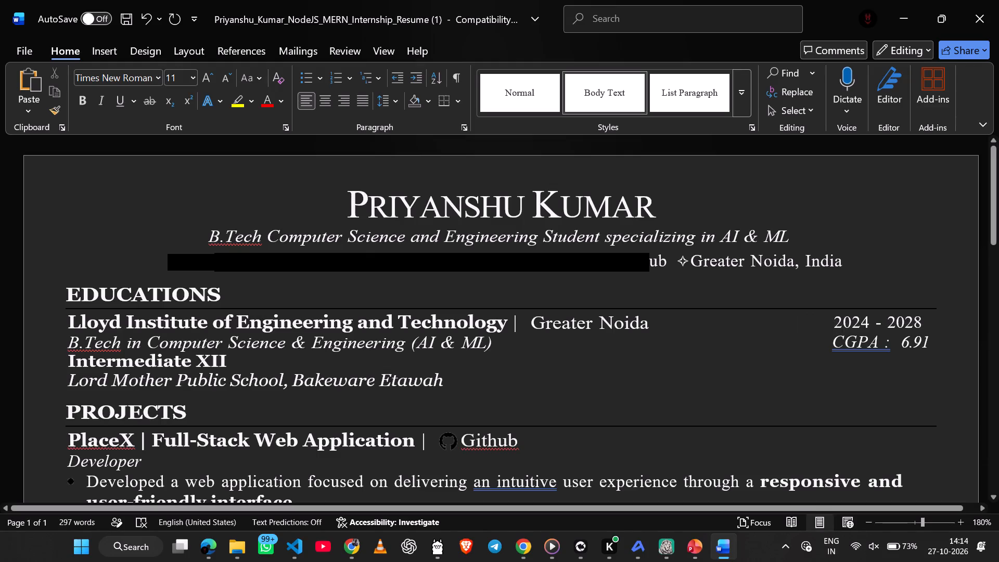
key("space")
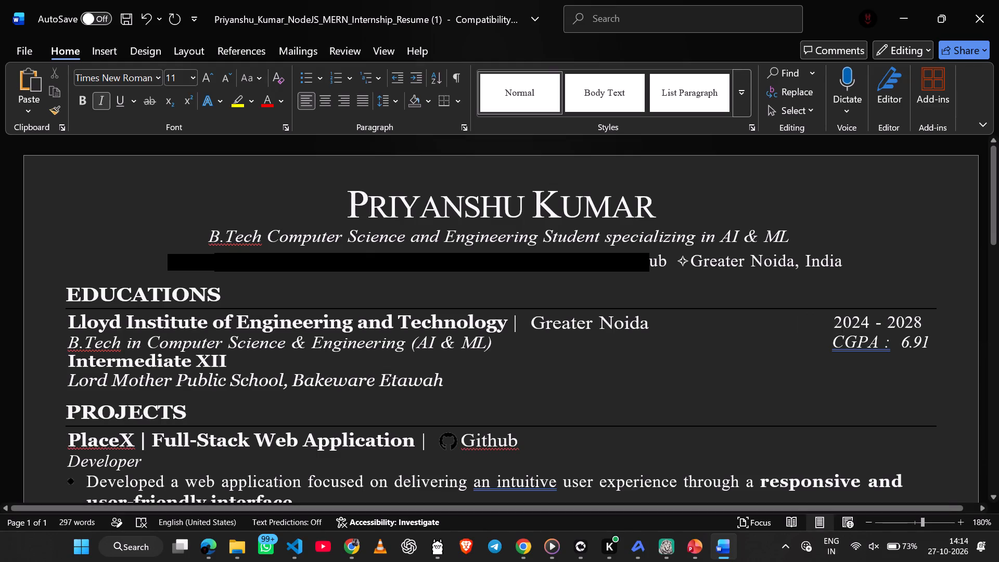
key("BackSpace")
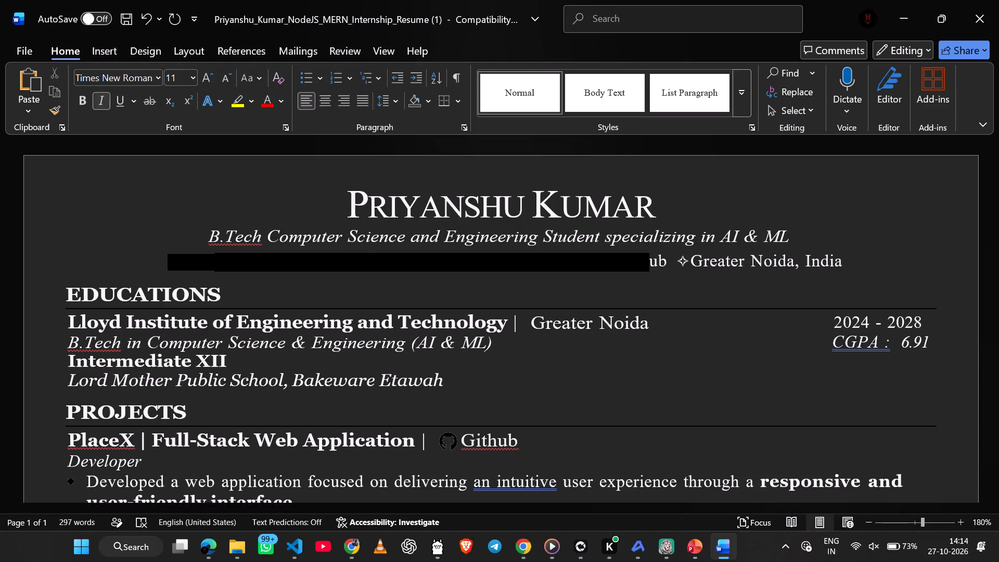
left_click(101, 98)
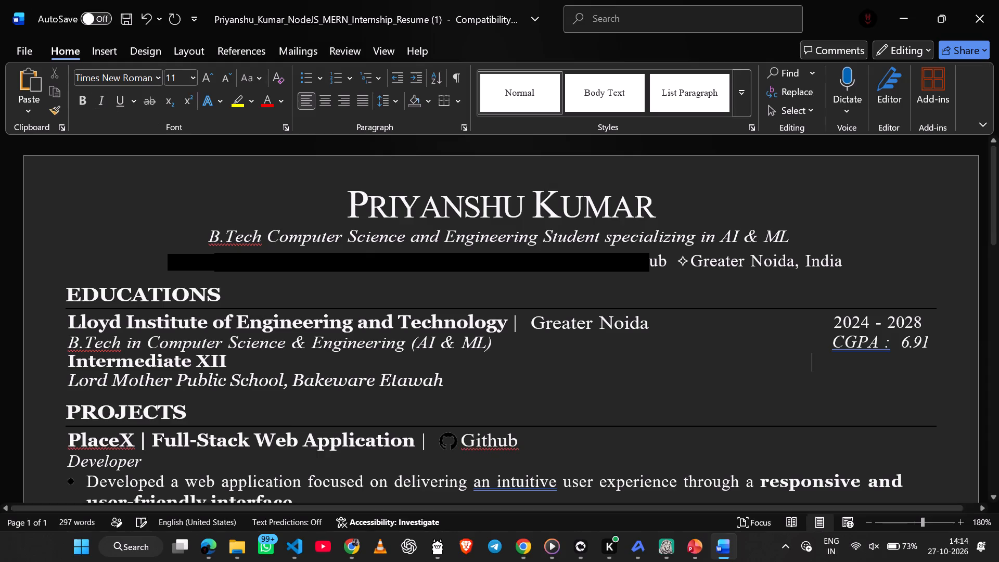
key("space")
key("space")
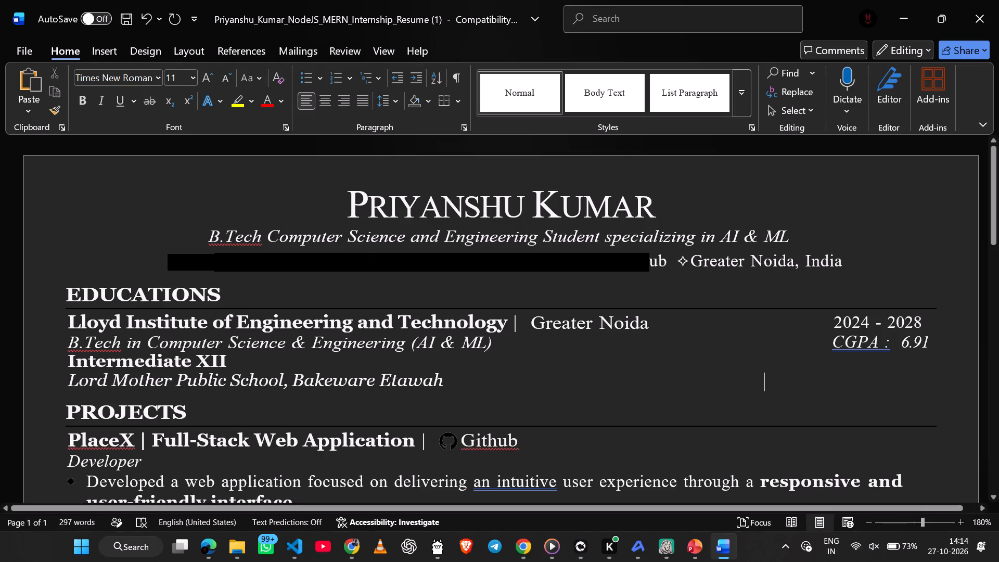
left_click(832, 376)
left_click(832, 371)
type("220")
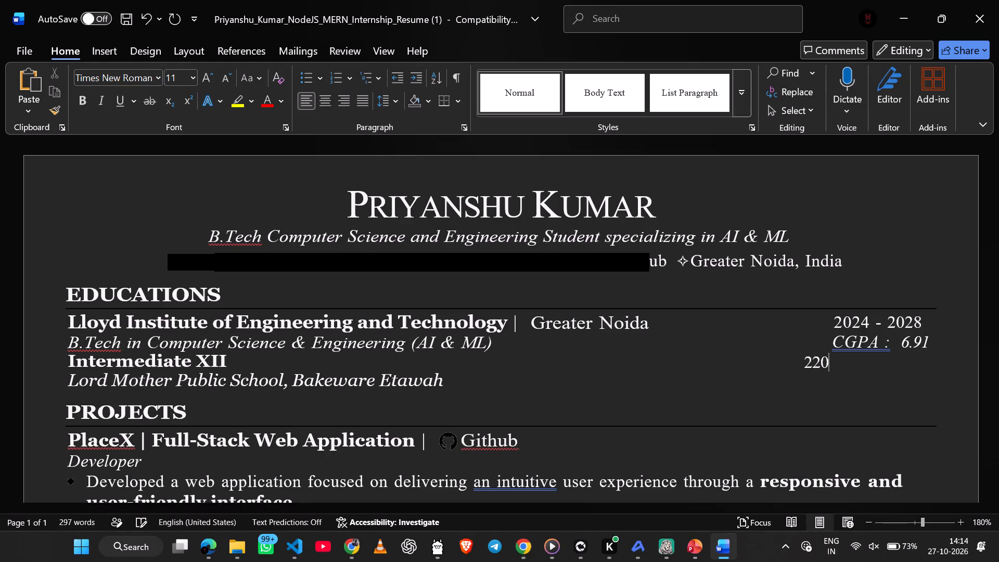
key("1")
key("BackSpace")
key("BackSpace")
key("BackSpace")
type("021")
key("minus")
key("BackSpace")
key("BackSpace")
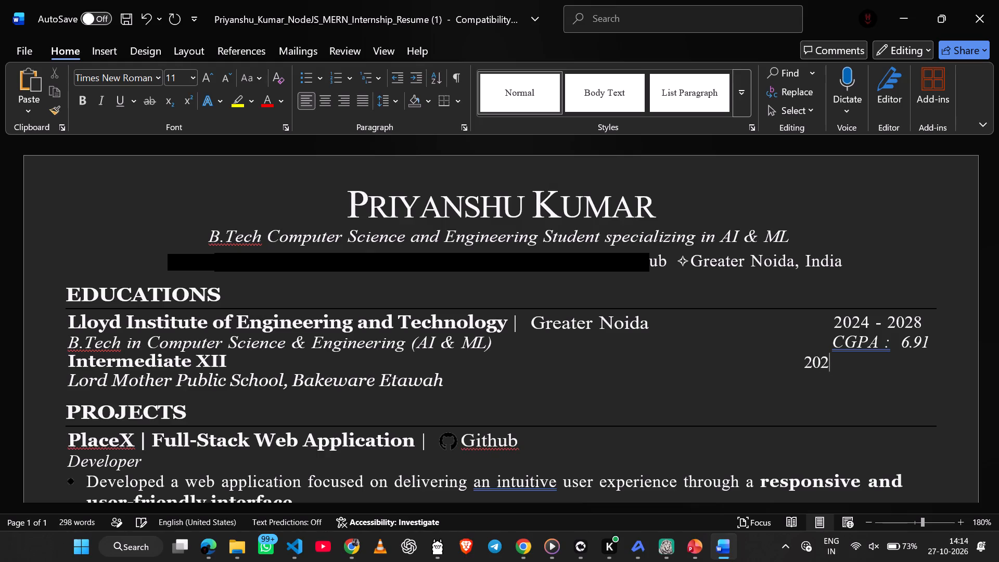
key("0")
type("-2021")
Insert 8 spaces before "2020-2021" to align it with the Lloyd Institute dates.
left_click(800, 366)
key("space")
key("space")
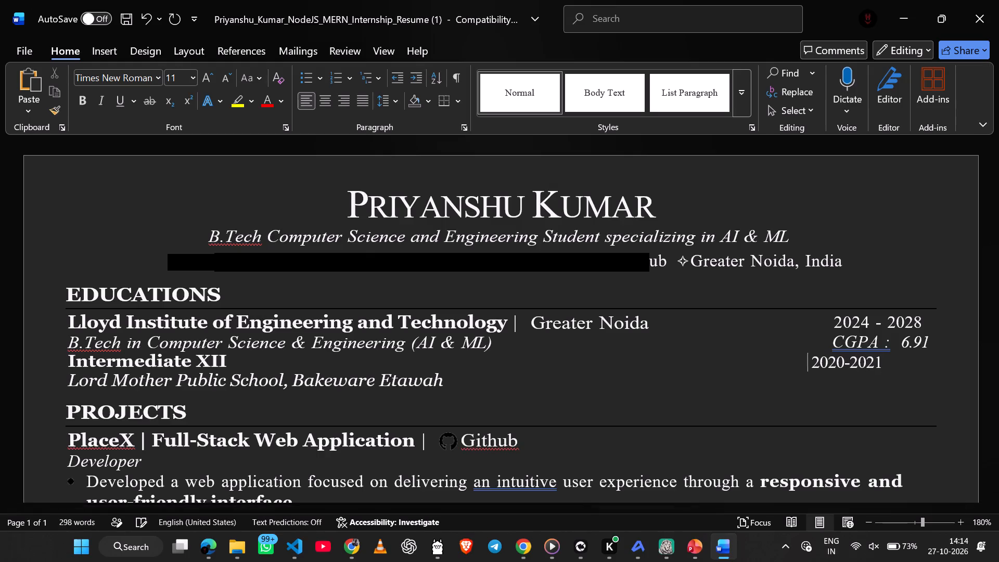
key("space")
key("space")
key("space")
key("space")
key("space")
key("space")
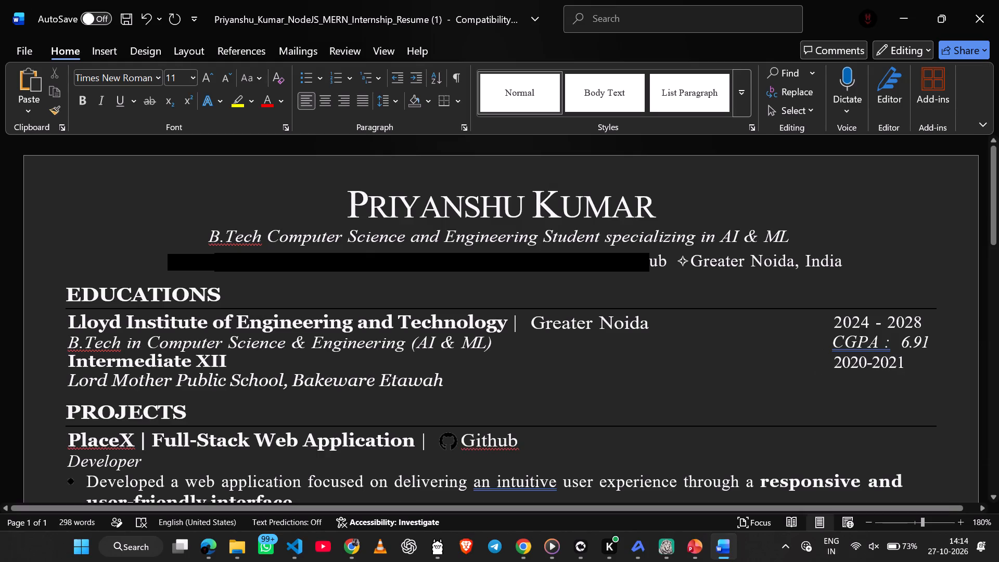
Start a new line beneath "2020-2021" and indent it with 22 spaces, level with the Lord Mother Public School line.
left_click(910, 361)
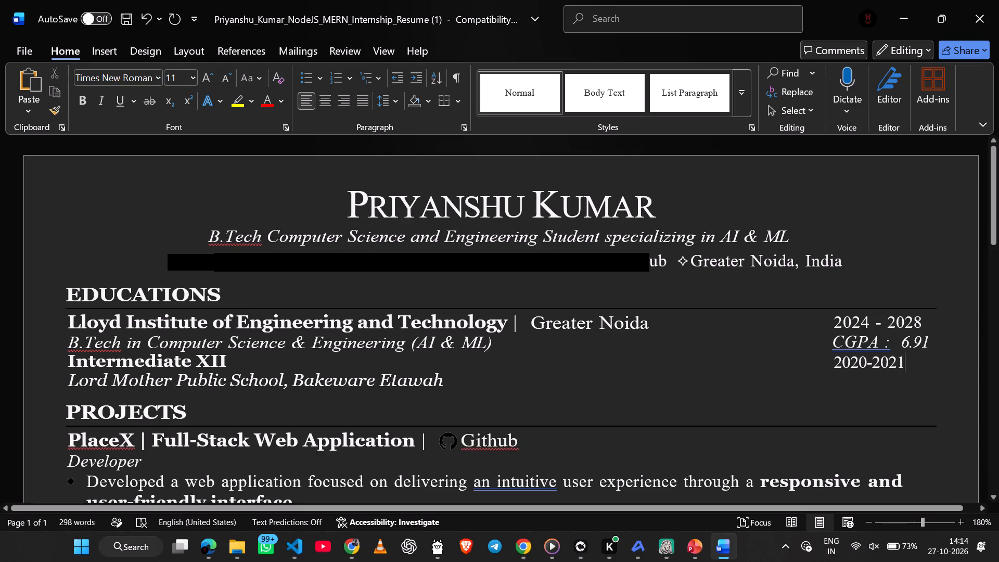
key("Return")
key("space")
key("space")
key("space")
key("space")
key("space")
key("space")
key("space")
key("space")
key("space")
key("space")
key("space")
key("space")
key("space")
key("space")
key("space")
key("space")
key("space")
key("space")
key("space")
key("space")
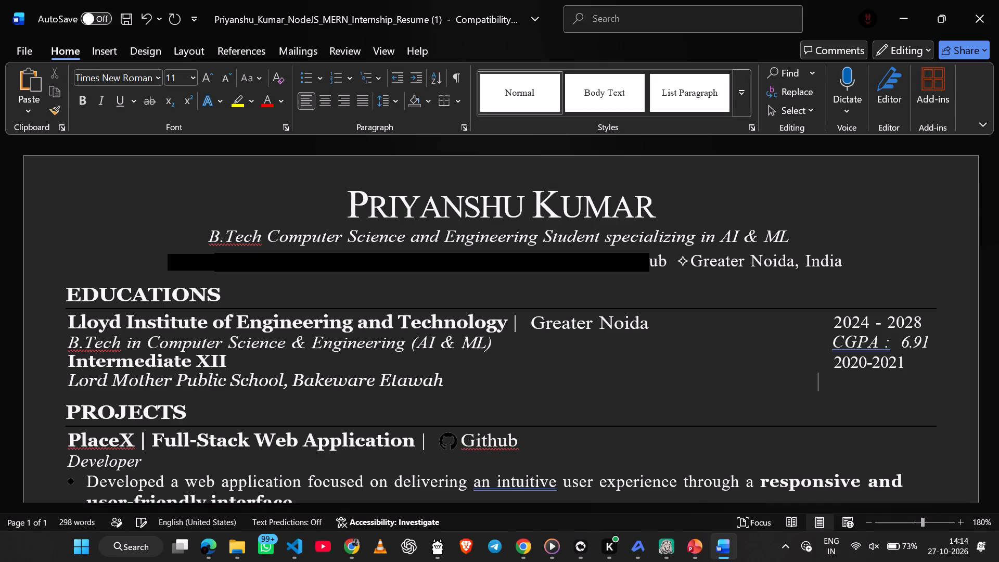
key("space")
key("space")
Enter "73%" on the indented line and remove one space before it to align it with the dates above.
key("7")
key("3")
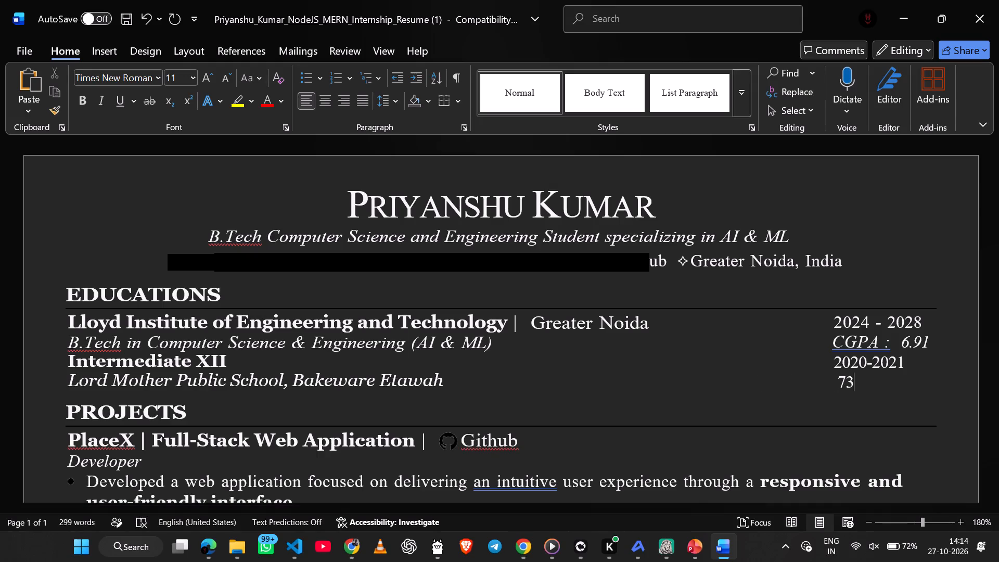
key("shift+percent")
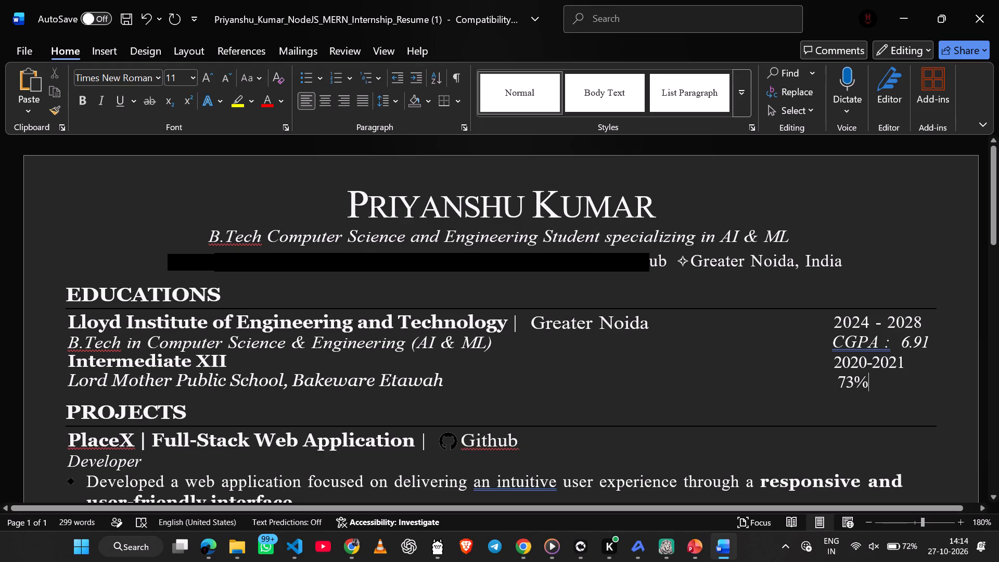
left_click(840, 386)
key("BackSpace")
Apply the grammar suggestion to the flagged CGPA label, removing the space before its colon.
left_click(866, 394)
left_click(876, 346)
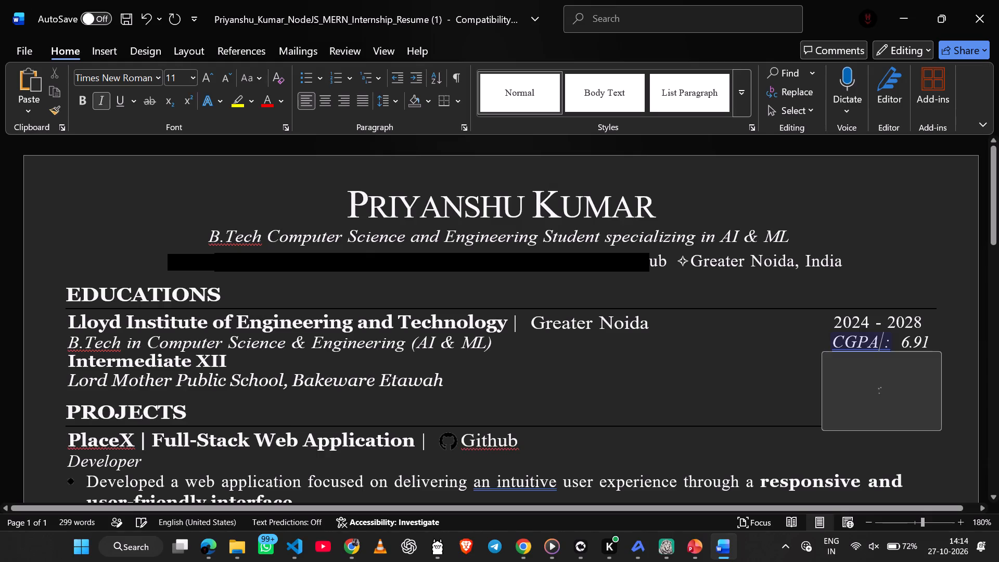
left_click(761, 401)
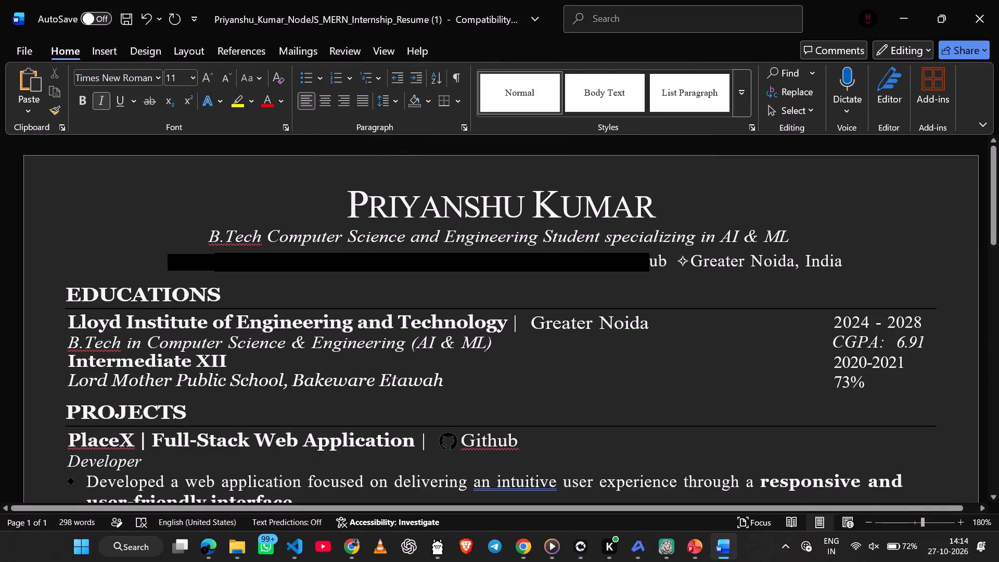
Italicize the "73%" score beneath the 2020-2021 dates.
left_click(909, 378)
left_click_drag(835, 382, 873, 381)
left_click(788, 358)
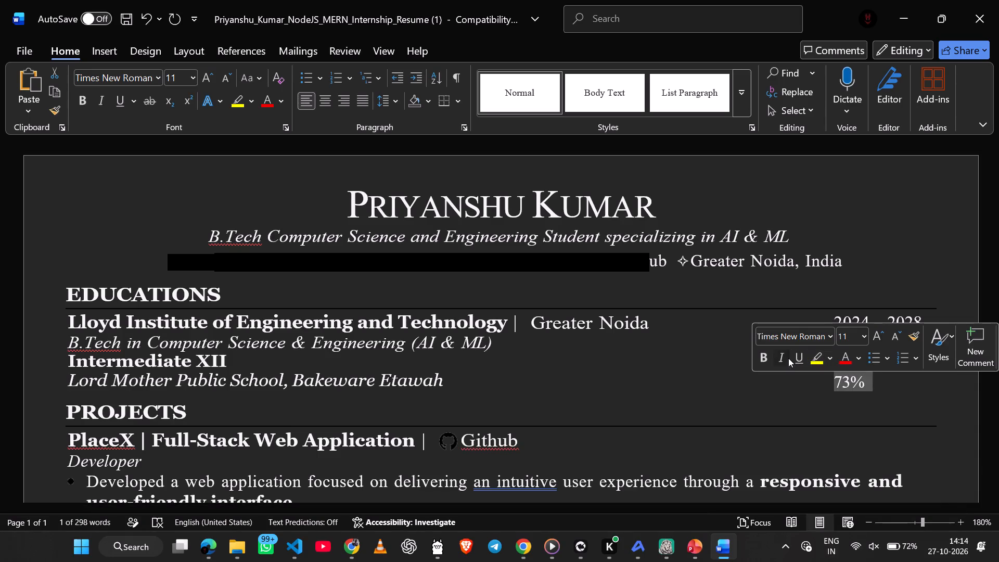
left_click(750, 374)
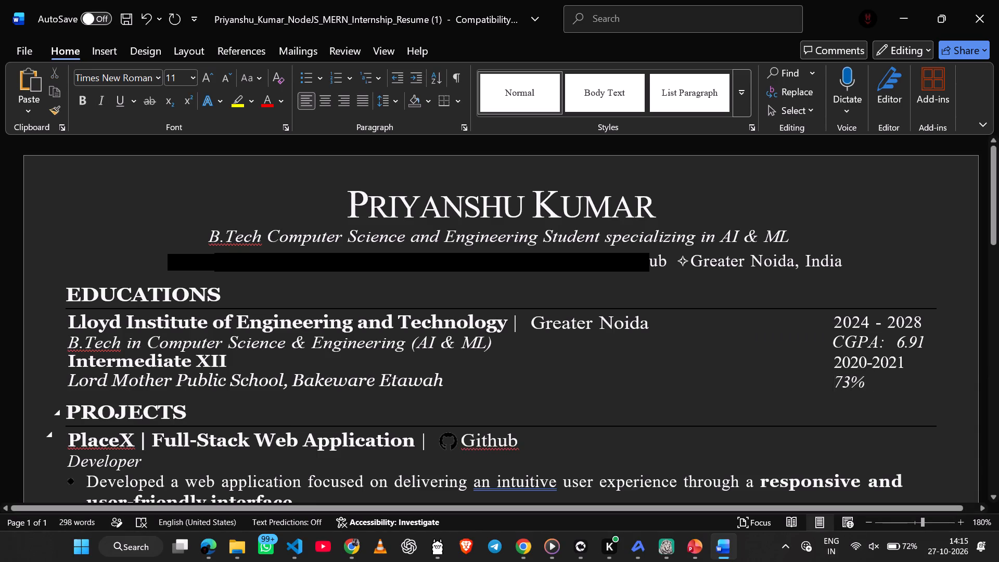
Add the bold, non-italic heading "Highschool" on a new line beneath the Lord Mother Public School line.
left_click(446, 379)
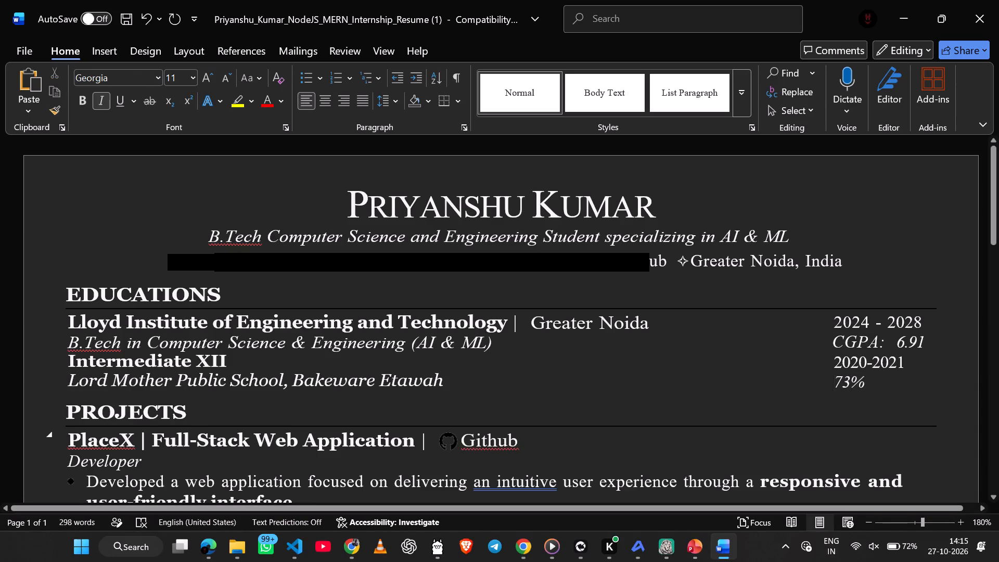
key("Return")
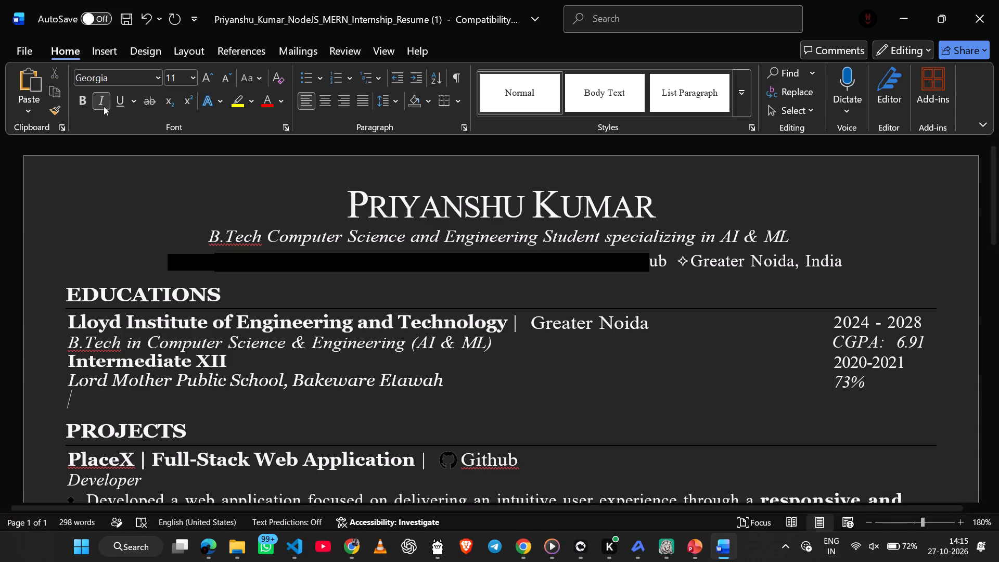
left_click(102, 103)
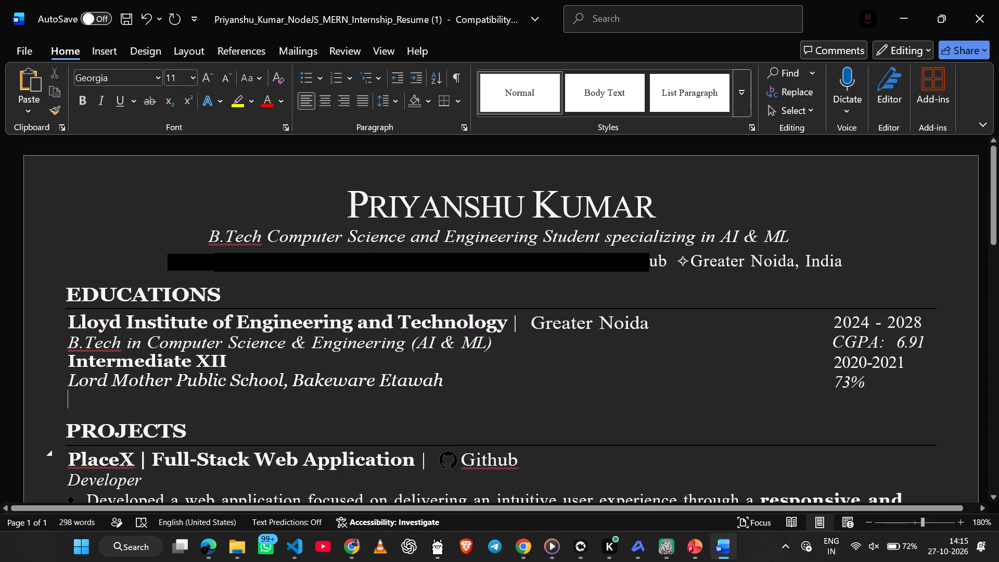
type("Hi")
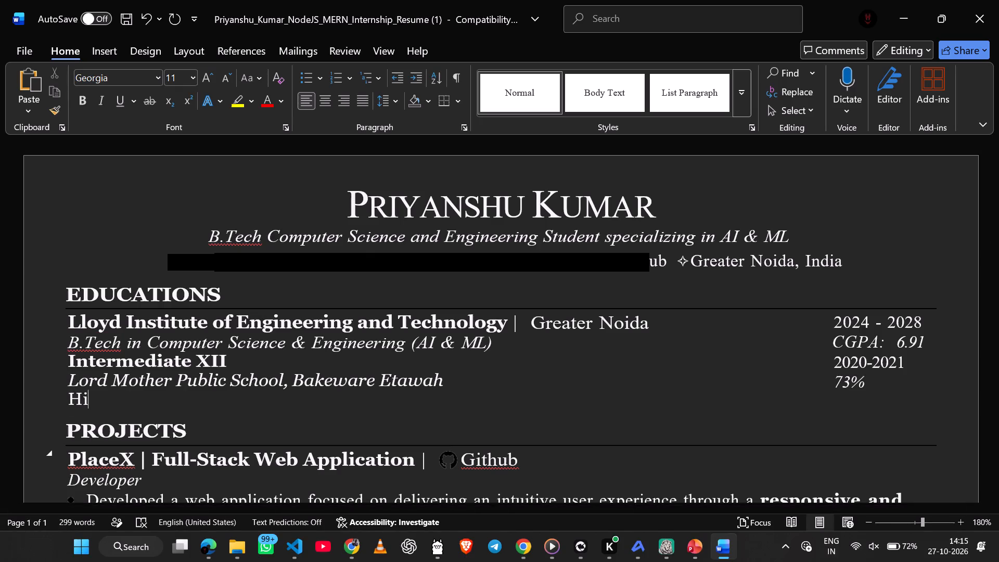
key("BackSpace")
key("BackSpace")
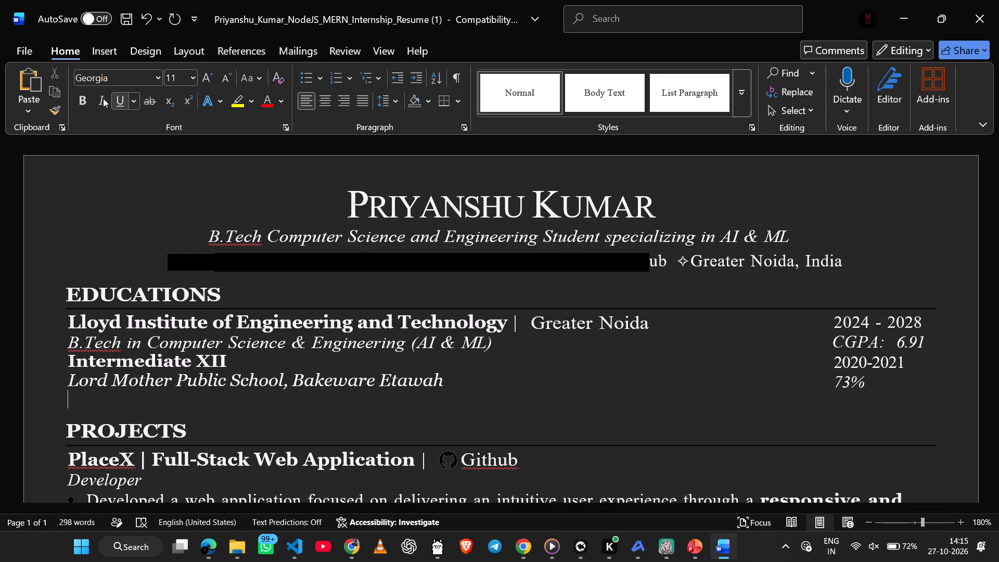
left_click(83, 100)
type("high")
key("BackSpace")
key("BackSpace")
key("BackSpace")
key("BackSpace")
type("High")
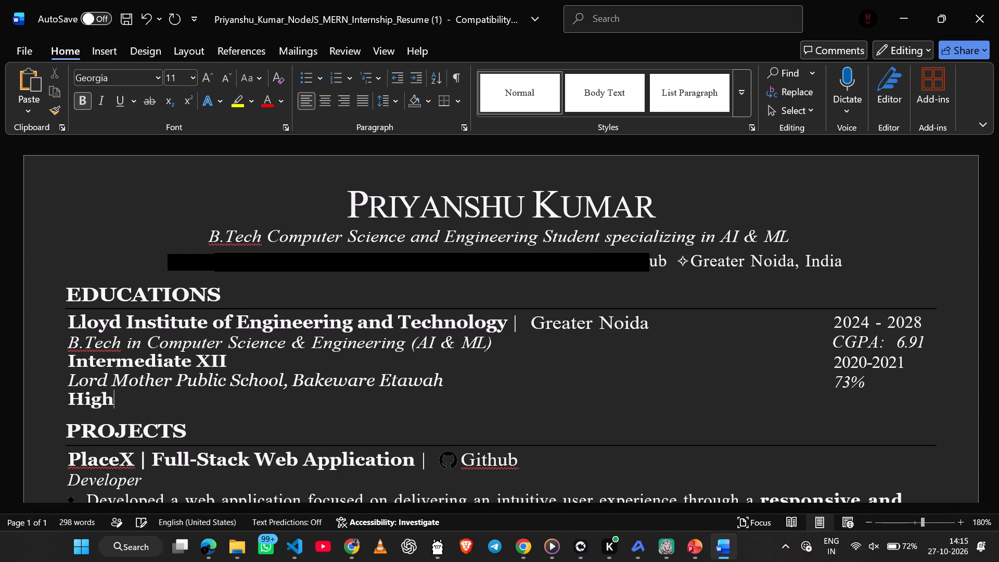
key("shift+s")
key("BackSpace")
type("sc")
type("hool")
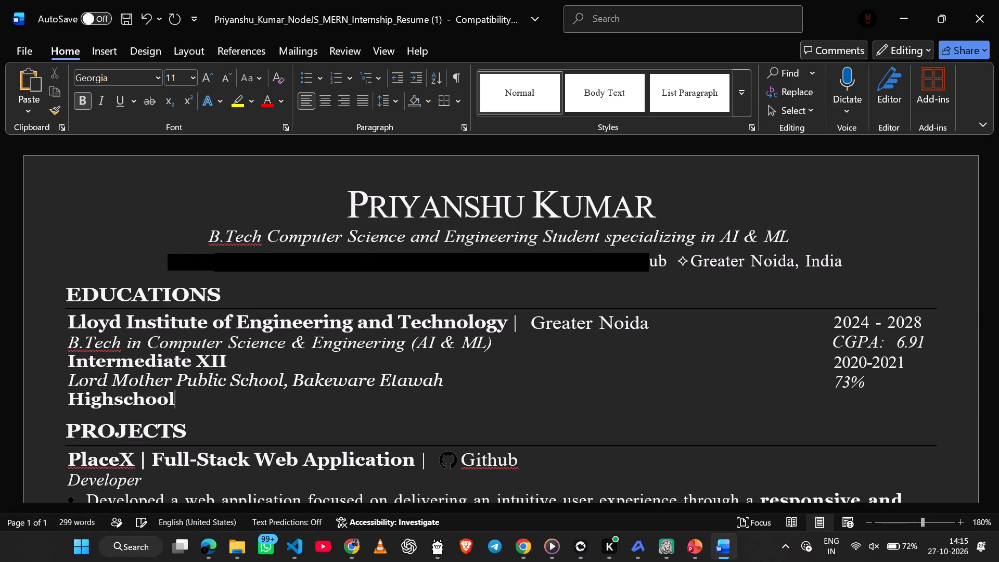
Extend the "Highschool" heading with "X" so it reads "Highschool X".
key("space")
key("shift+x")
Add the non-bold line "Lord Mother Public School, Bakeware Etawah" beneath the Highschool X heading.
key("Return")
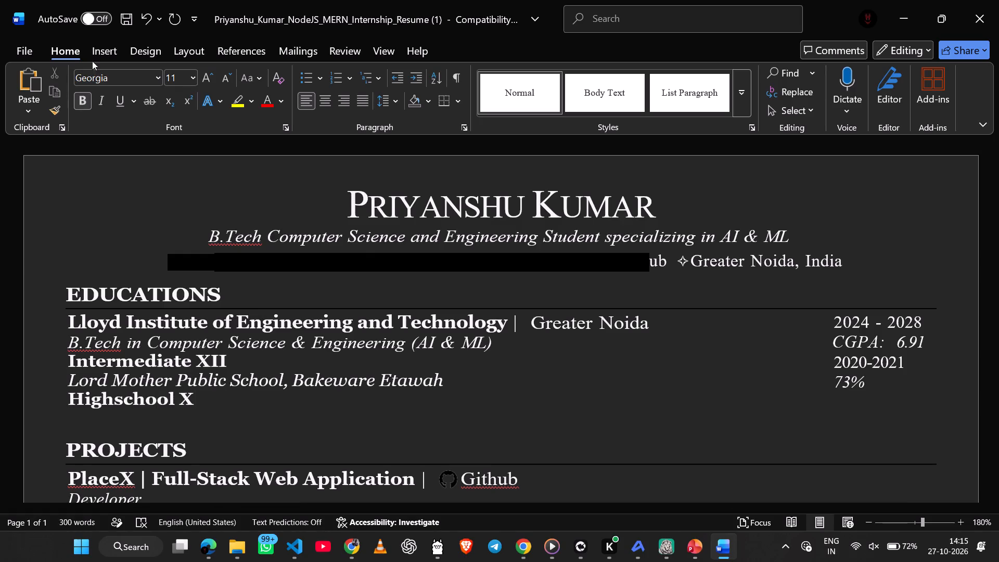
left_click(80, 98)
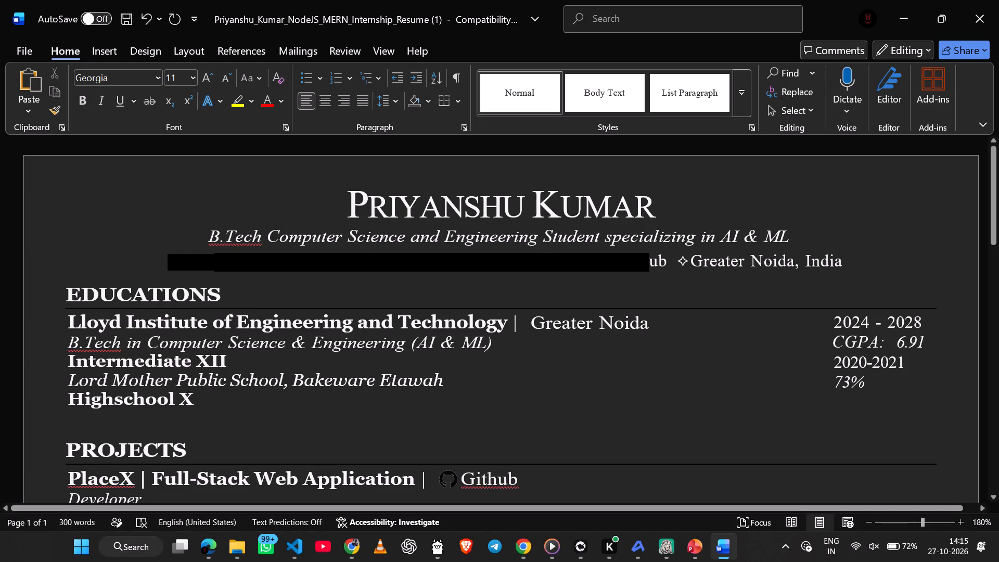
key("shift+l")
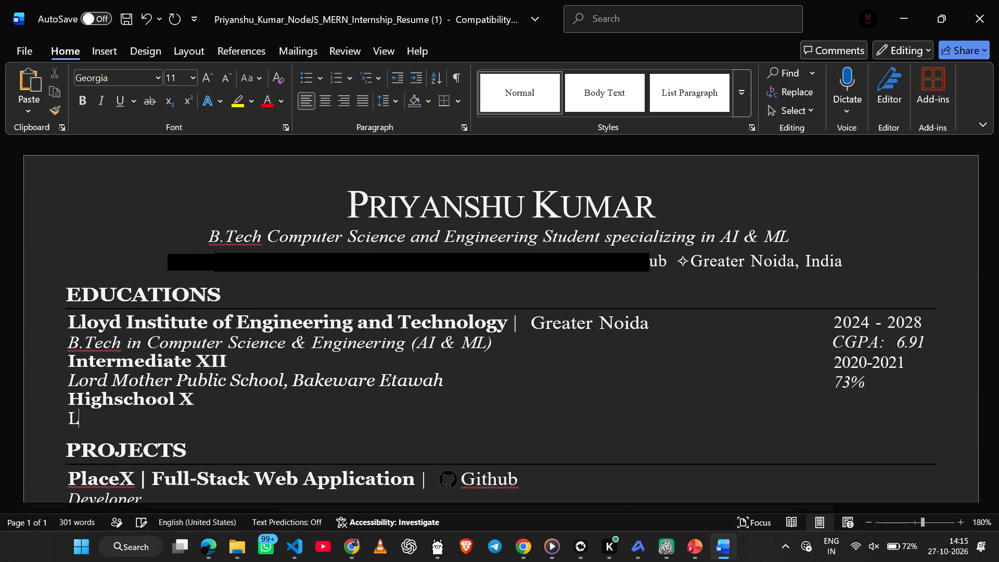
type("ord Moth")
type("er")
key("space")
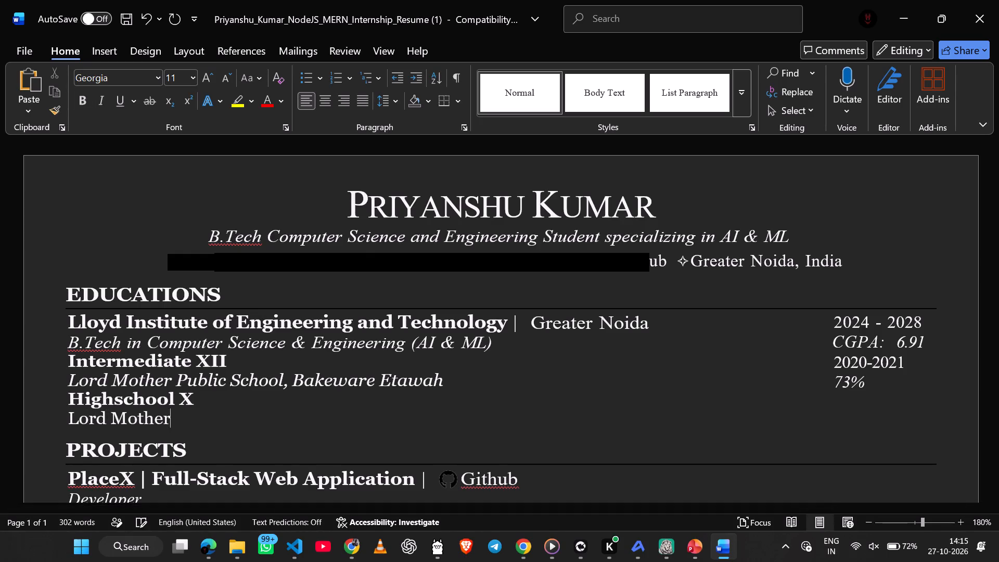
type("Pul")
key("BackSpace")
key("b")
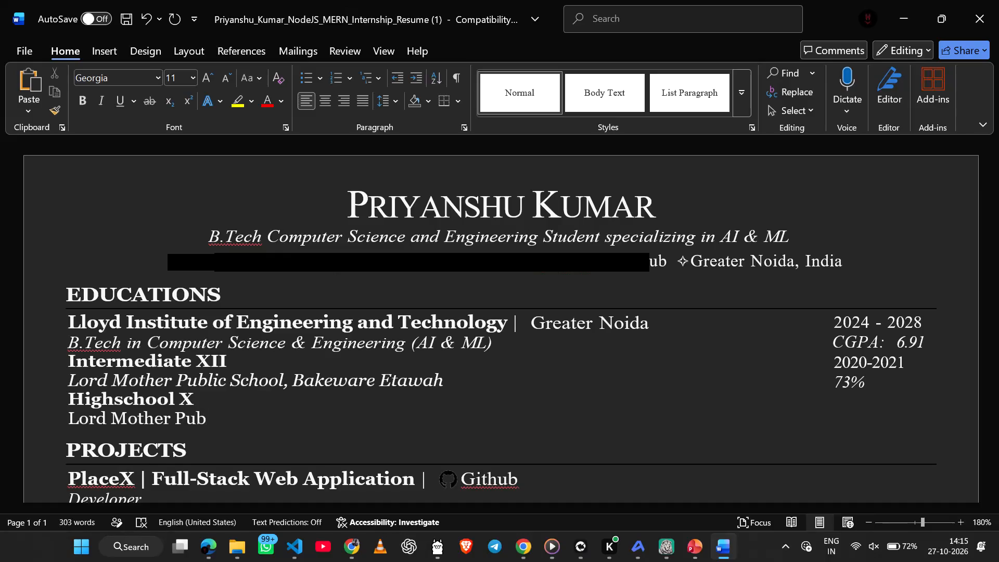
type("lic")
key("space")
type("Sc")
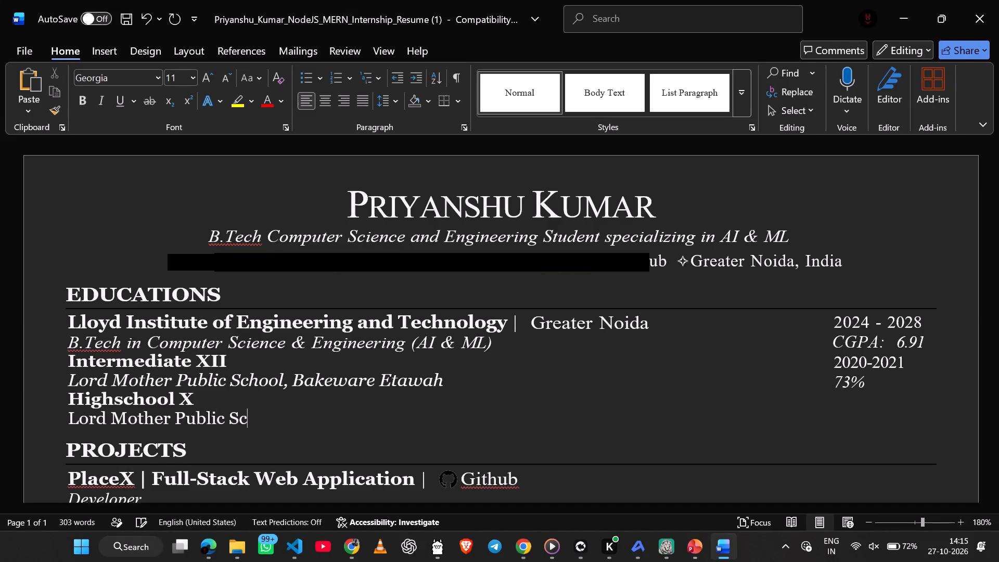
type("hool")
type(",")
key("space")
type("BAke")
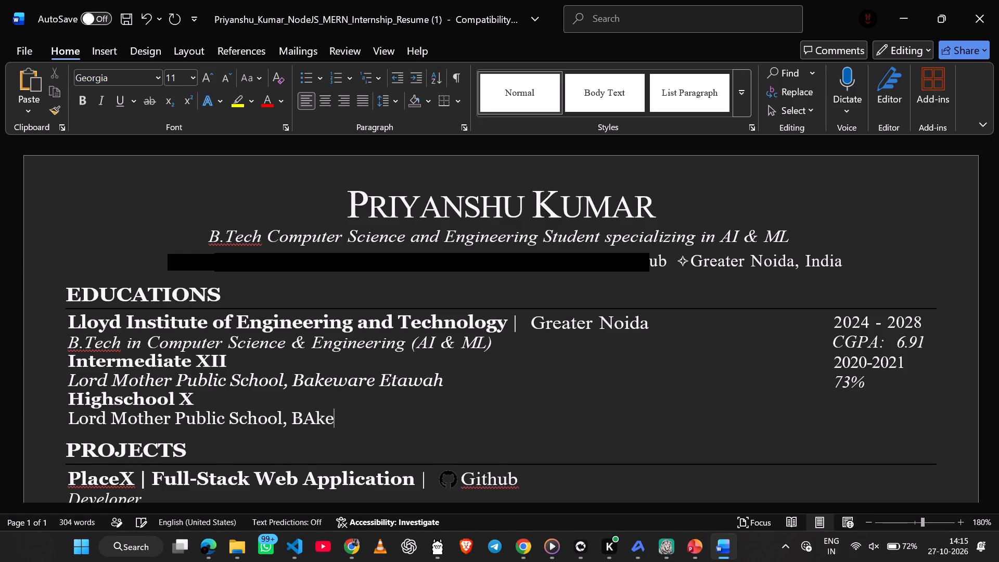
key("BackSpace")
key("BackSpace")
key("BackSpace")
type("akeware")
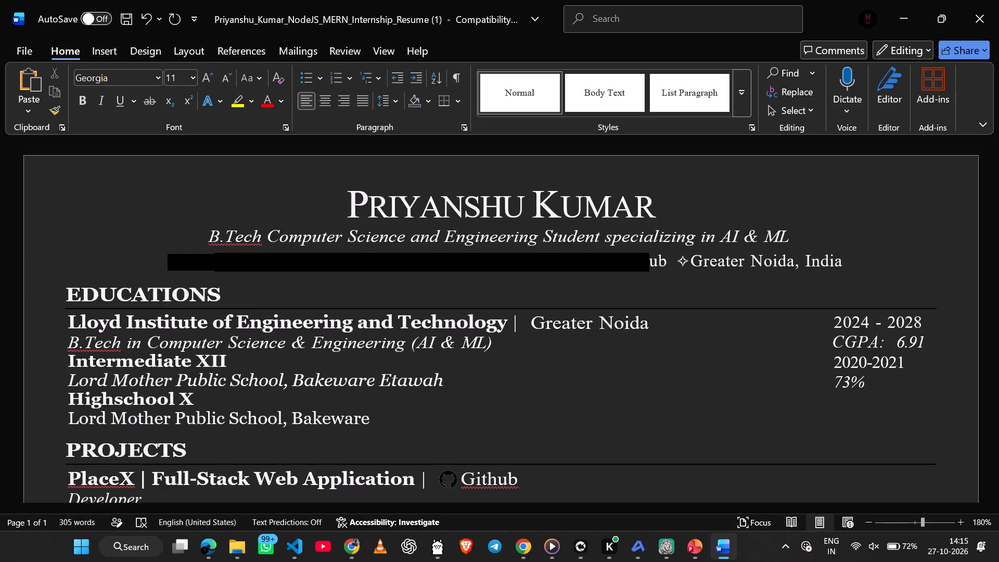
key("space")
type("Eta")
type("wa")
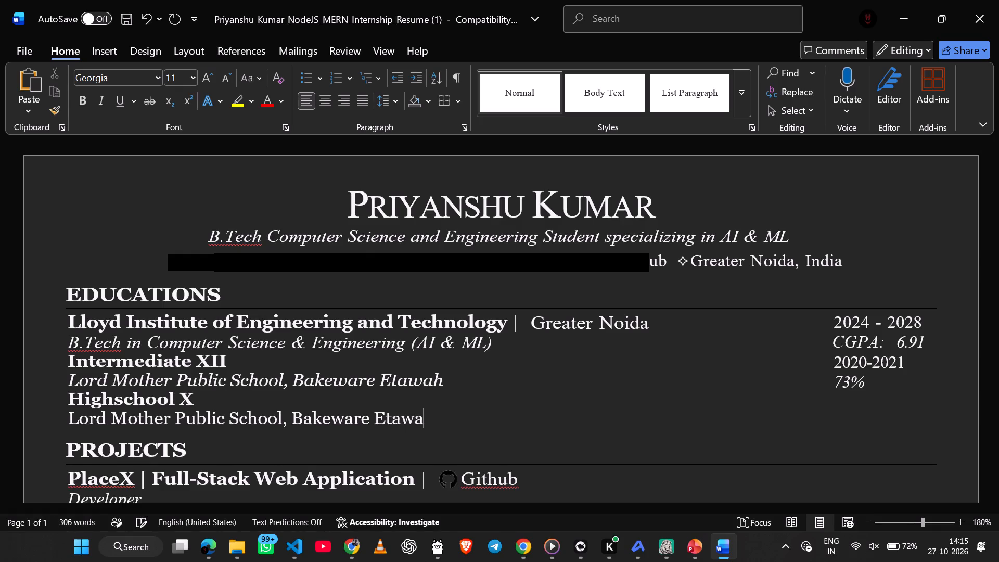
key("h")
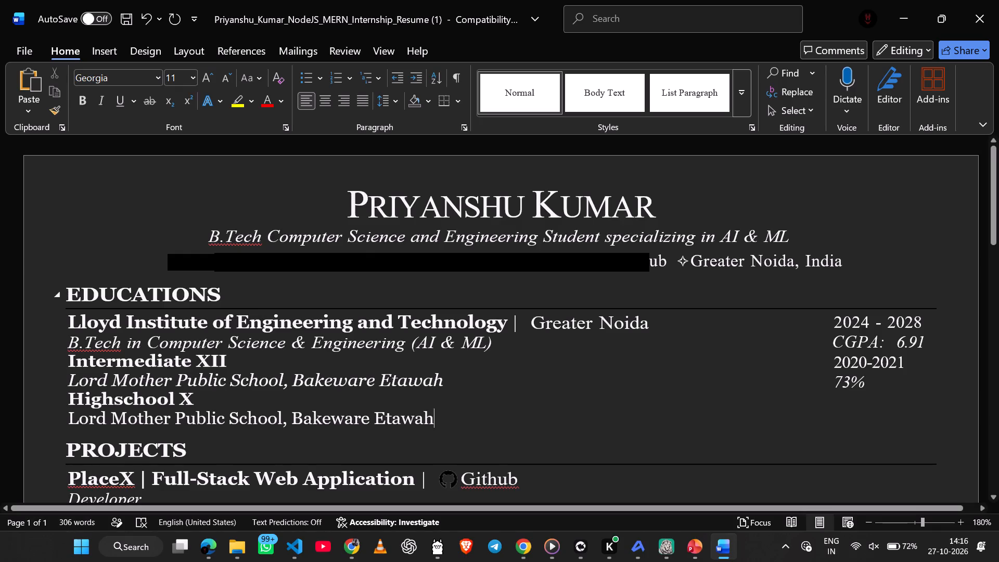
Add the non-italic dates "2022-2023" on a new line beneath the 73% score, indented with spaces to align with the dates above.
left_click(844, 403)
left_click(880, 375)
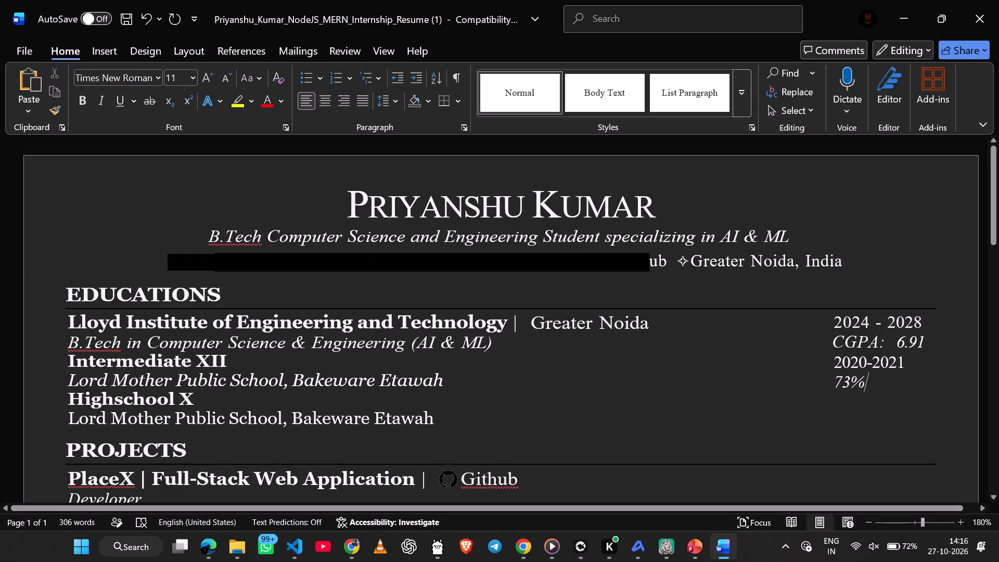
key("Return")
left_click(107, 103)
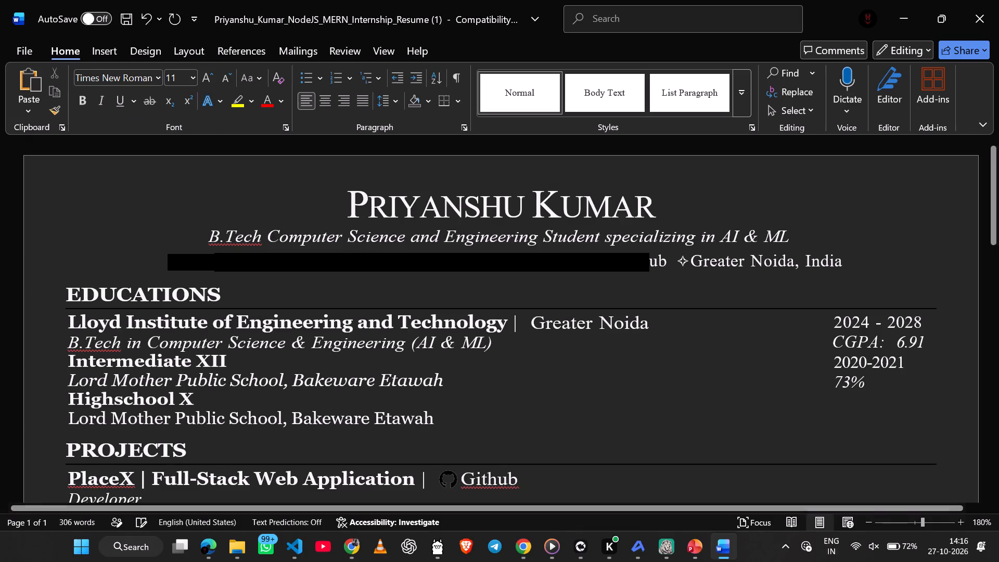
key("space")
key("space")
key("space")
key("space")
key("space")
key("space")
key("space")
key("space")
key("space")
key("space")
key("space")
key("space")
key("space")
key("space")
key("space")
key("space")
key("space")
key("space")
key("space")
key("space")
key("space")
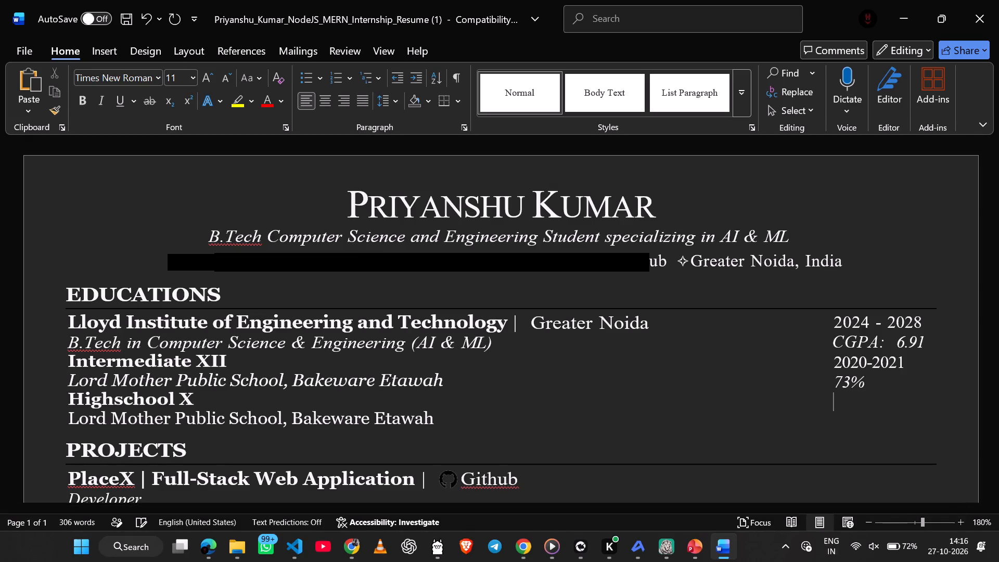
type("202")
type("2-")
type("2023")
key("Return")
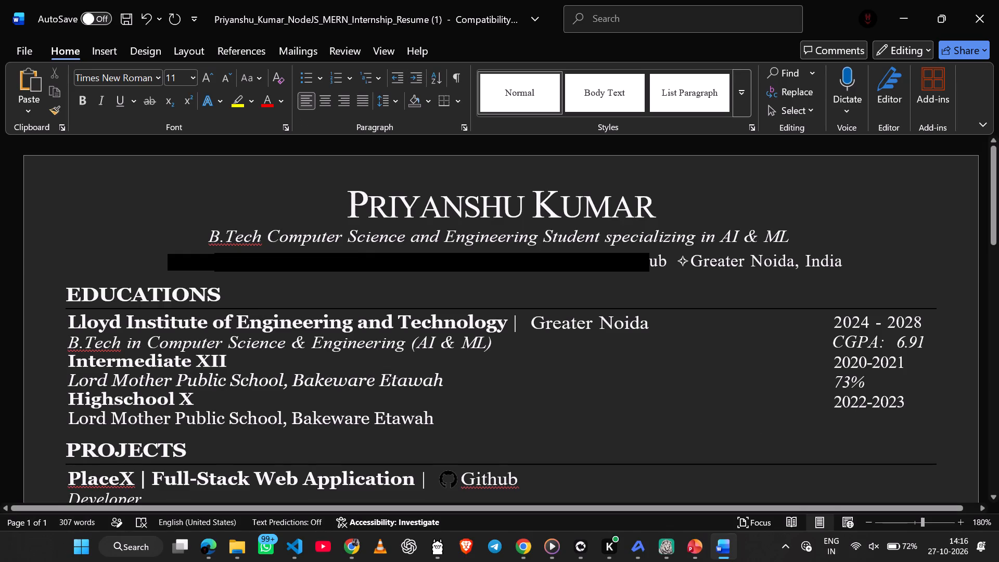
Change the Intermediate XII score to 63%.
left_click(844, 382)
key("BackSpace")
key("6")
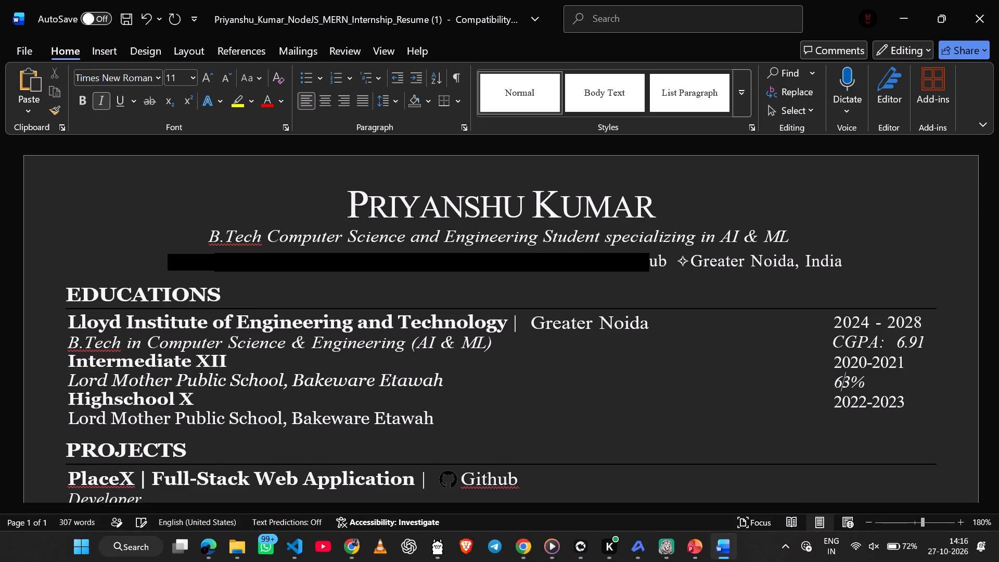
Change the Intermediate XII date range to 2022-2023.
left_click(864, 365)
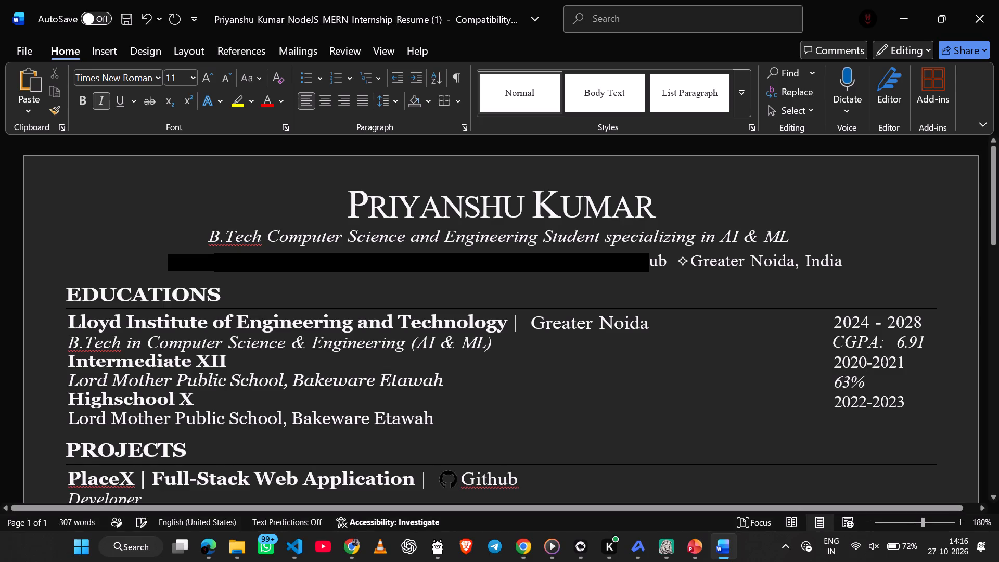
key("BackSpace")
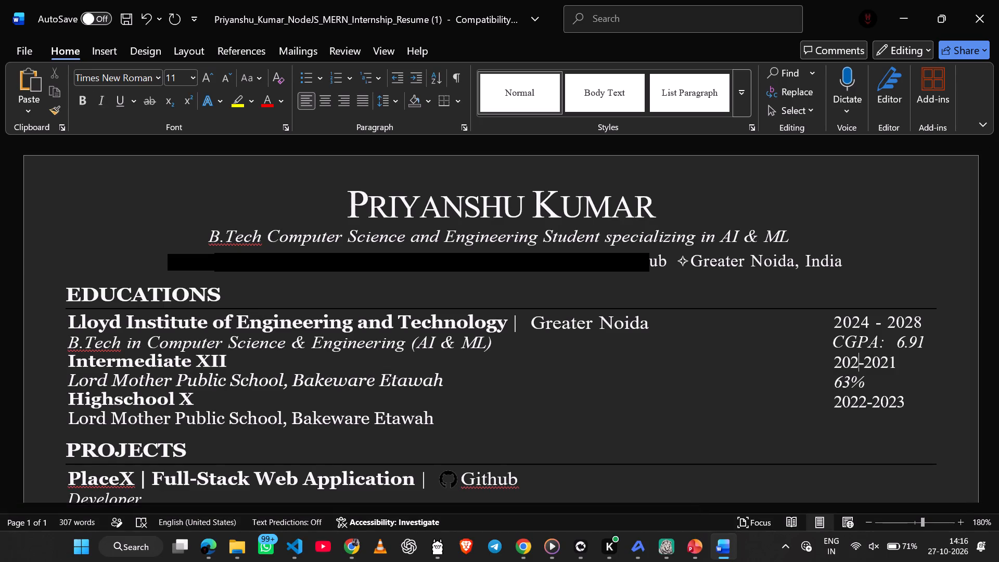
key("2")
left_click(927, 366)
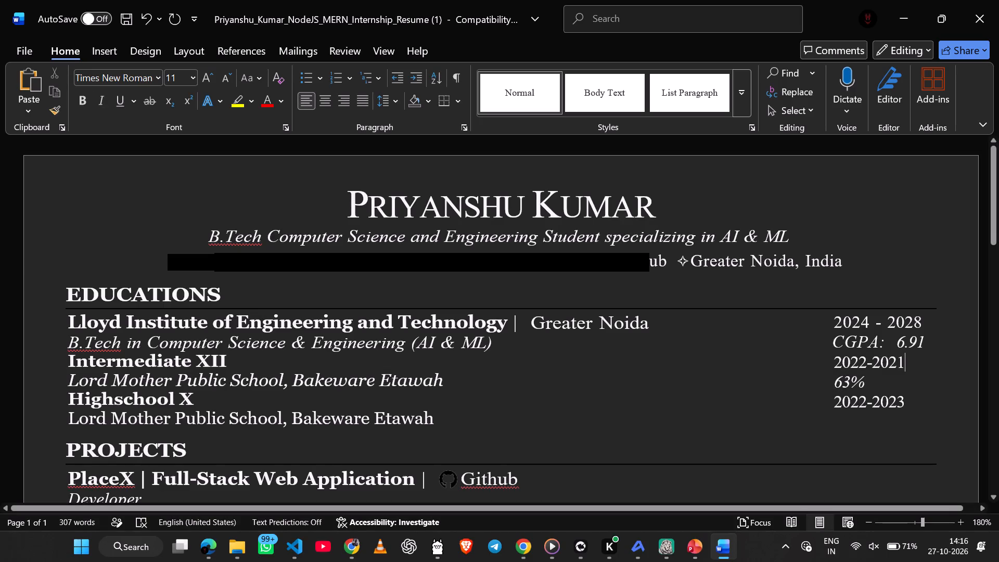
key("BackSpace")
key("3")
Change the Highschool X date range to 2020-2021.
left_click(866, 403)
key("BackSpace")
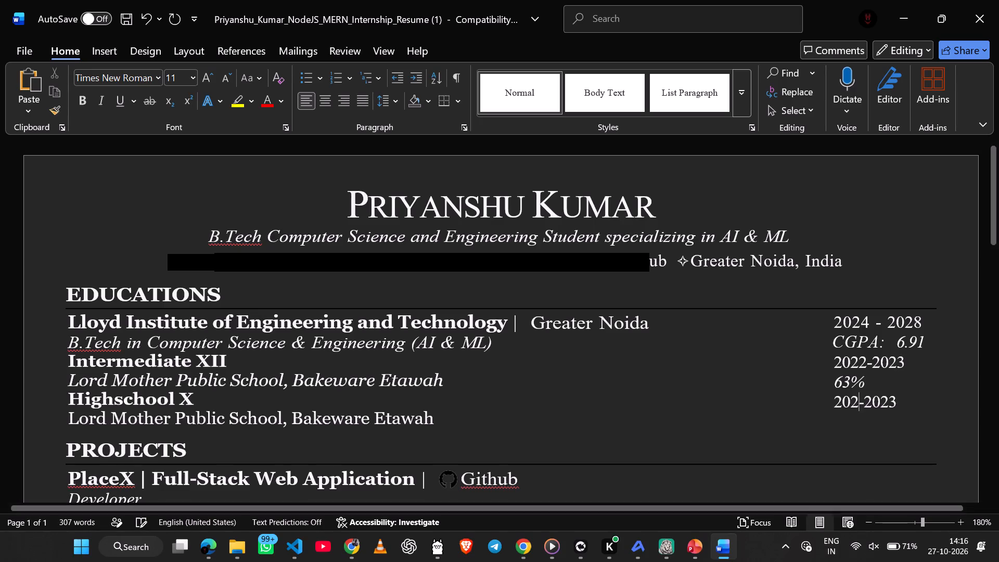
key("0")
left_click(907, 407)
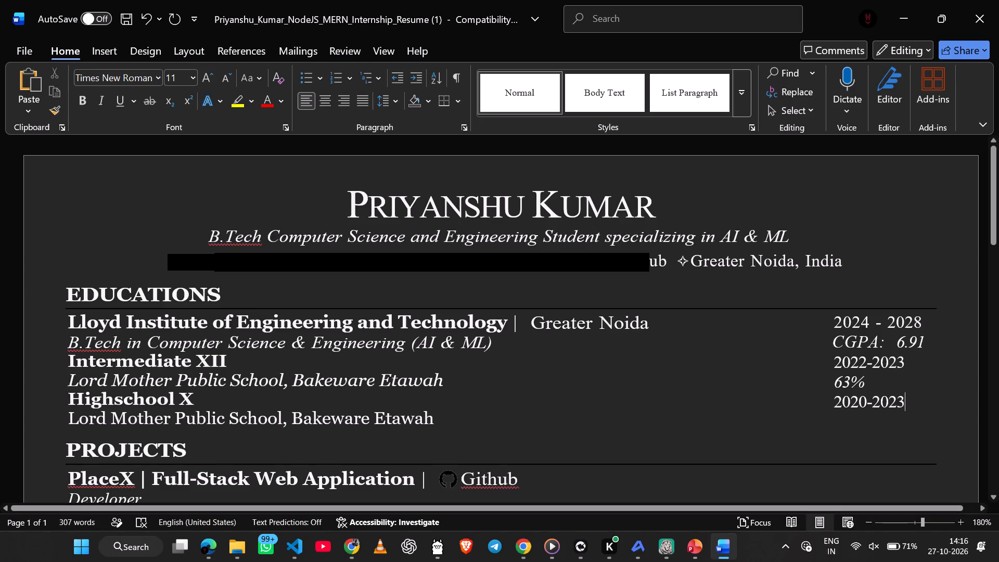
key("BackSpace")
key("1")
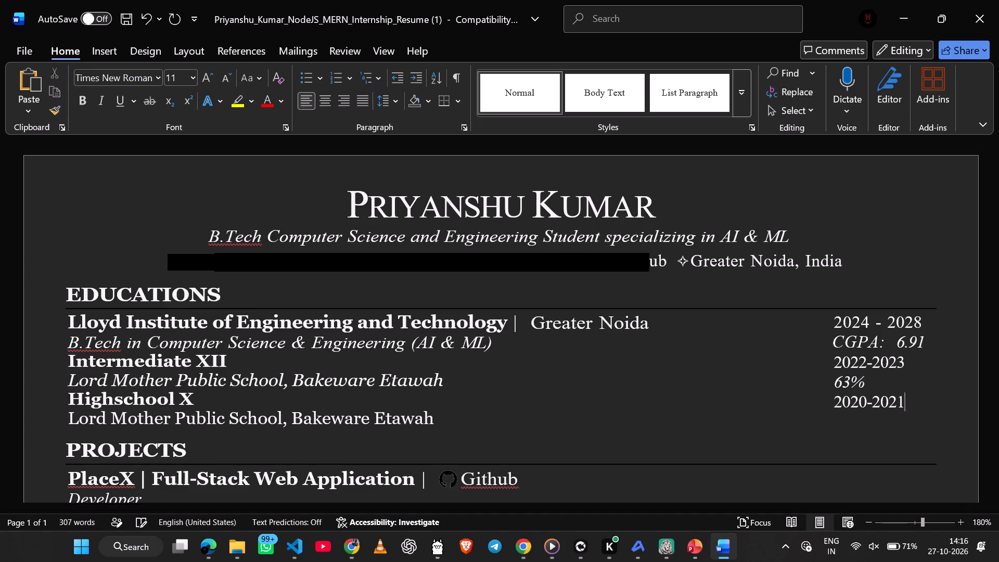
Add the italic score "73%" on a new line beneath the Highschool X dates, using spaces to align it with them.
key("Return")
key("space")
key("space")
key("space")
key("space")
key("space")
key("space")
key("space")
key("space")
key("space")
key("space")
key("space")
key("space")
key("space")
key("space")
key("space")
key("space")
key("space")
key("space")
key("space")
key("space")
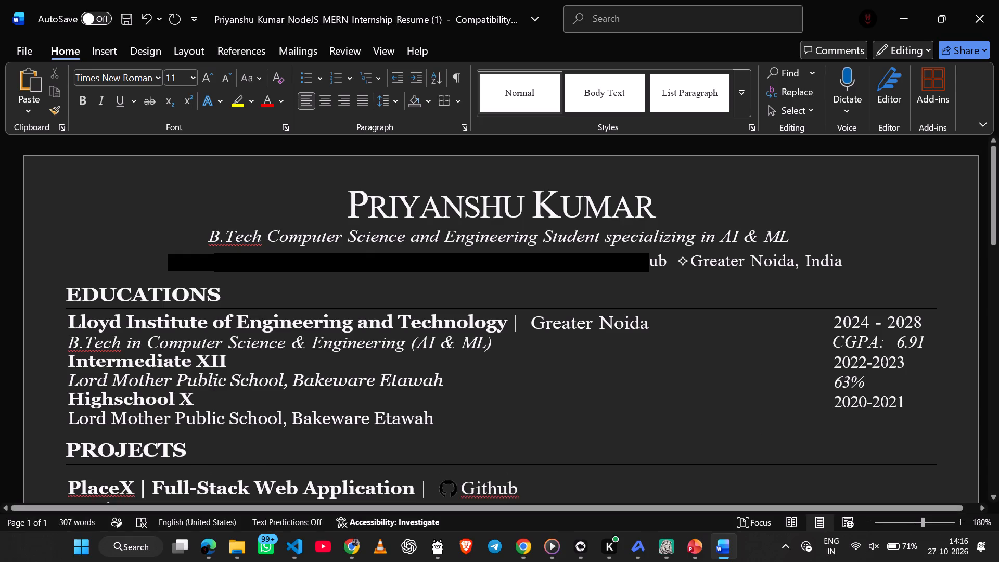
left_click(105, 98)
type("73")
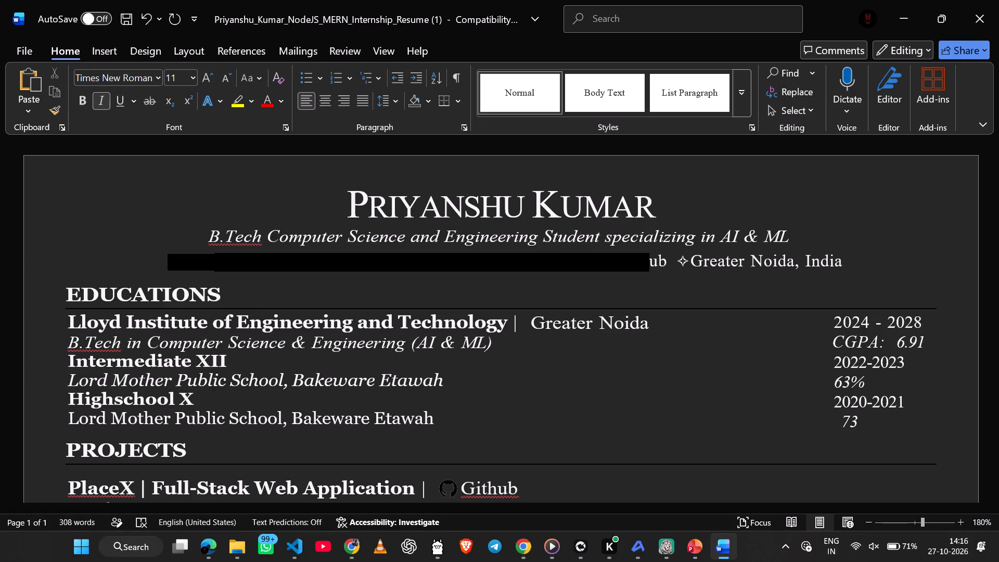
key("shift+percent")
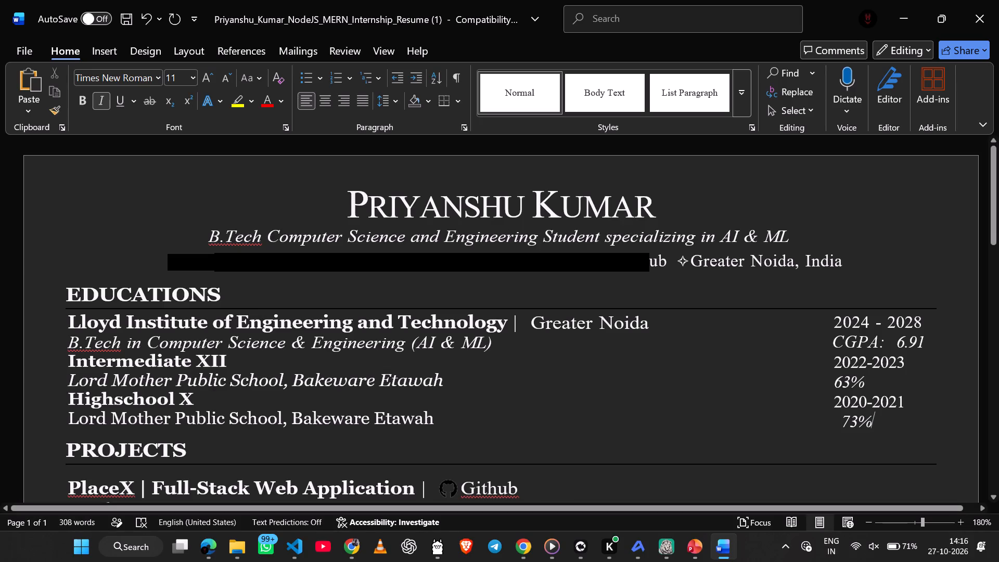
left_click(841, 420)
key("BackSpace")
key("BackSpace")
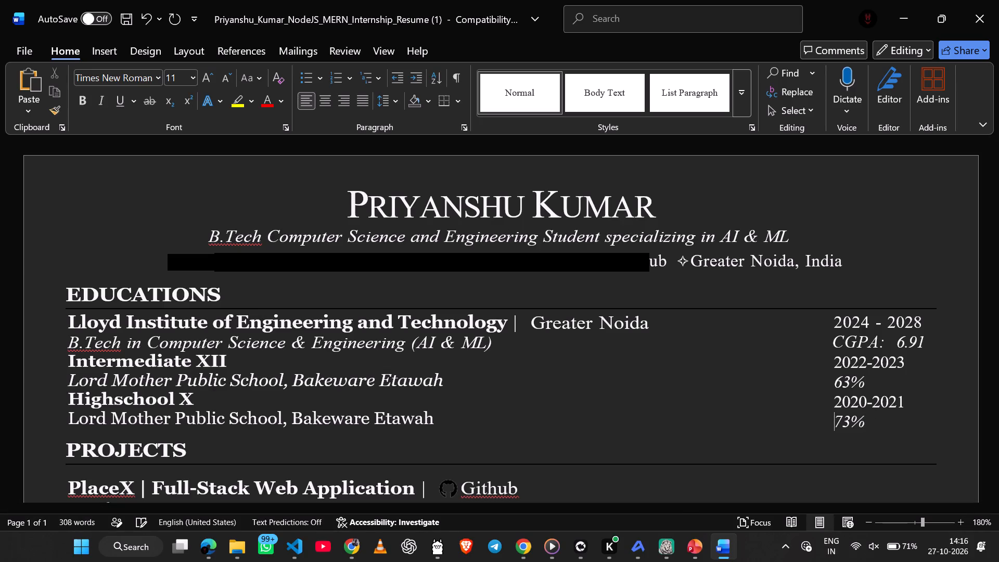
Review the projects and skills sections of the resume, and return to the education section.
scroll(793, 390, "down", 1)
scroll(793, 390, "down", 2, "ctrl")
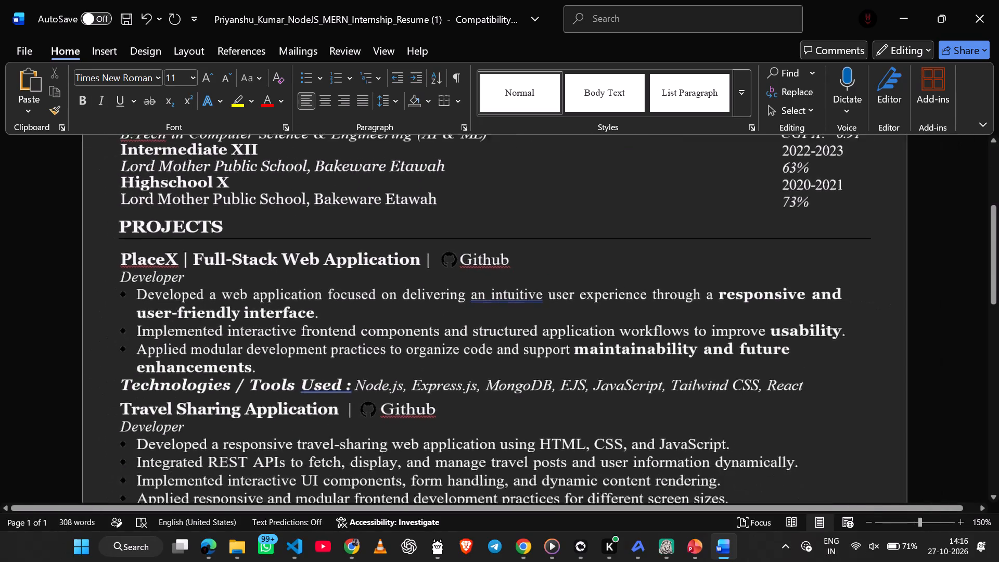
scroll(793, 390, "down", 2, "ctrl")
scroll(793, 390, "down", 2)
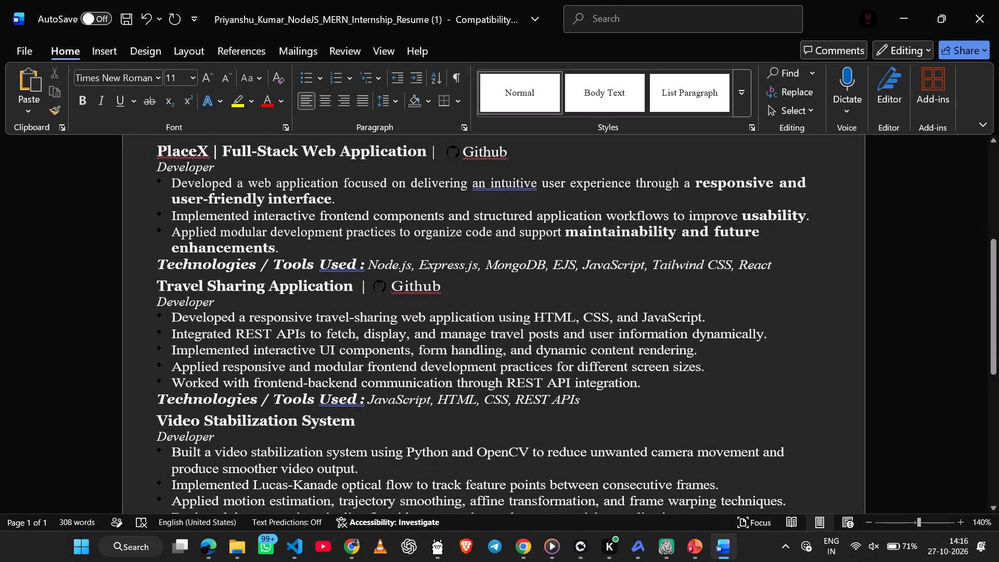
scroll(618, 282, "up", 1)
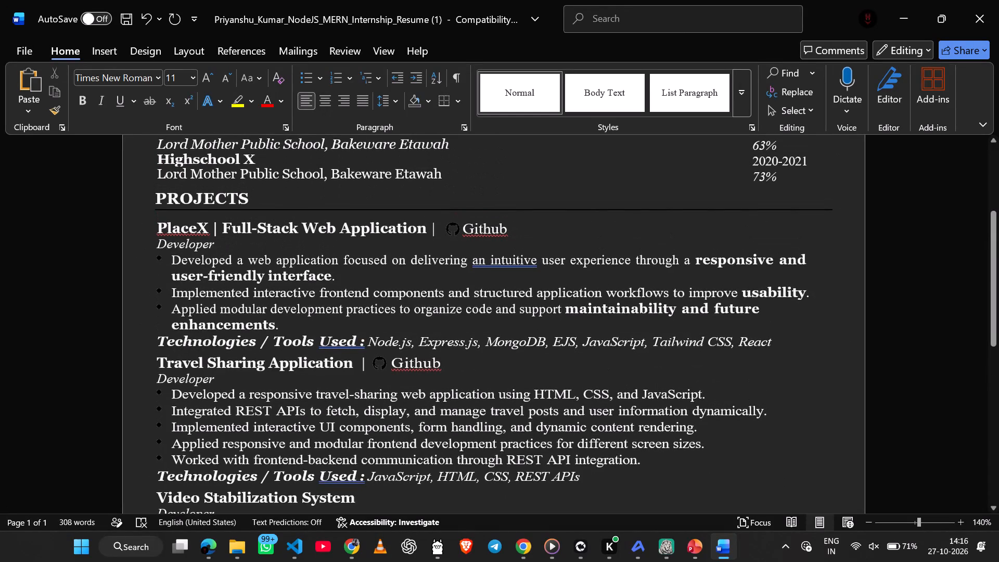
scroll(618, 282, "down", 1, "ctrl")
scroll(558, 257, "down", 1)
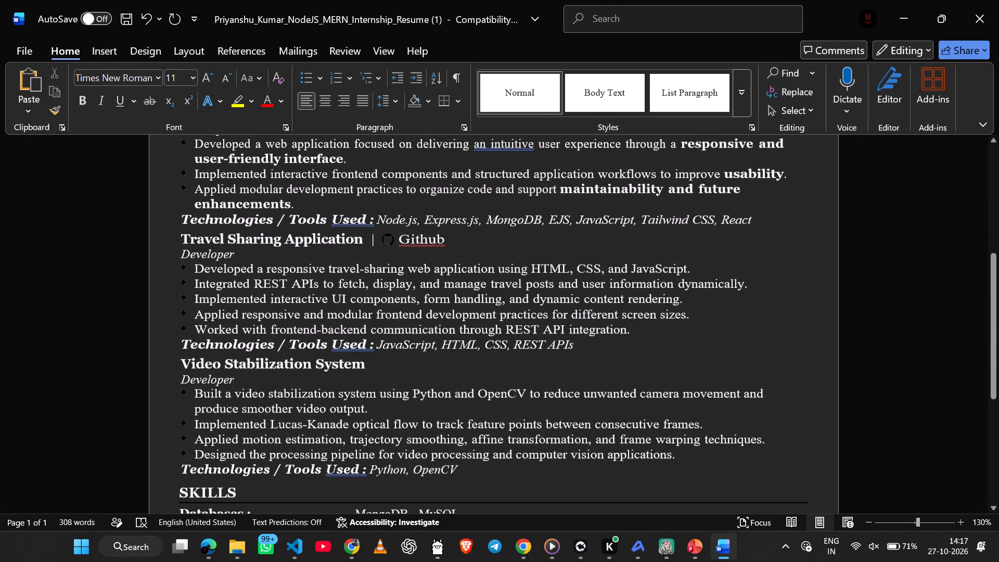
scroll(558, 257, "down", 1)
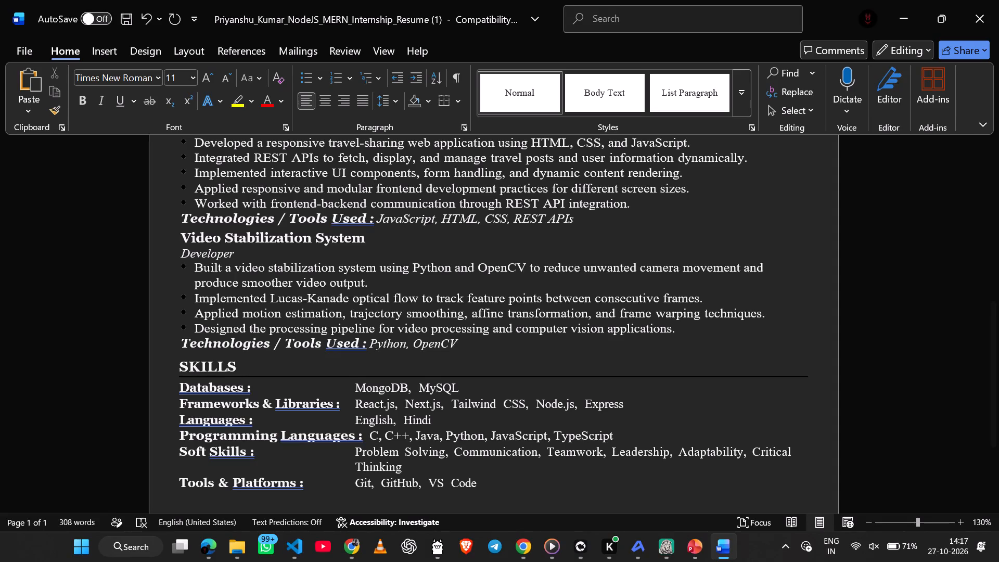
scroll(515, 247, "up", 2)
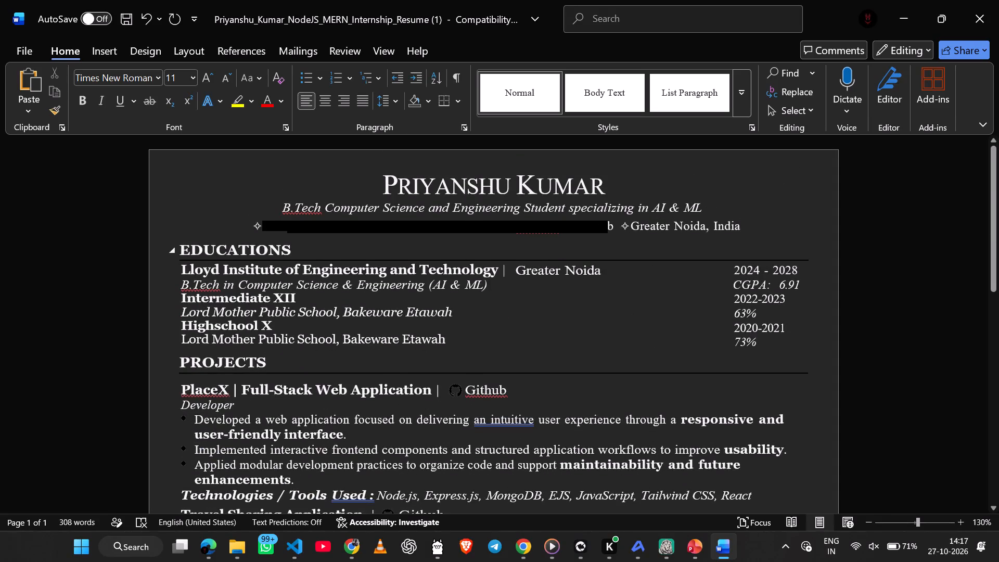
Copy the italic line "B.Tech in Computer Science & Engineering (AI & ML)" and paste it above the Lloyd Institute of Engineering and Technology line.
left_click(535, 290)
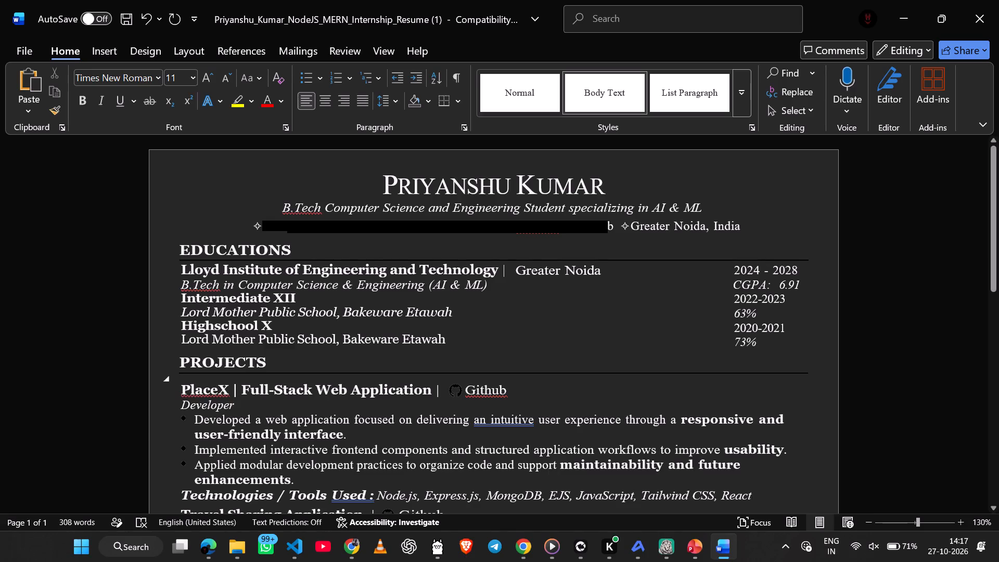
left_click(342, 316)
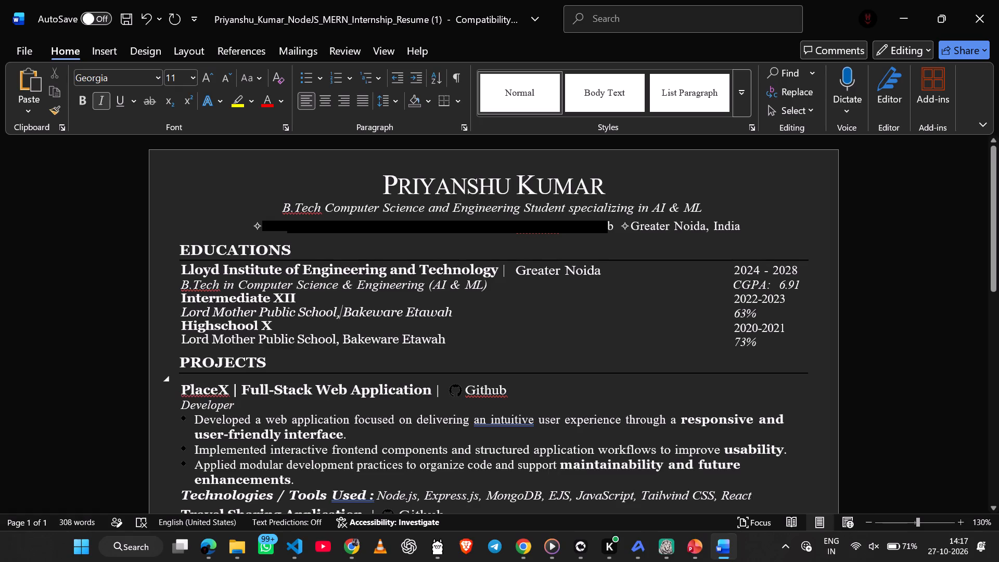
left_click_drag(493, 289, 291, 287)
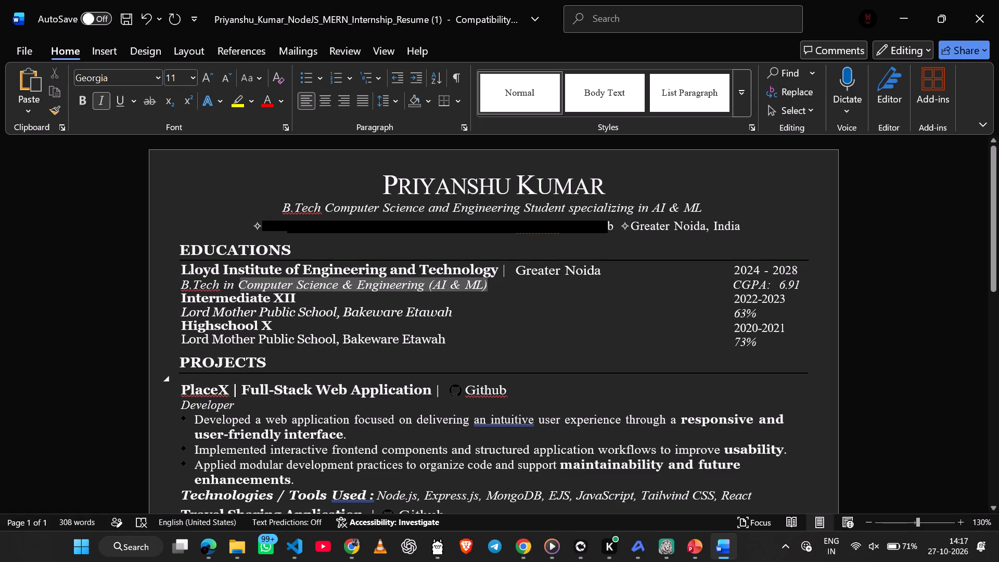
left_click_drag(291, 287, 197, 296)
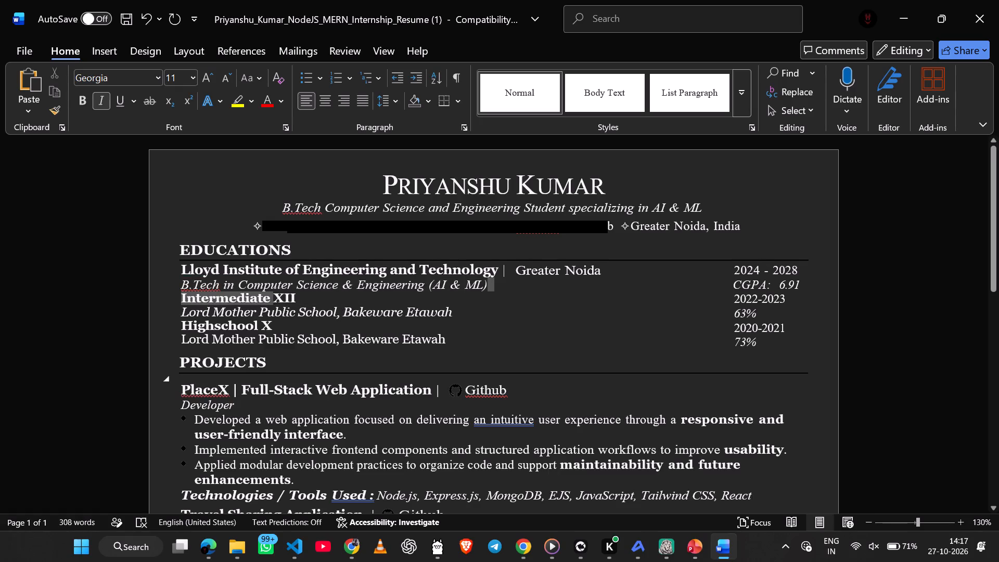
left_click_drag(197, 296, 239, 372)
left_click(536, 282)
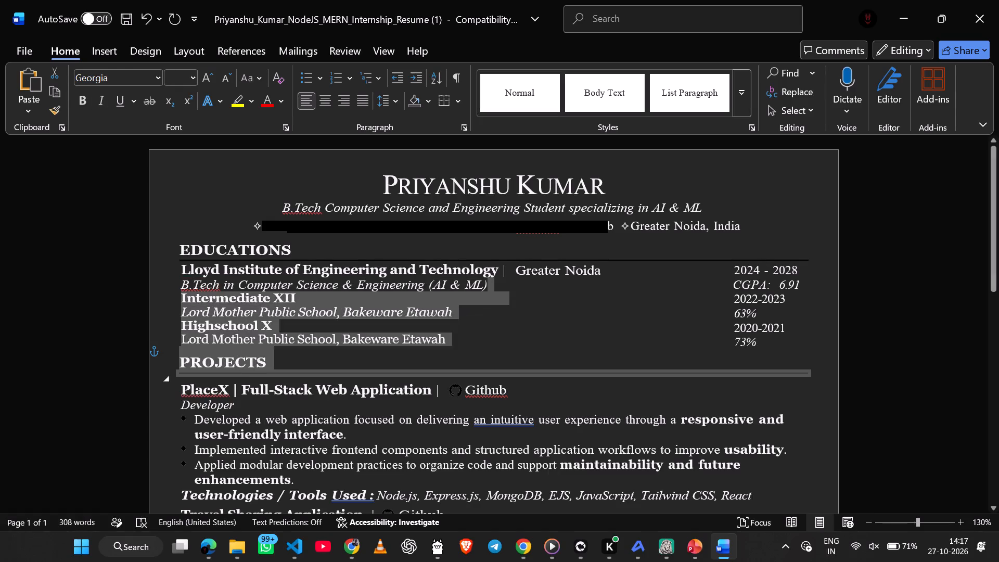
left_click_drag(498, 283, 223, 289)
scroll(230, 290, "left", 1)
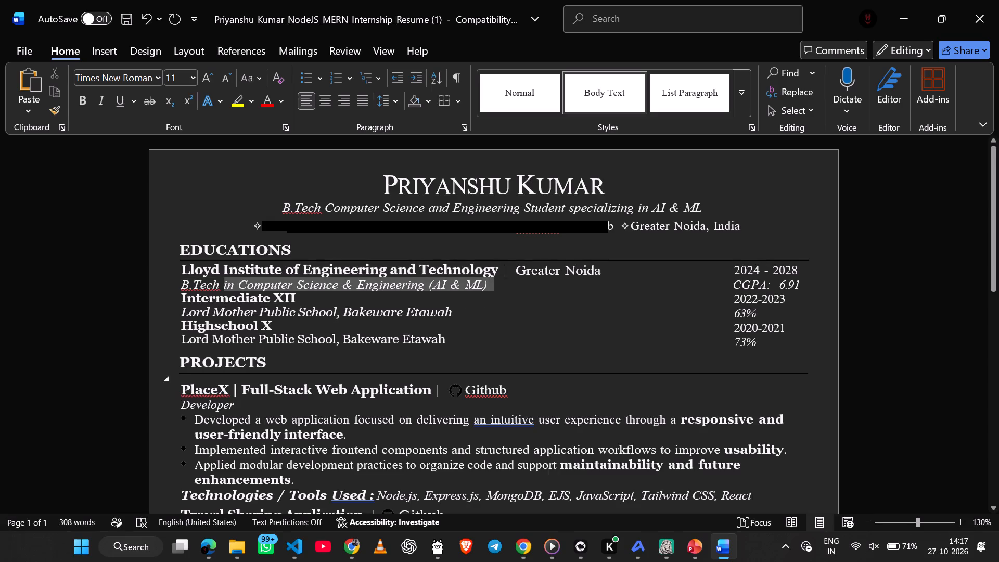
left_click_drag(223, 289, 186, 279)
scroll(223, 289, "left", 2)
left_click_drag(186, 279, 211, 398)
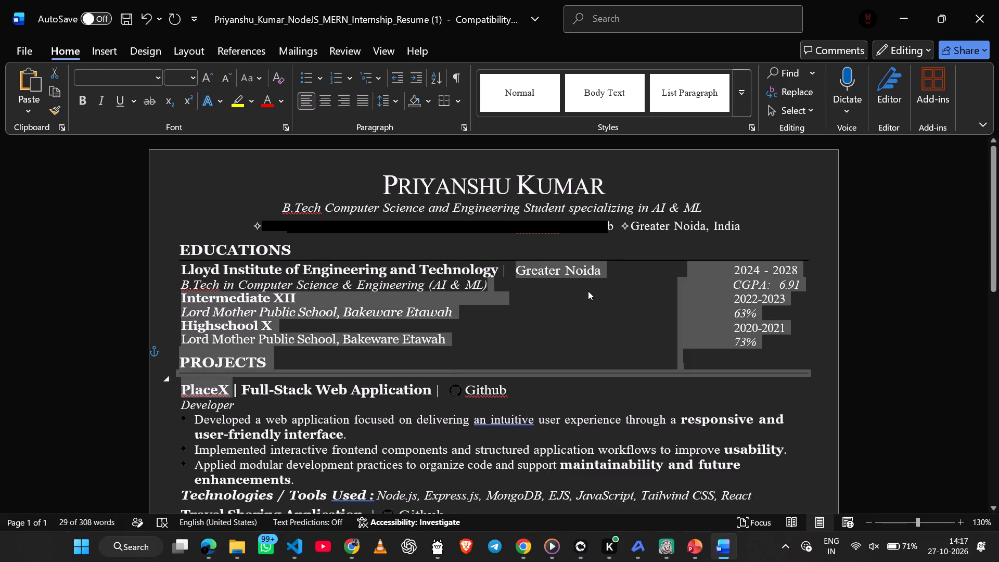
left_click(588, 291)
left_click_drag(177, 288, 302, 289)
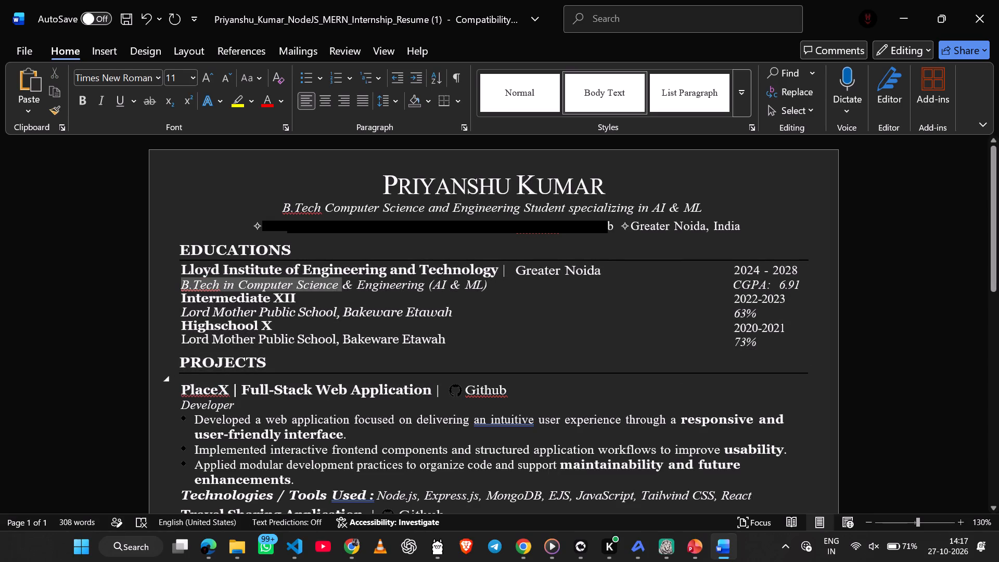
left_click_drag(302, 289, 489, 284)
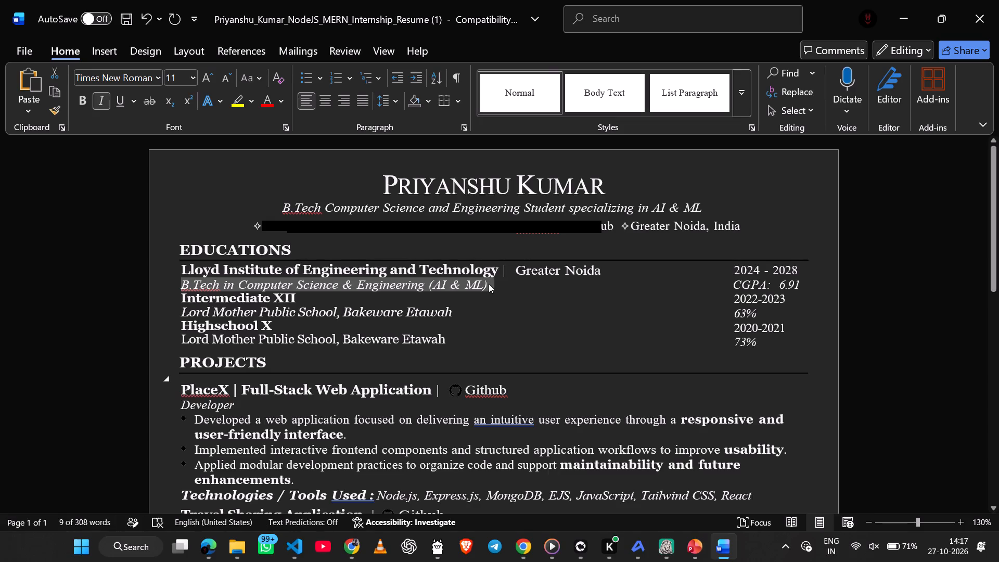
key("ctrl+c")
left_click(182, 267)
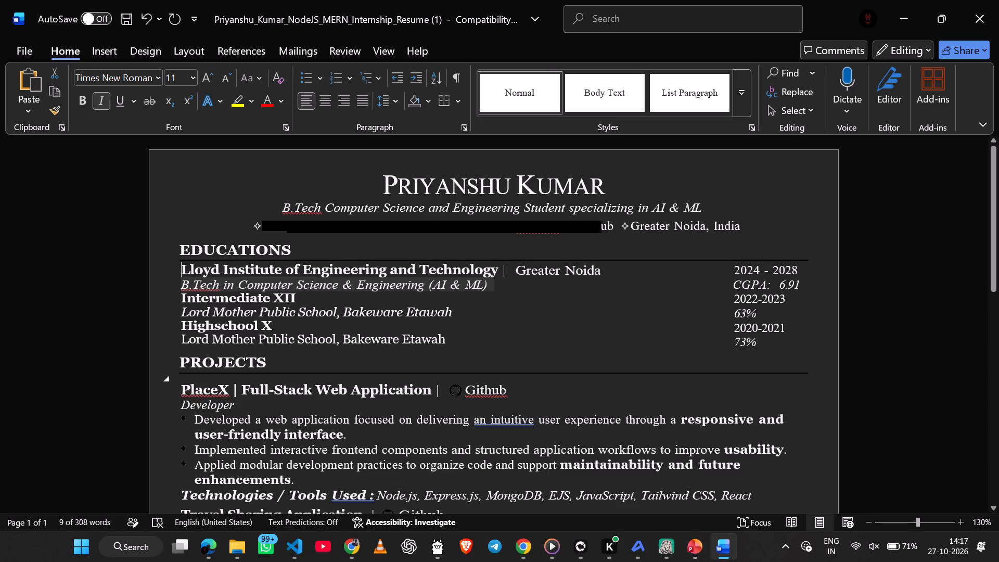
key("ctrl+v")
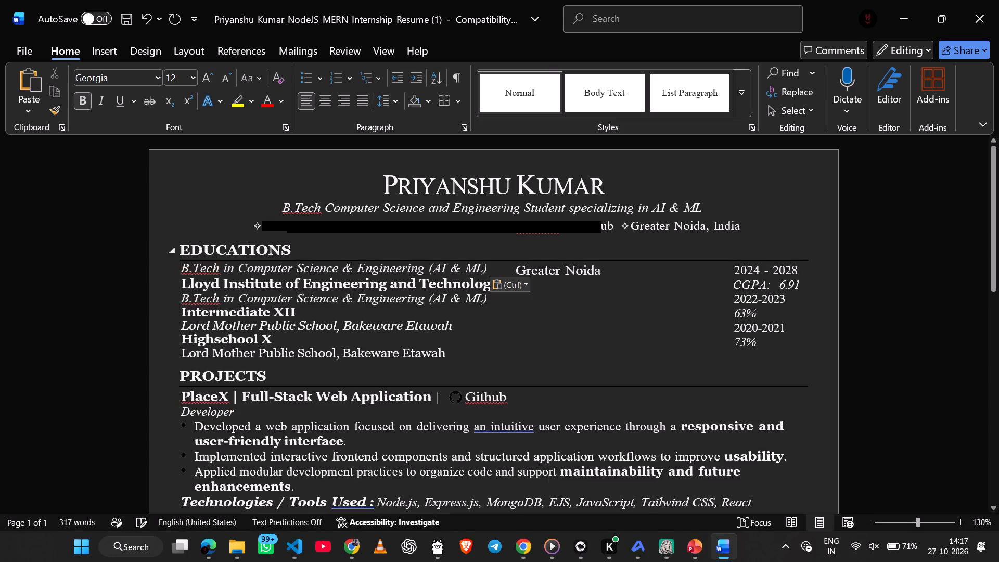
Delete the original B.Tech line beneath Lloyd Institute of Engineering and Technology, including its empty line.
left_click(494, 302)
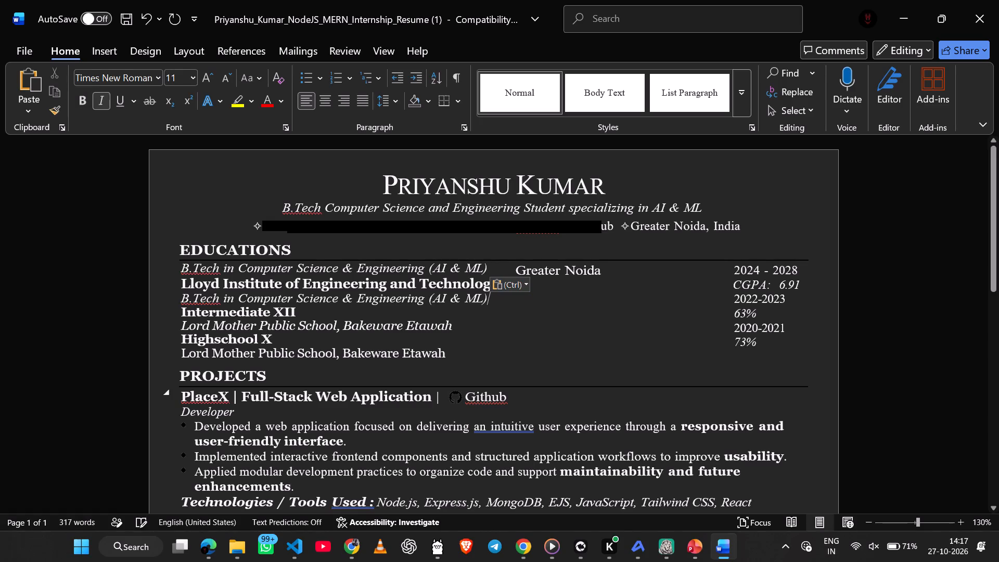
key("BackSpace")
key("BackSpace")
key("BackSpace")
key("BackSpace")
key("BackSpace")
key("BackSpace")
key("BackSpace")
key("BackSpace")
key("BackSpace")
key("BackSpace")
key("BackSpace")
key("BackSpace")
key("BackSpace")
key("BackSpace")
key("BackSpace")
key("BackSpace")
key("BackSpace")
key("BackSpace")
key("BackSpace")
key("BackSpace")
key("BackSpace")
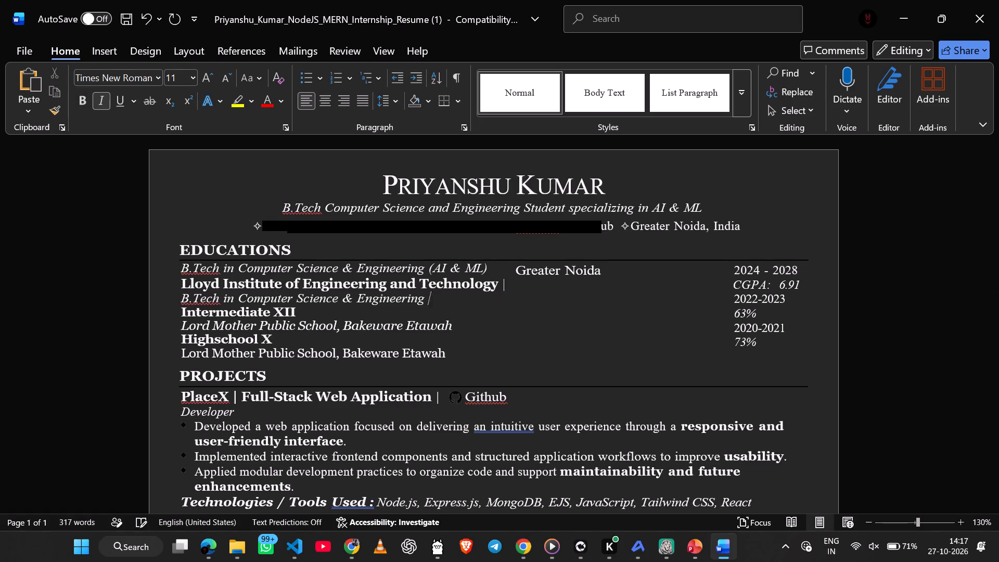
key("BackSpace")
key("BackSpace")
key("BackSpace")
key("BackSpace")
key("BackSpace")
key("BackSpace")
key("BackSpace")
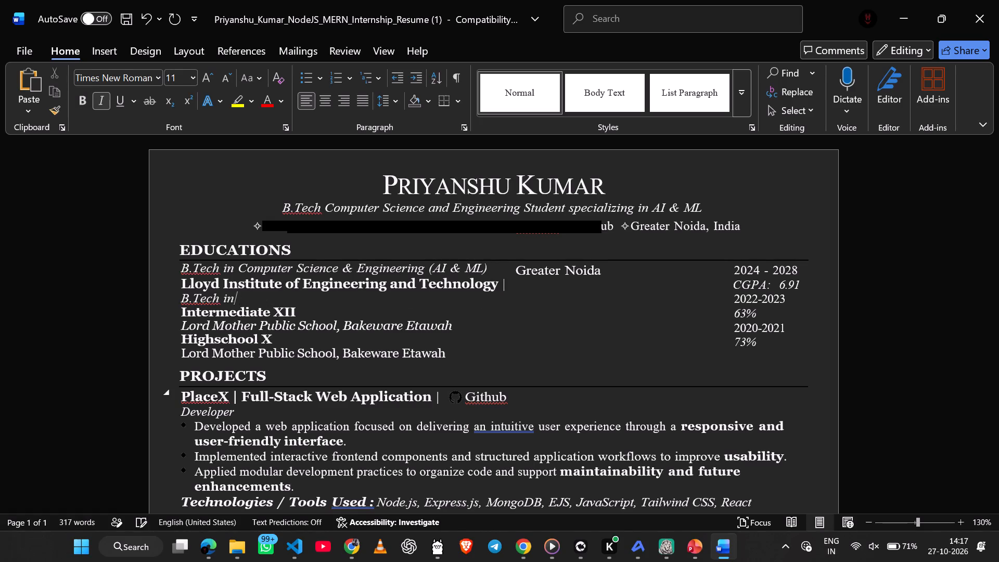
key("BackSpace")
key("BackSpace")
key("BackSpace")
key("BackSpace")
key("BackSpace")
key("BackSpace")
key("BackSpace")
key("BackSpace")
key("BackSpace")
key("BackSpace")
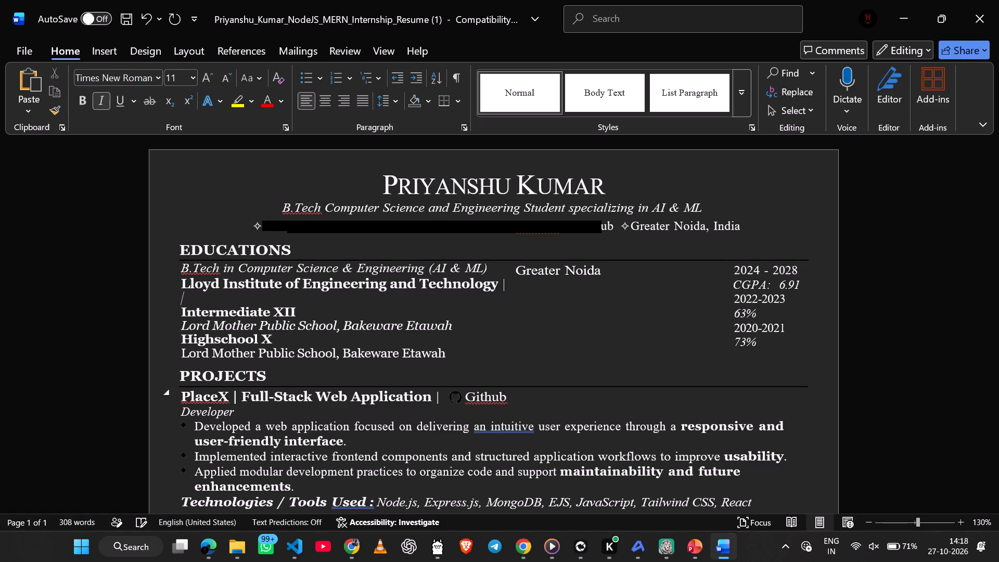
key("BackSpace")
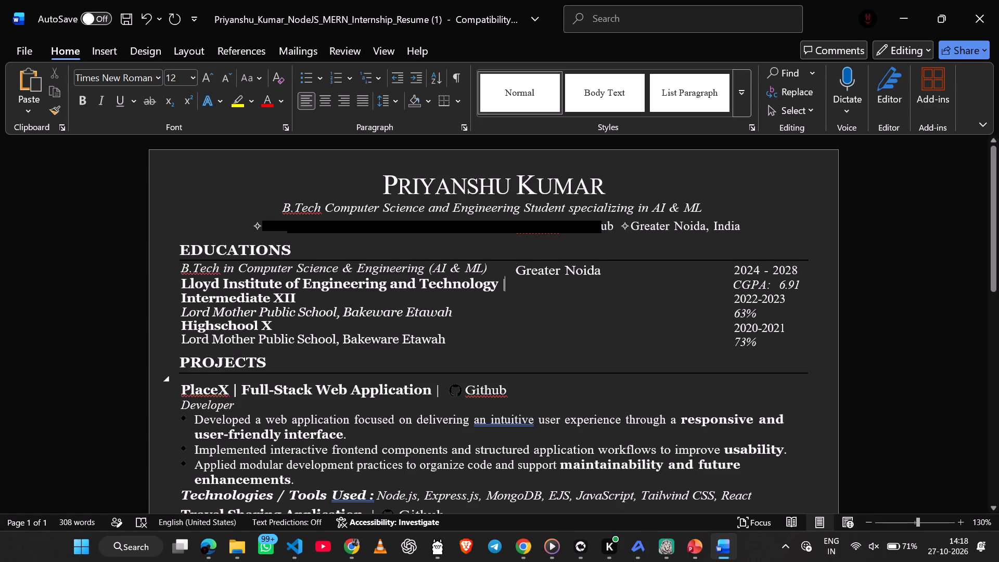
Move "Greater Noida" from beside the B.Tech line to directly after the separator following Lloyd Institute of Engineering and Technology.
left_click_drag(513, 270, 616, 267)
left_click_drag(591, 269, 588, 285)
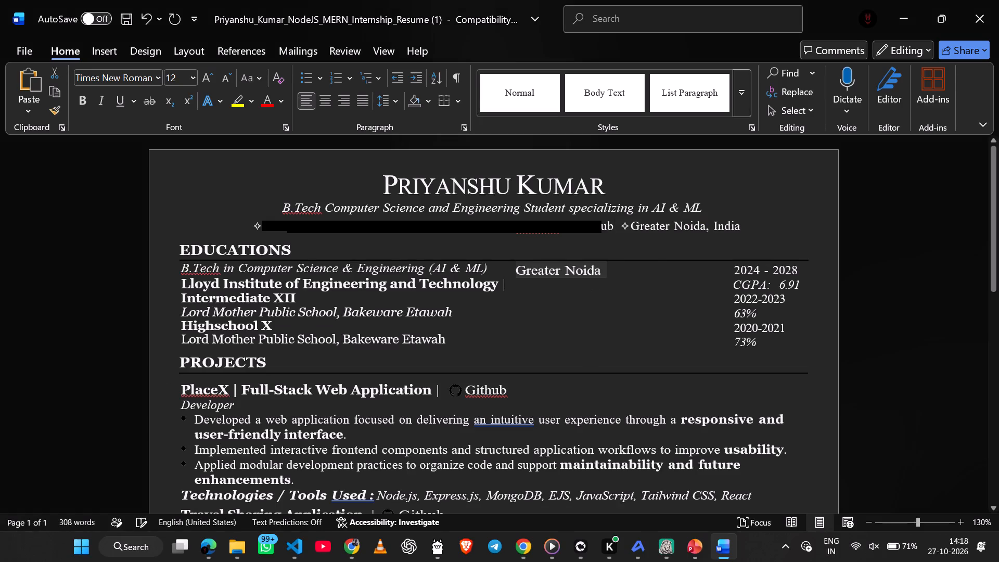
left_click_drag(614, 274, 524, 274)
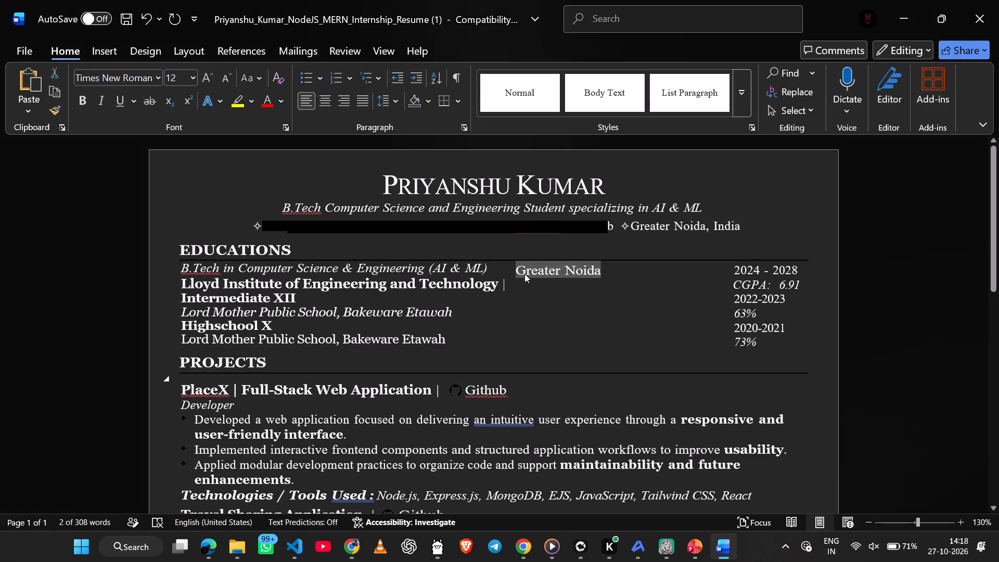
key("ctrl+x")
left_click(513, 289)
left_click(517, 282)
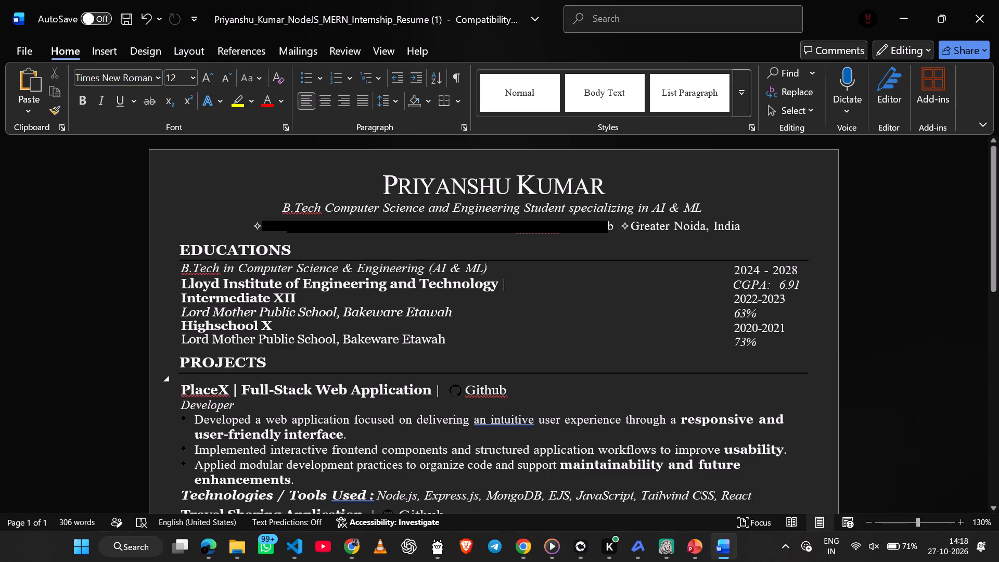
left_click(503, 286)
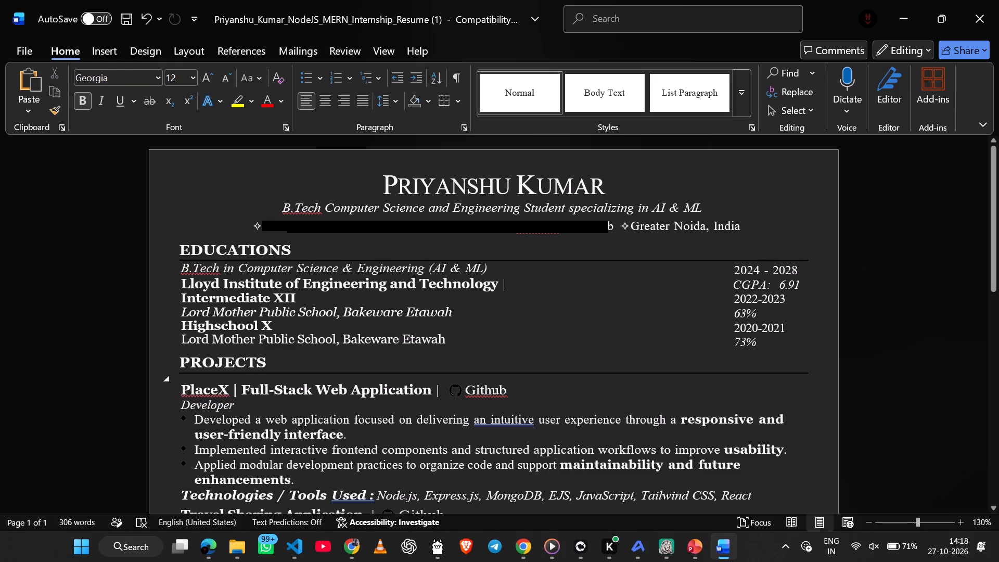
key("Right")
key("ctrl+v")
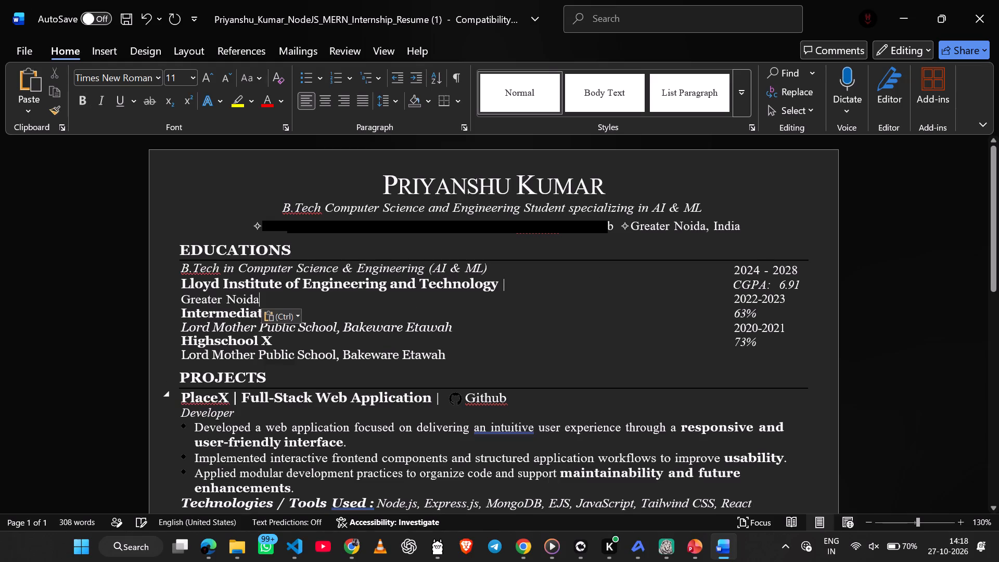
left_click(181, 297)
key("BackSpace")
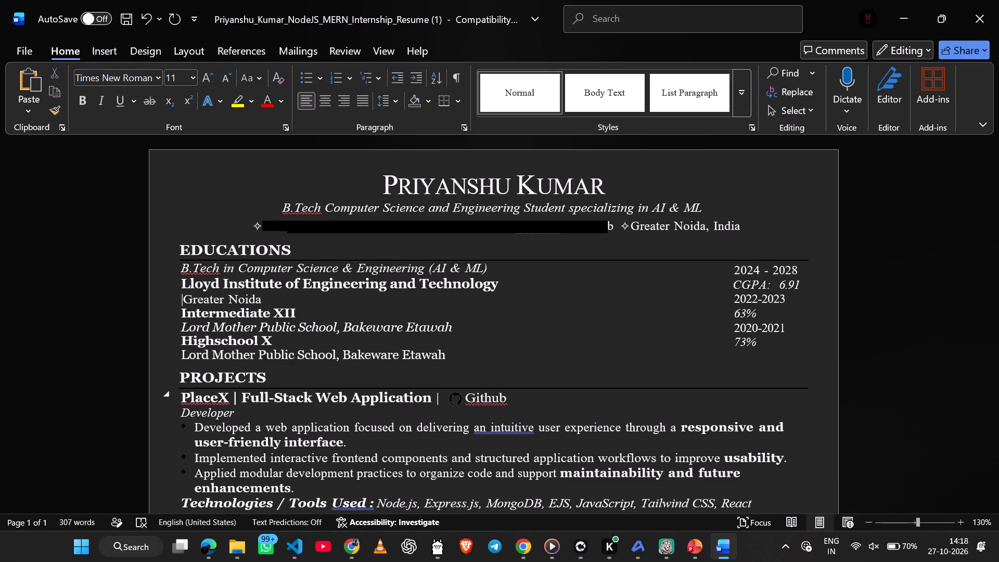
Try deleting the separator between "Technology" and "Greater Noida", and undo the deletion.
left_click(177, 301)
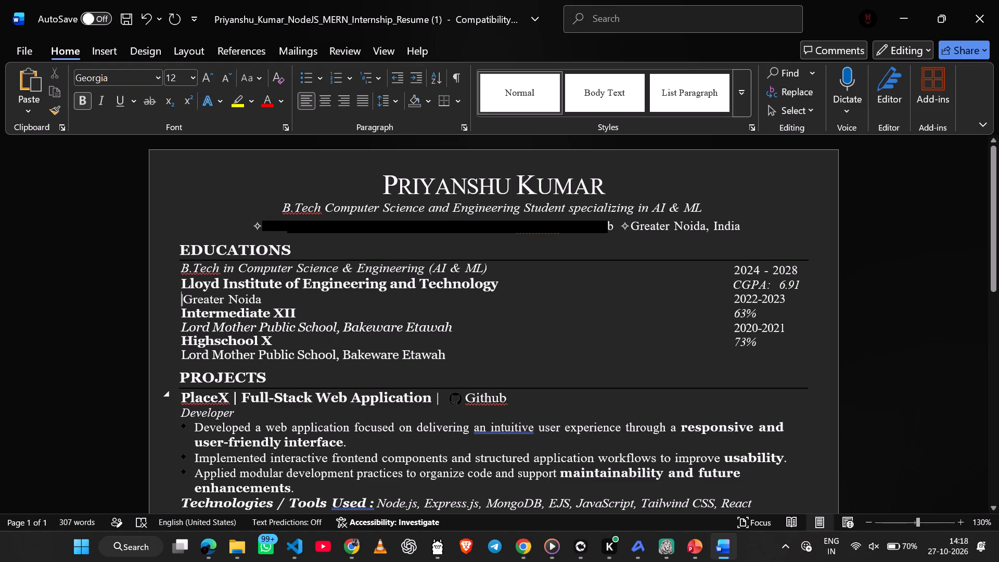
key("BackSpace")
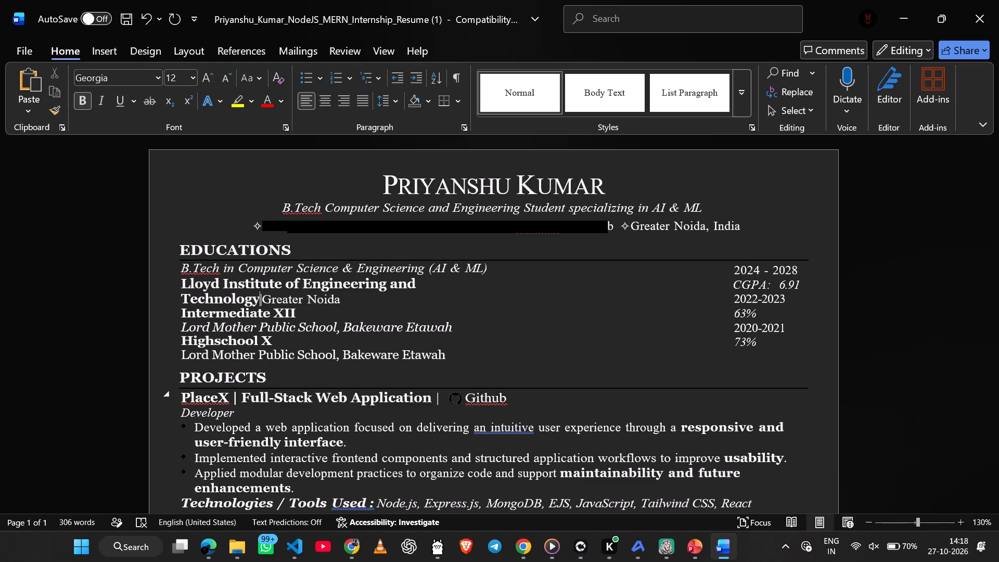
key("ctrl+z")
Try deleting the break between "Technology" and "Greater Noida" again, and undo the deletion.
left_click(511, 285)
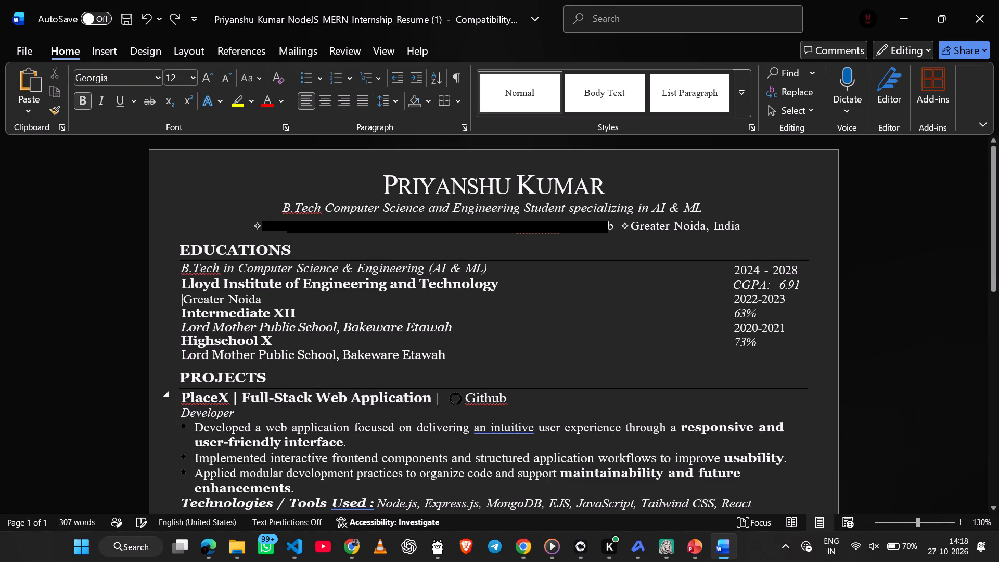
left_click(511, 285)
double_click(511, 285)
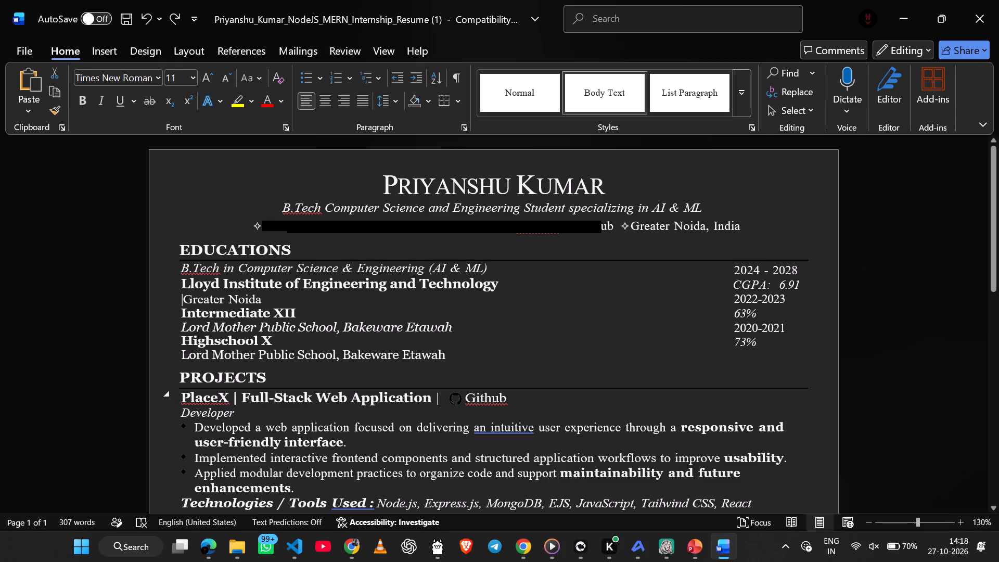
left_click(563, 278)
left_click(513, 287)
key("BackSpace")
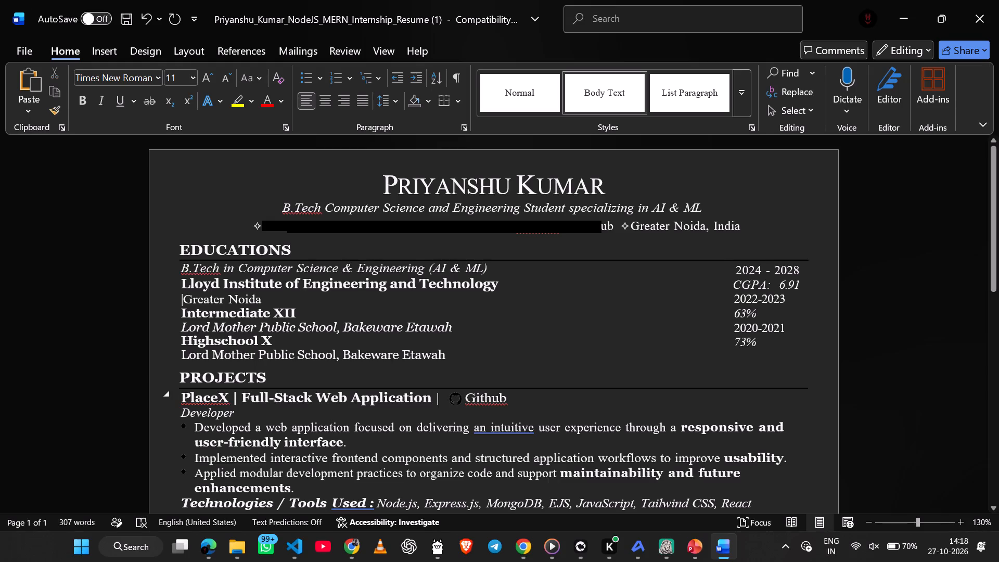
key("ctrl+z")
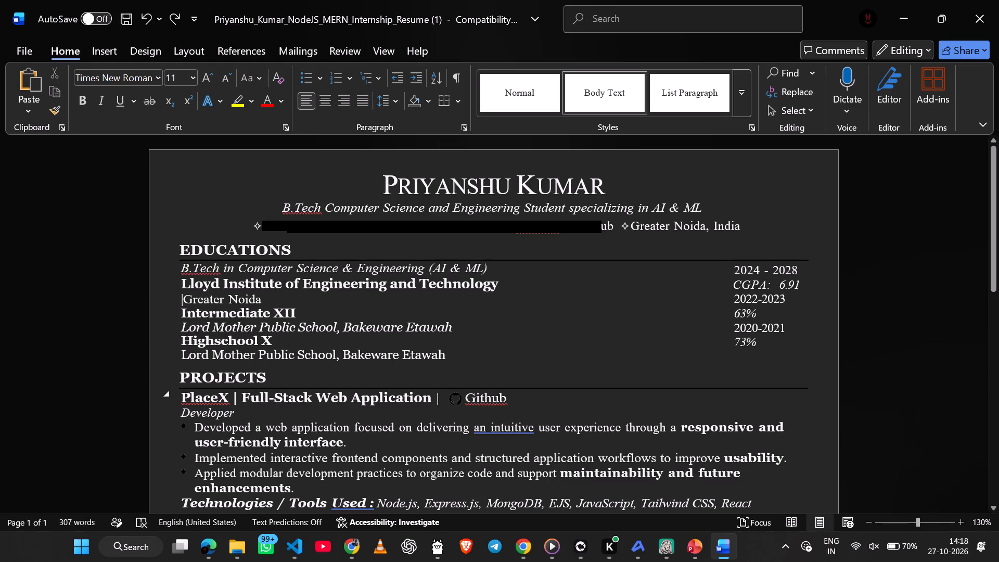
Delete "Greater Noida" and the separator following Lloyd Institute of Engineering and Technology.
left_click(280, 305)
left_click_drag(264, 297, 190, 298)
key("BackSpace")
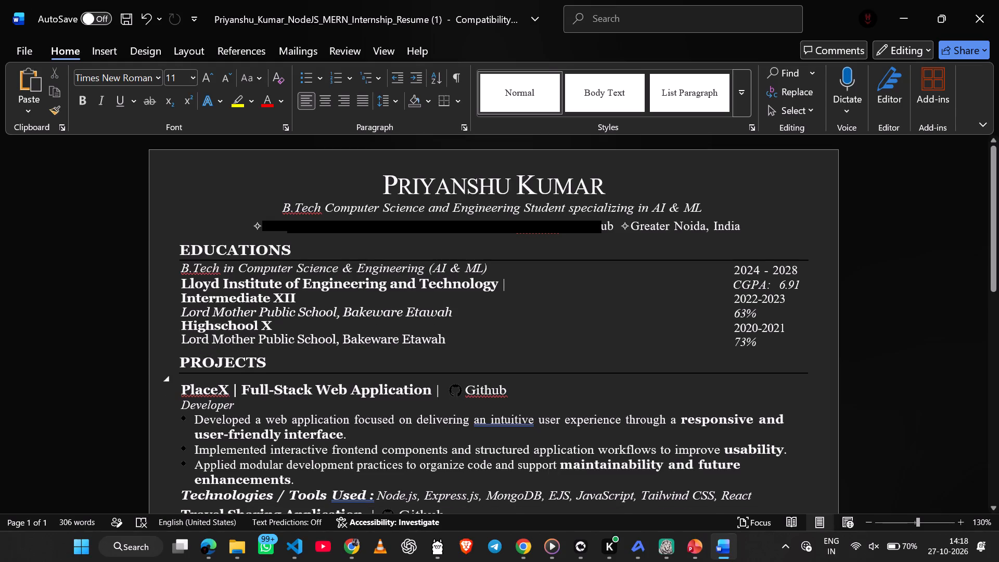
key("shift+g")
key("BackSpace")
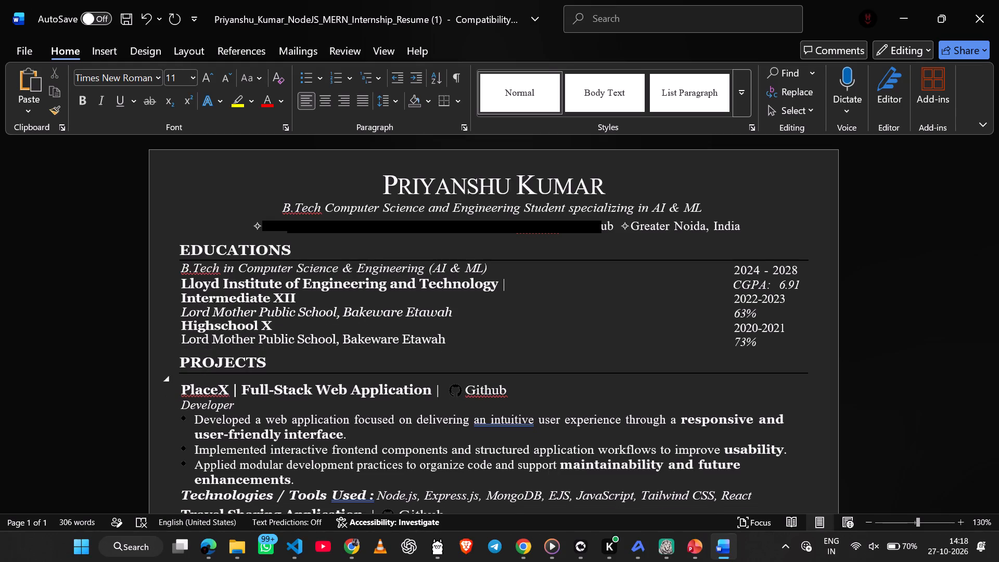
key("BackSpace")
Format the line "B.Tech in Computer Science & Engineering (AI & ML)" as bold Georgia without italics.
left_click_drag(177, 266, 220, 271)
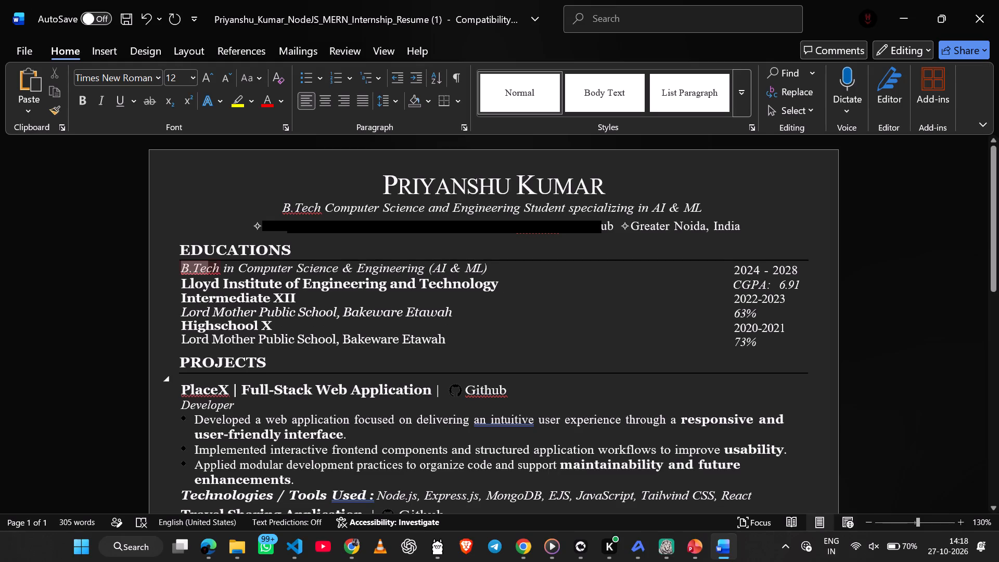
left_click_drag(220, 271, 502, 273)
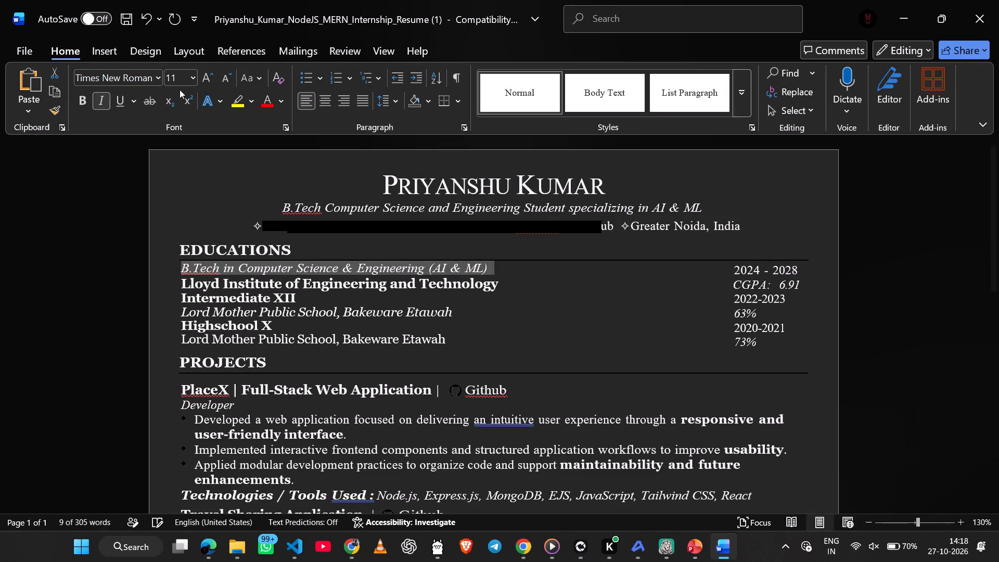
left_click(86, 100)
left_click(117, 83)
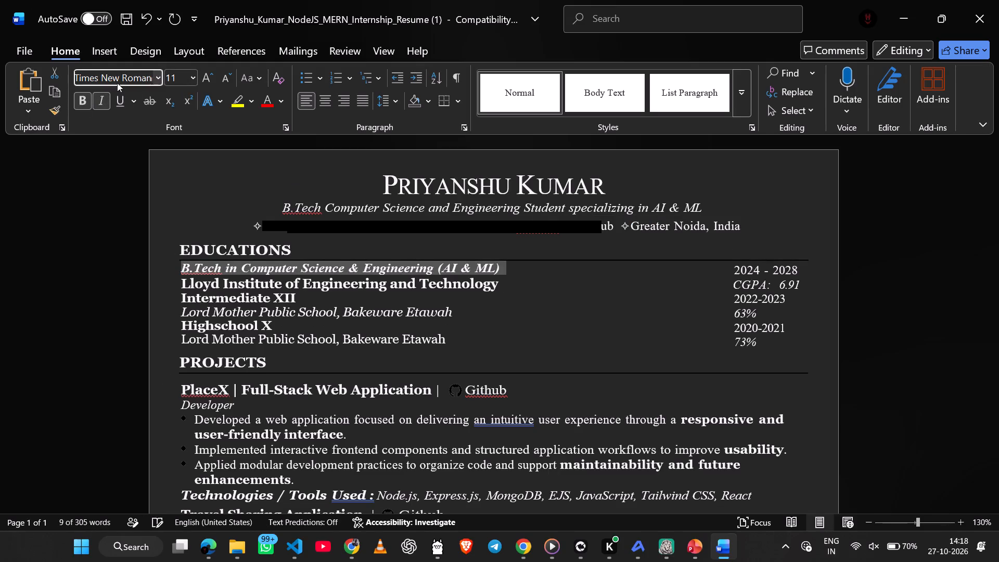
left_click(158, 74)
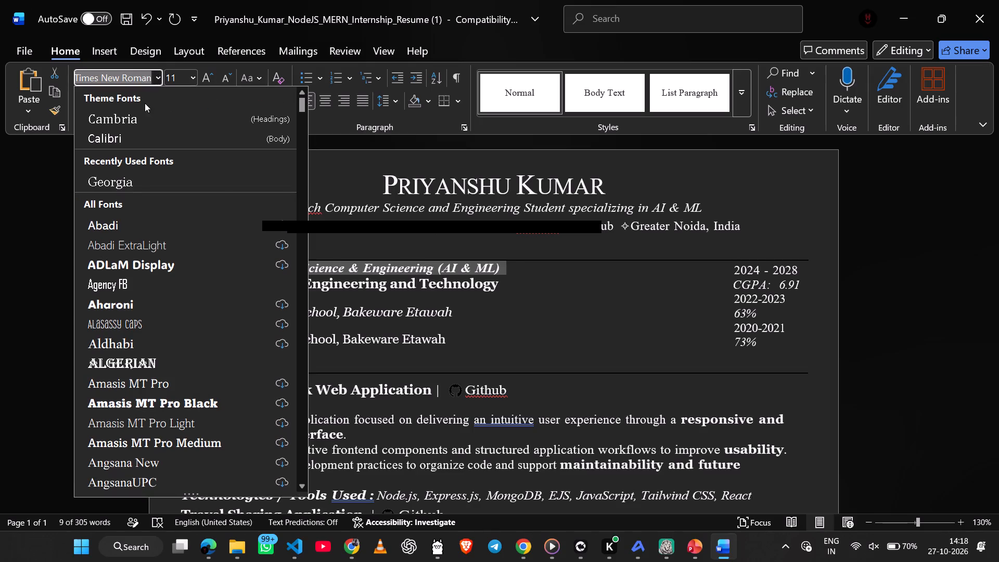
scroll(162, 267, "down", 9)
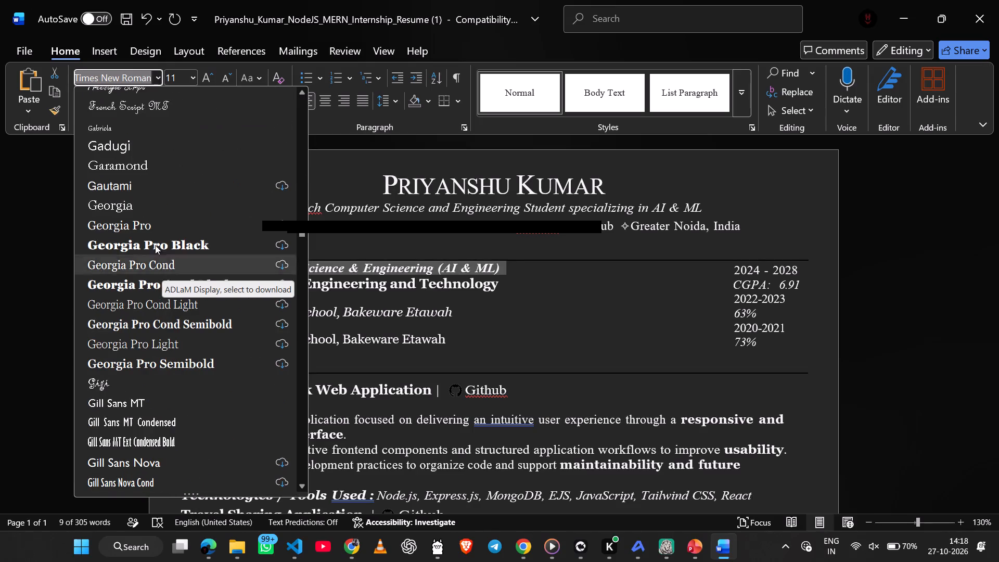
left_click(137, 203)
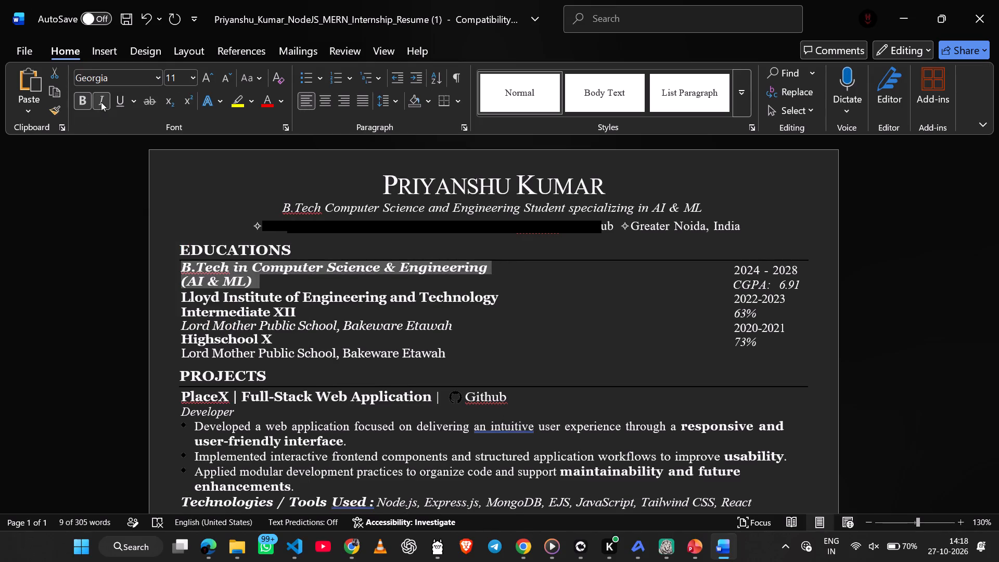
left_click(101, 102)
left_click(452, 277)
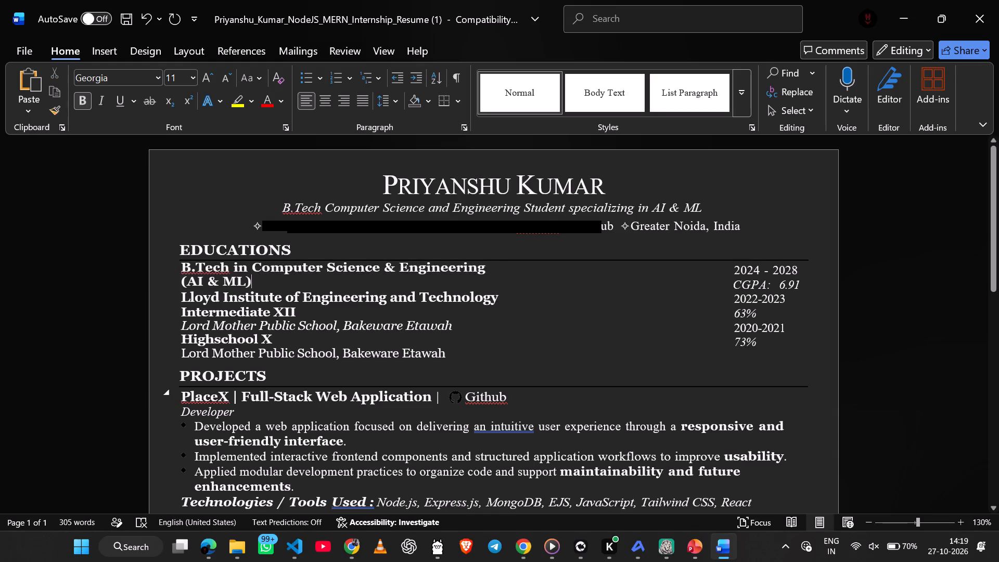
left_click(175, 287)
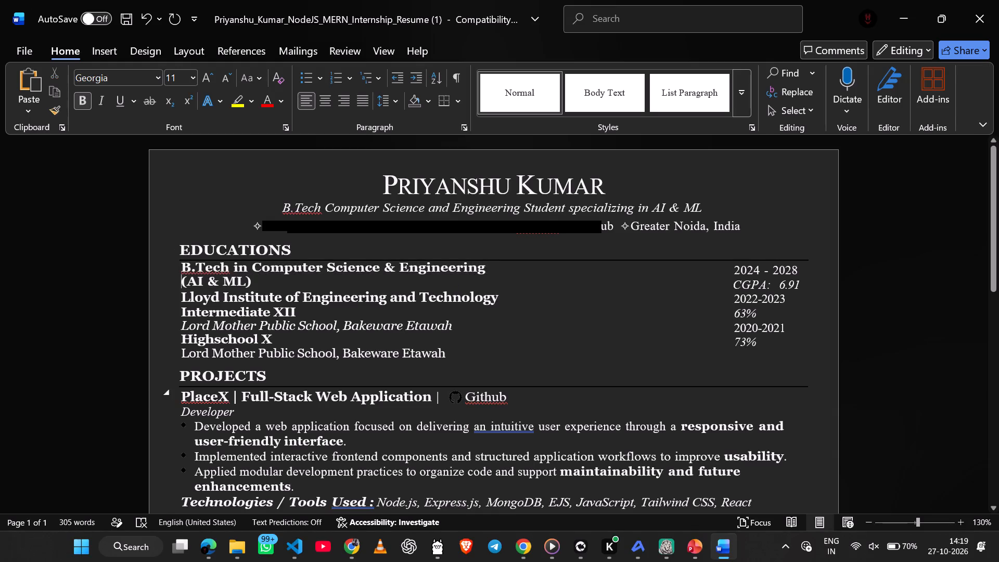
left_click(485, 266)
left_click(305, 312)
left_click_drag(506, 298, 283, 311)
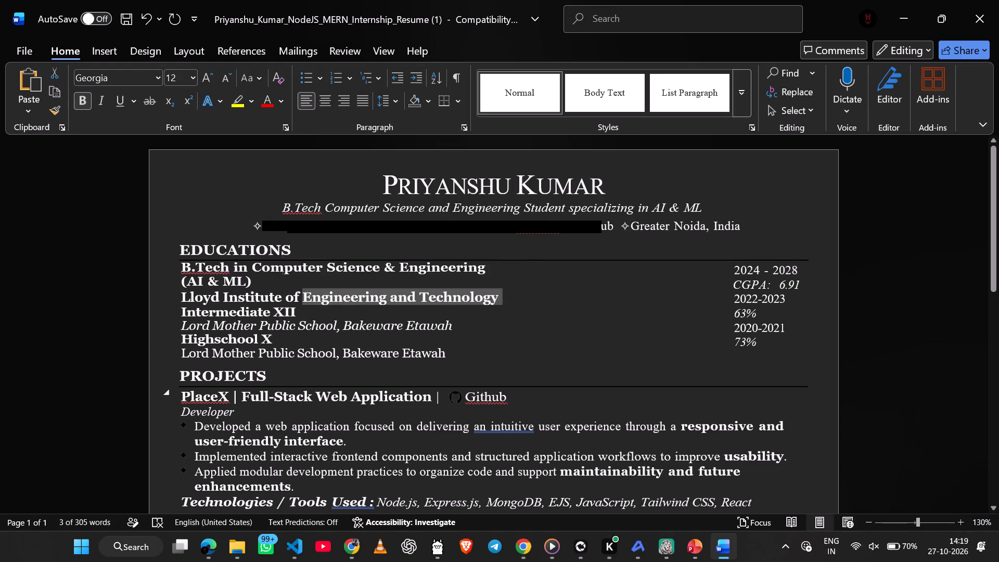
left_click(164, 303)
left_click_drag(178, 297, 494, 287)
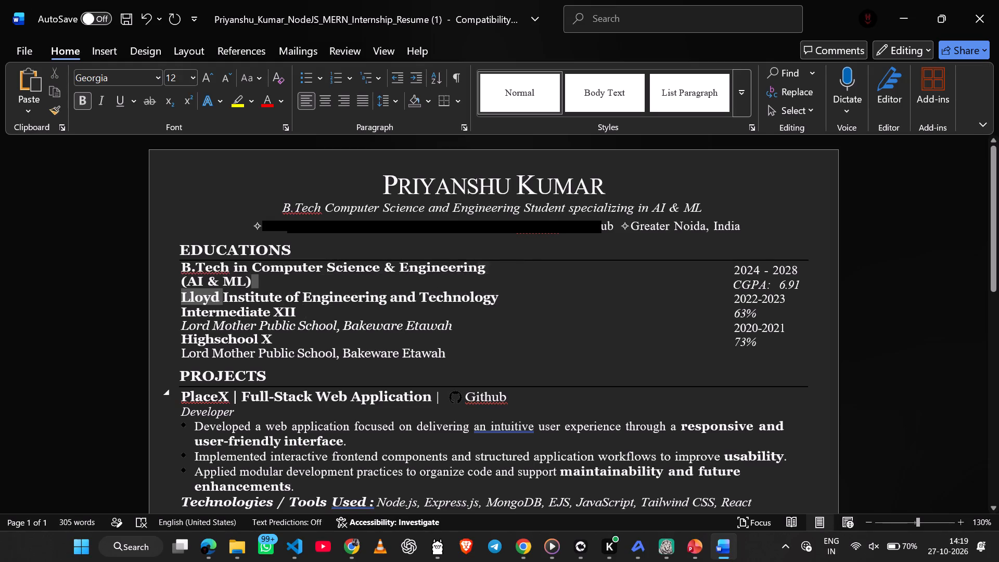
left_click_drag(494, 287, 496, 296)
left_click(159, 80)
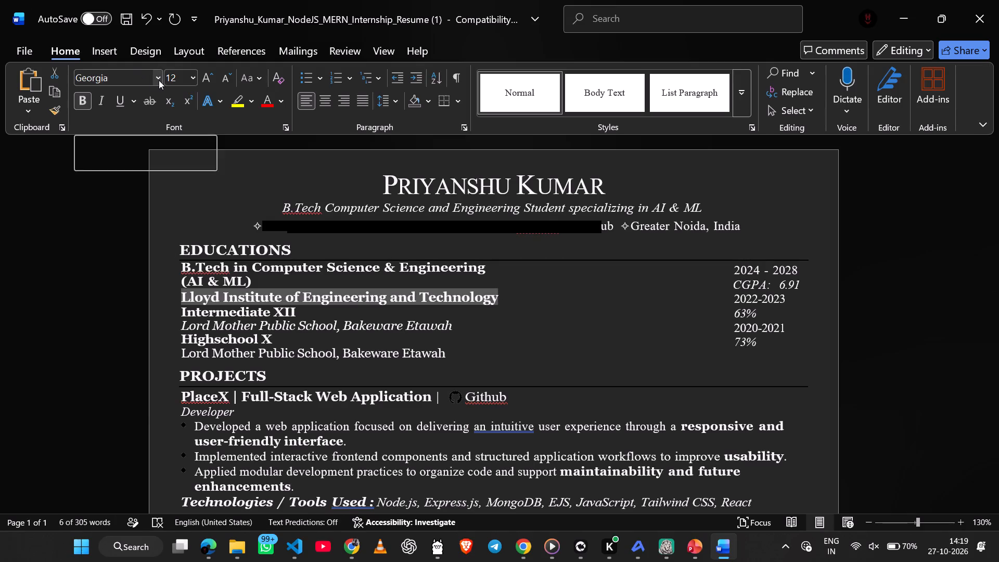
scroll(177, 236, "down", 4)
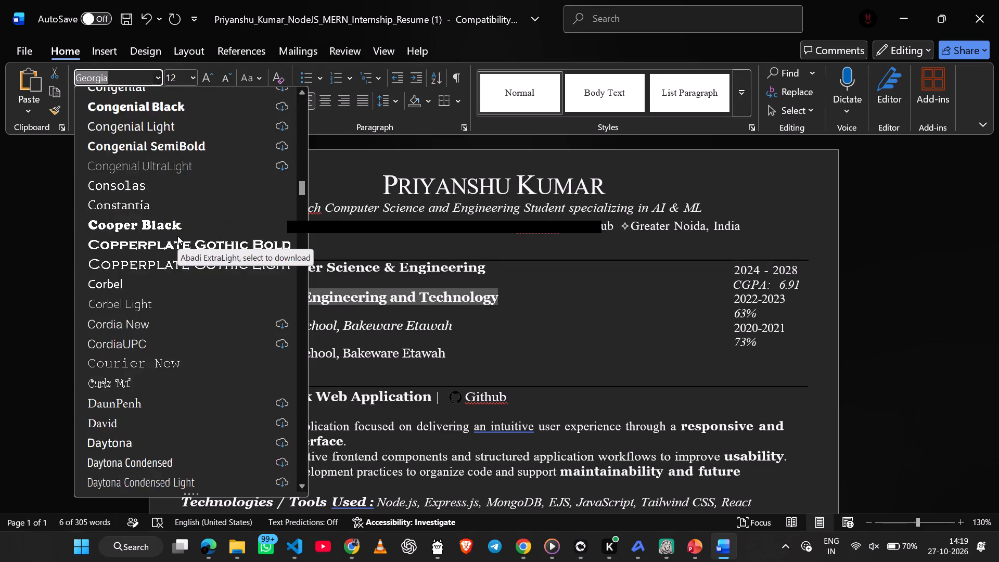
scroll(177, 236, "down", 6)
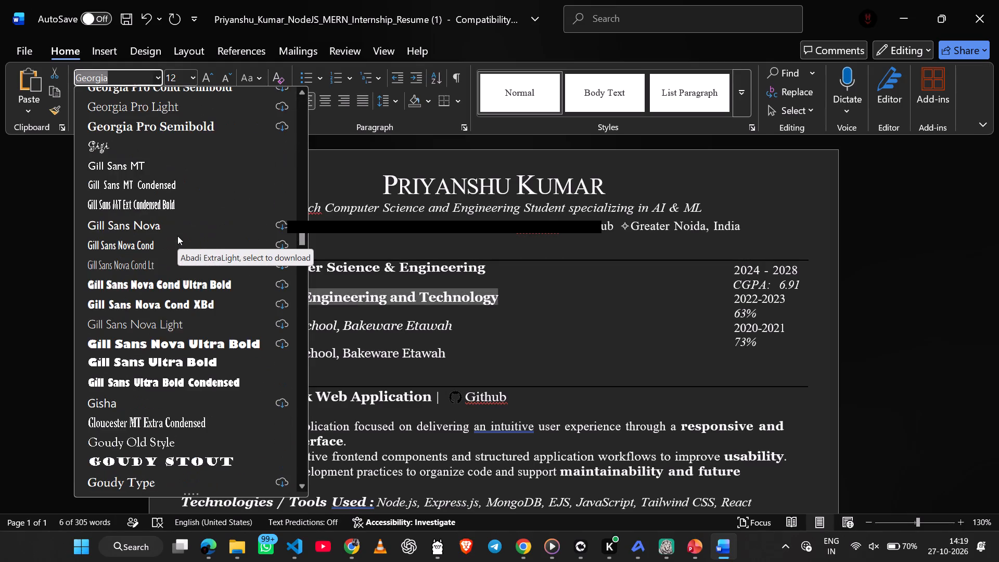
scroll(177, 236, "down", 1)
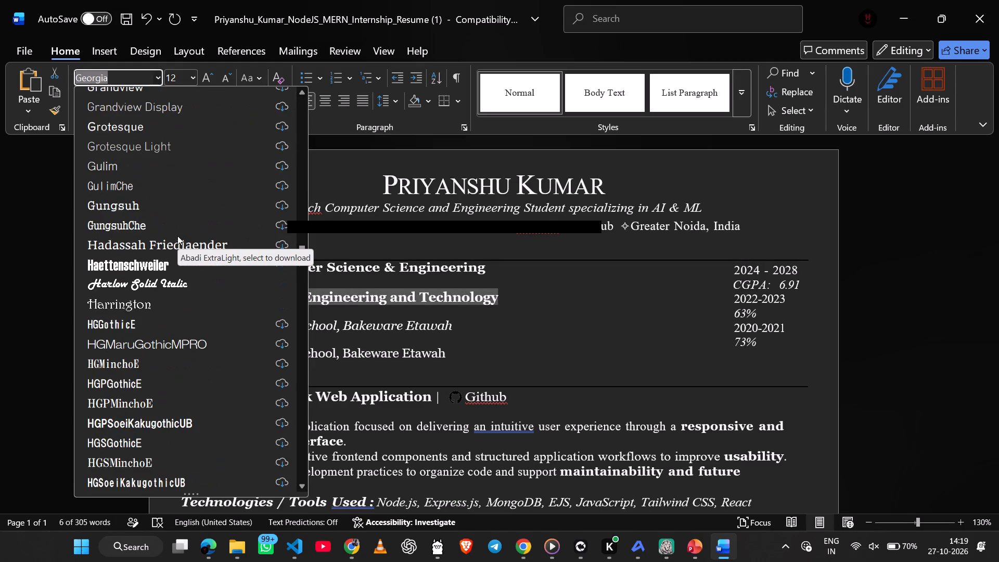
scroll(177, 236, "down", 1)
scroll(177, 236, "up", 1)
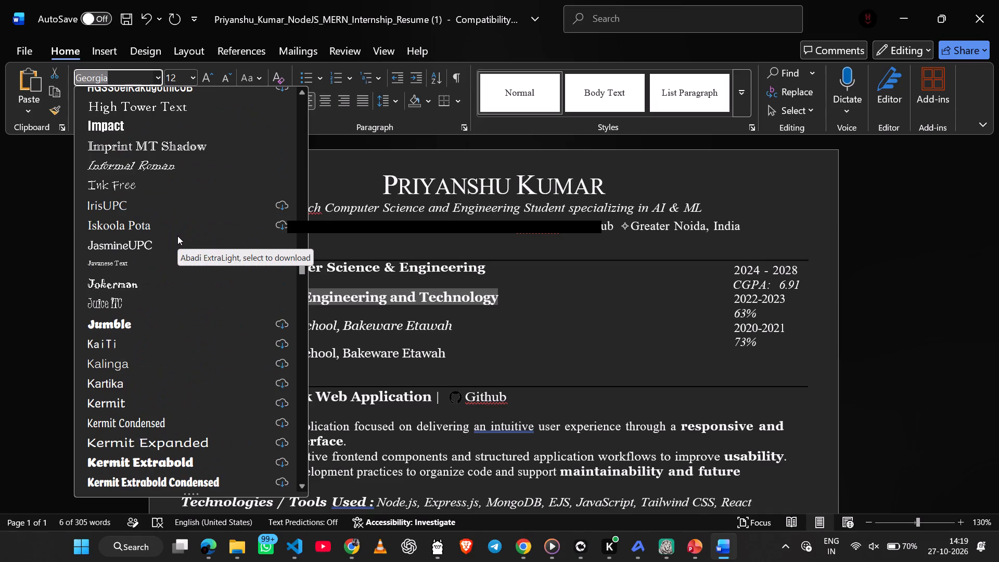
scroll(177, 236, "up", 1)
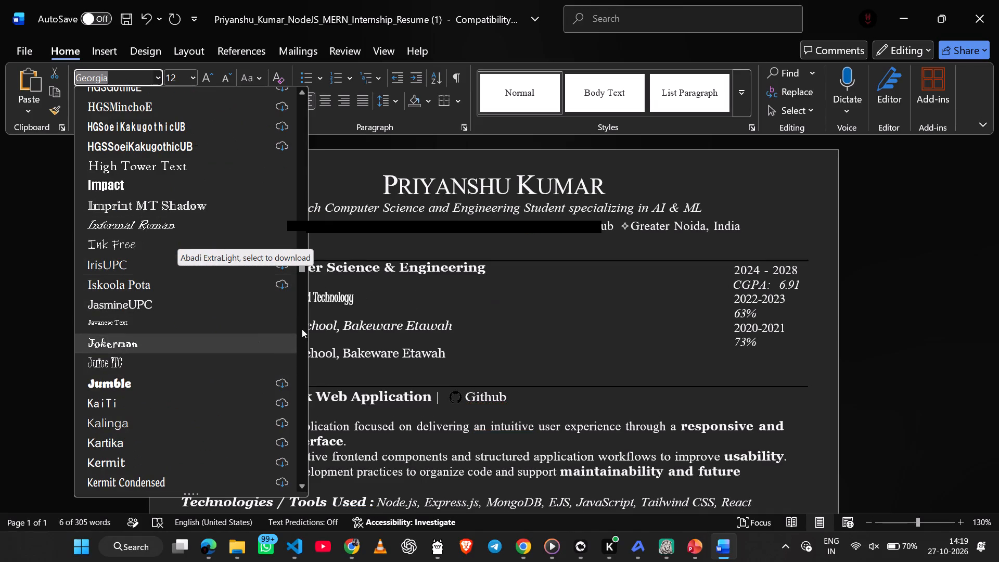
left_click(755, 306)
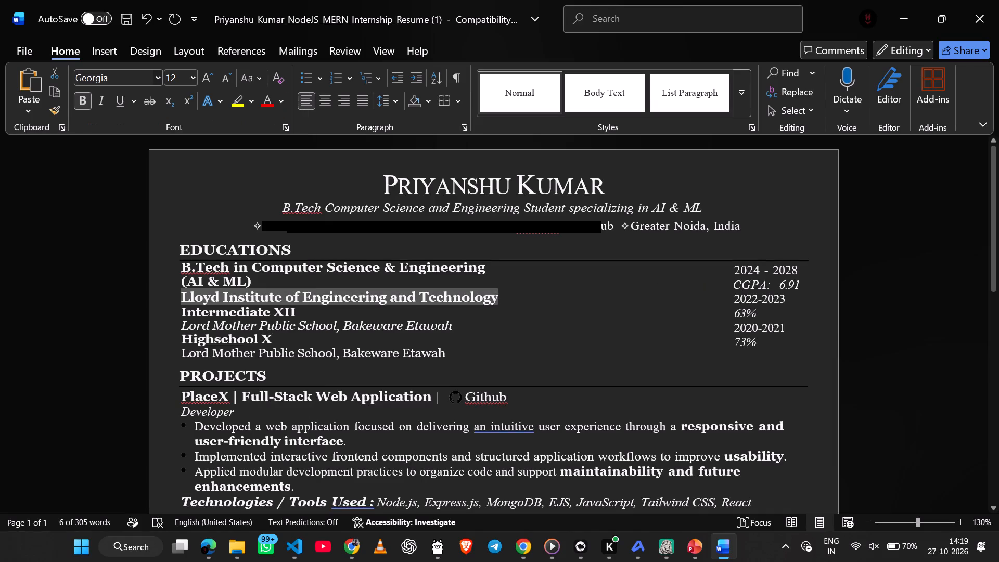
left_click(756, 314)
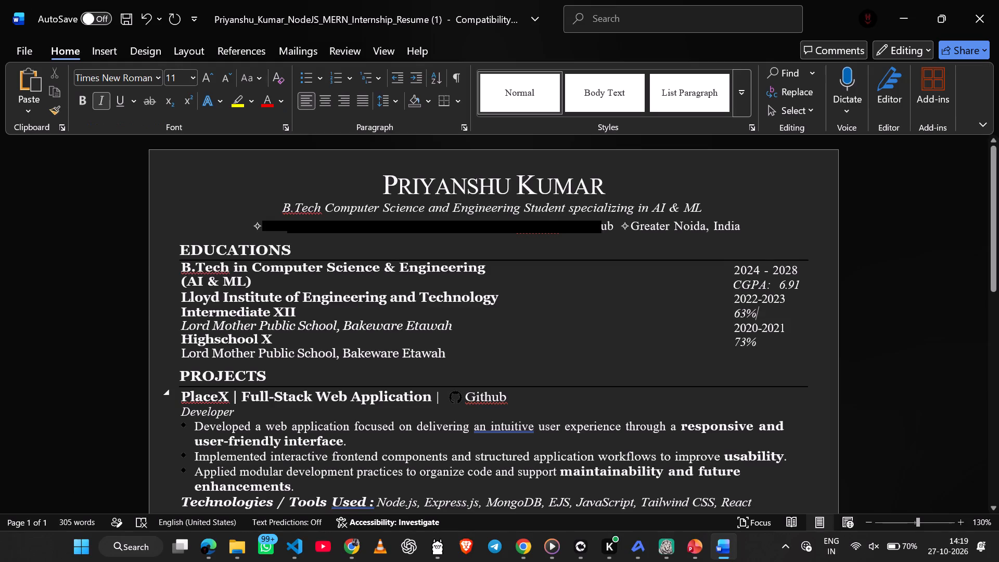
Remove the bold formatting from the Lloyd Institute of Engineering and Technology line.
left_click(464, 300)
left_click_drag(517, 298, 390, 288)
left_click(337, 301)
left_click(246, 304)
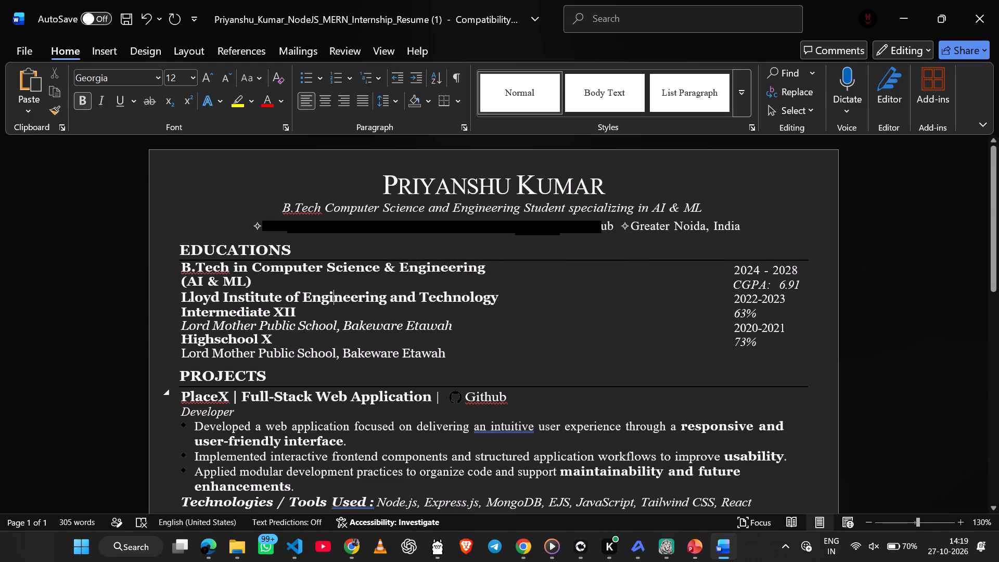
left_click_drag(180, 300, 276, 296)
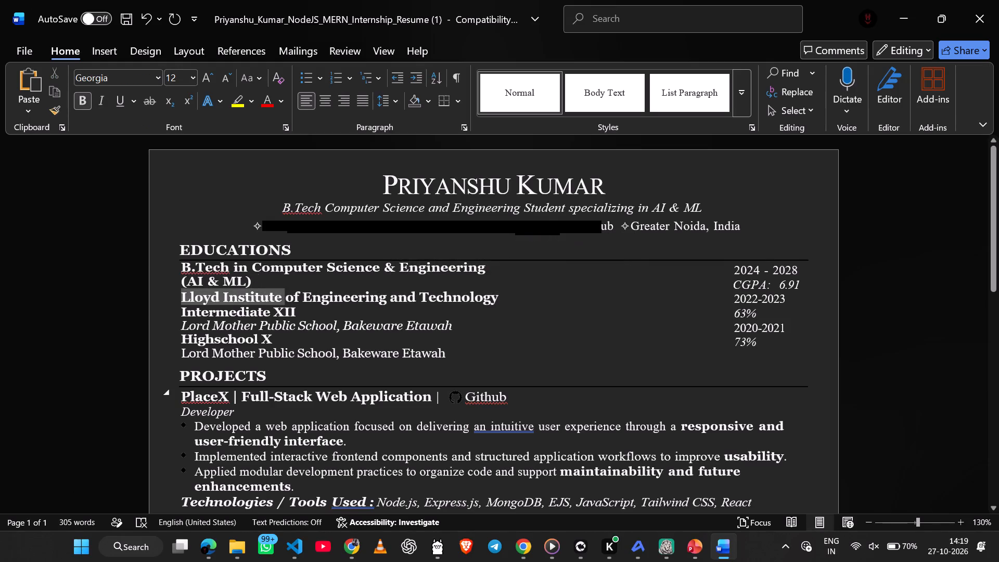
left_click_drag(276, 296, 498, 295)
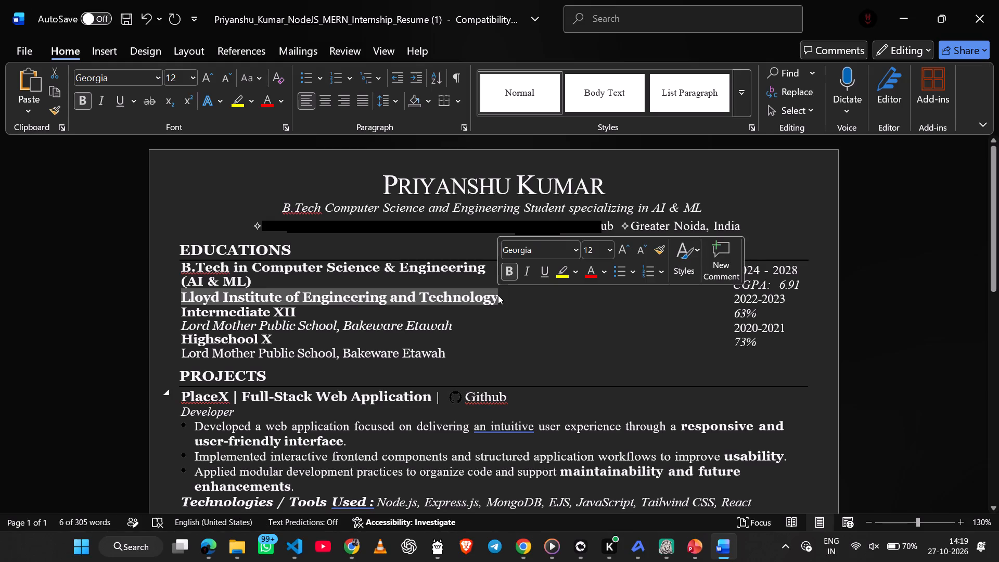
left_click(514, 273)
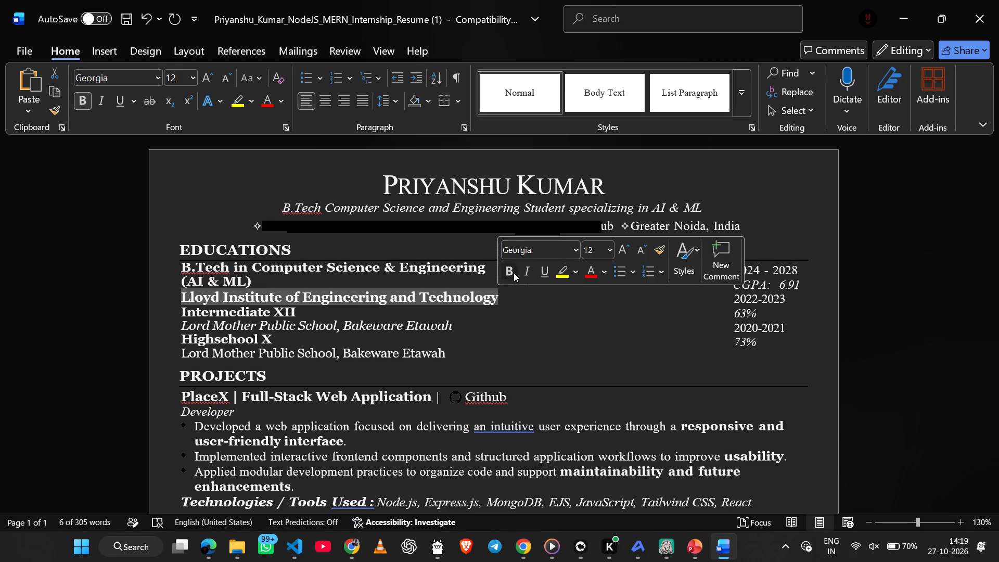
left_click(464, 303)
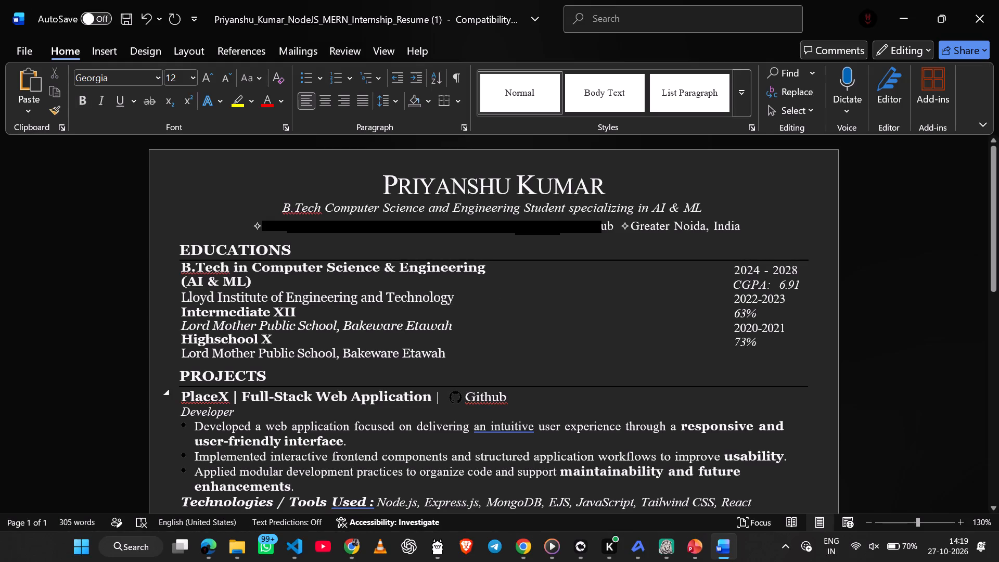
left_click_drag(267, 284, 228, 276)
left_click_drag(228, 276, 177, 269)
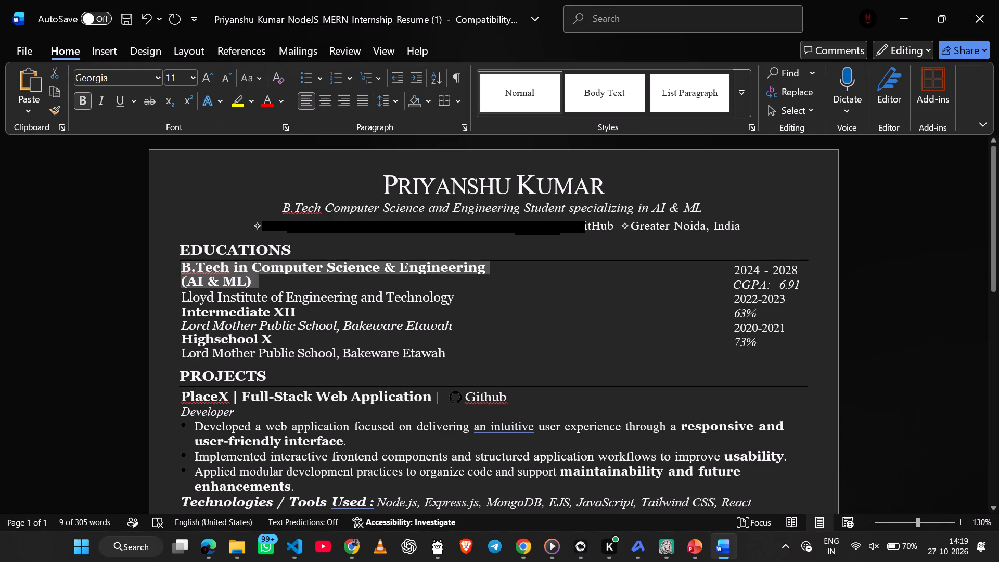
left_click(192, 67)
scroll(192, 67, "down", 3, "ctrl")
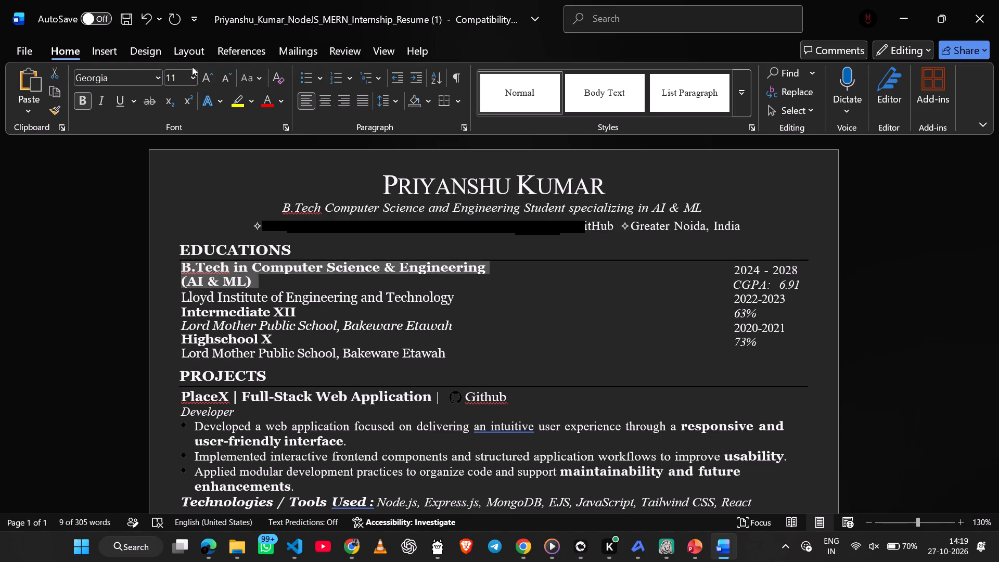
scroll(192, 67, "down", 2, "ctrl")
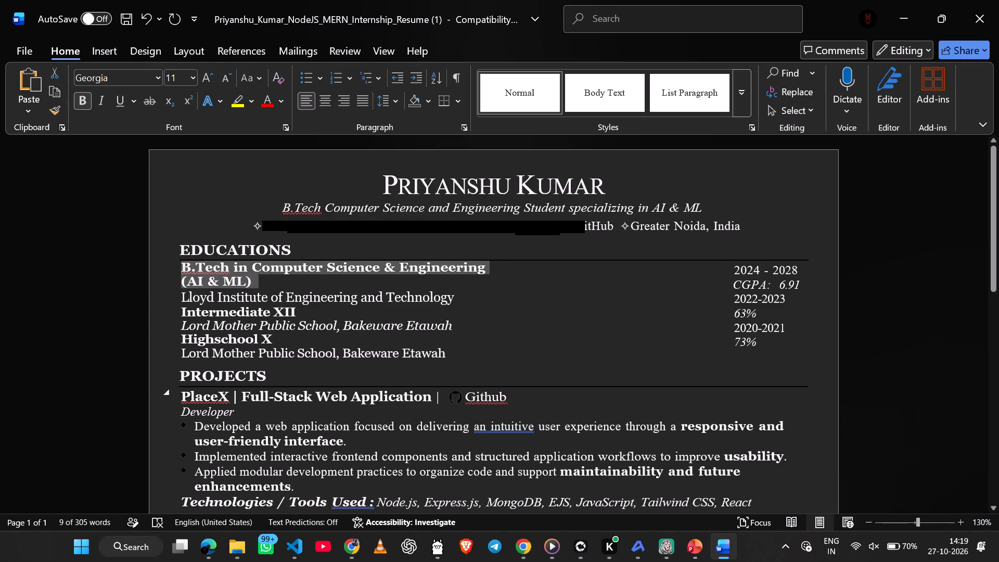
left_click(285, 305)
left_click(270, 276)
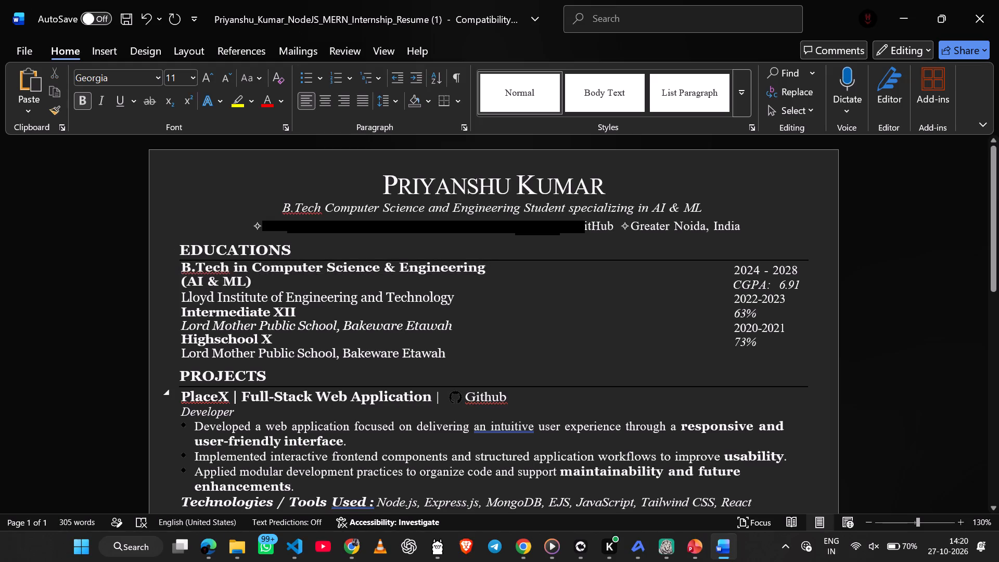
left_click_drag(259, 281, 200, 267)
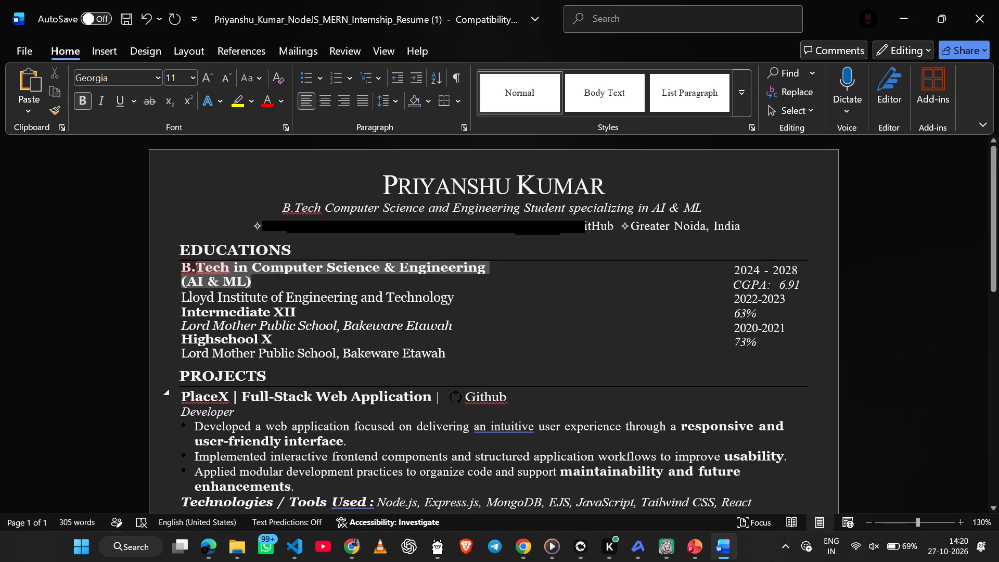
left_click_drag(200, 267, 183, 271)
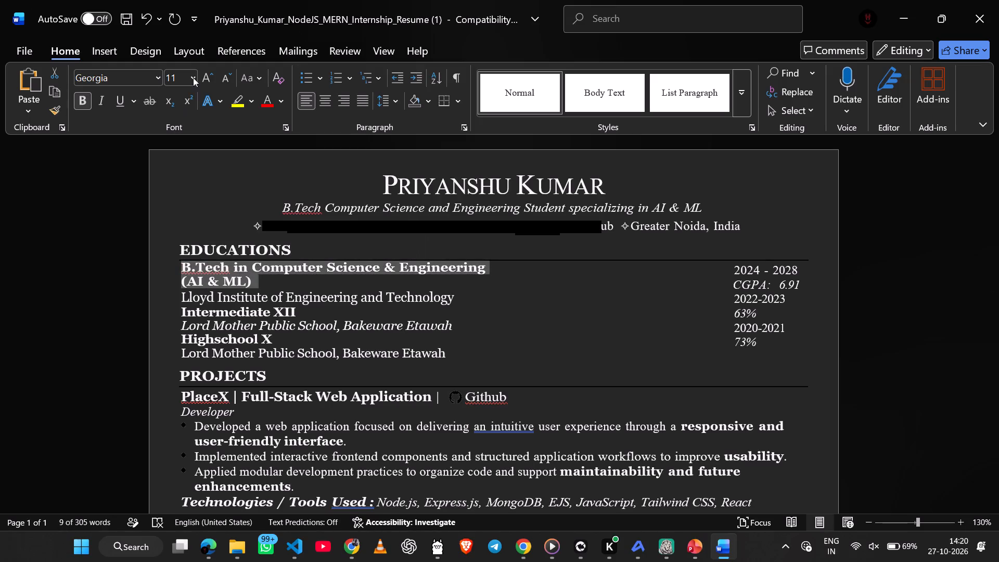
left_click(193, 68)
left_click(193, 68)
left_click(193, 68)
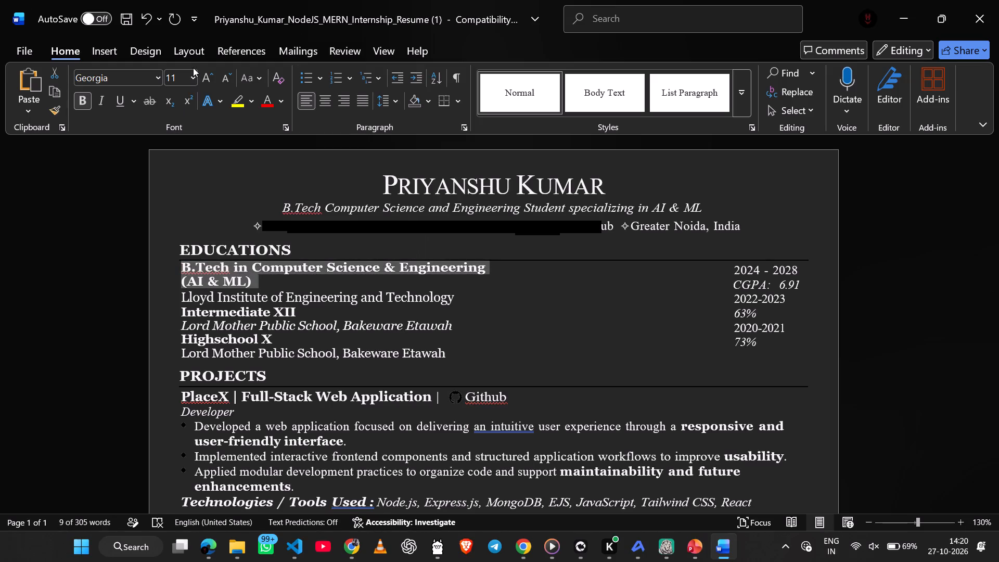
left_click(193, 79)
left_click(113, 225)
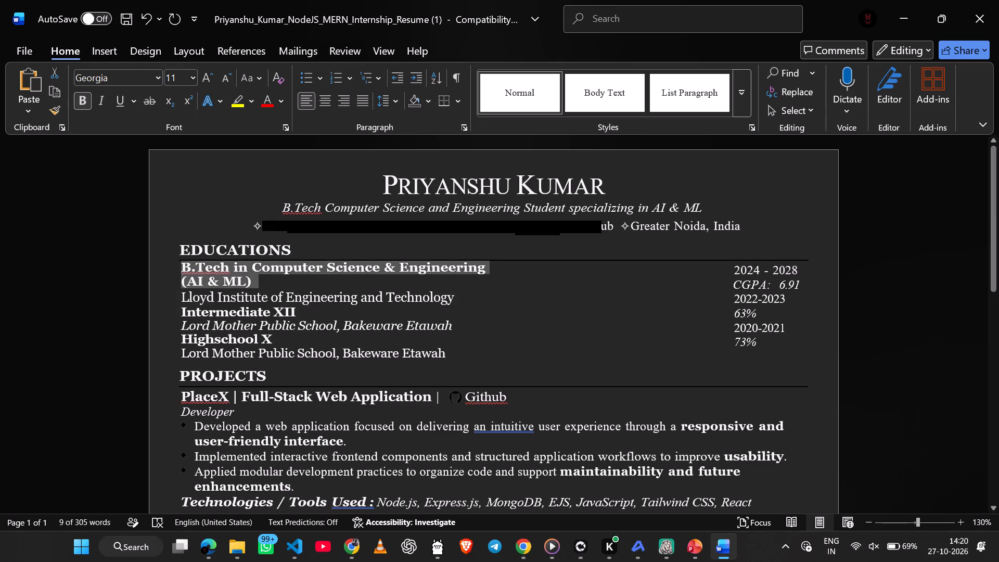
Look over the whole resume, from the header and education section through the projects to the skills list.
scroll(536, 262, "down", 3)
scroll(536, 262, "up", 13)
scroll(536, 262, "down", 6)
scroll(536, 262, "up", 2)
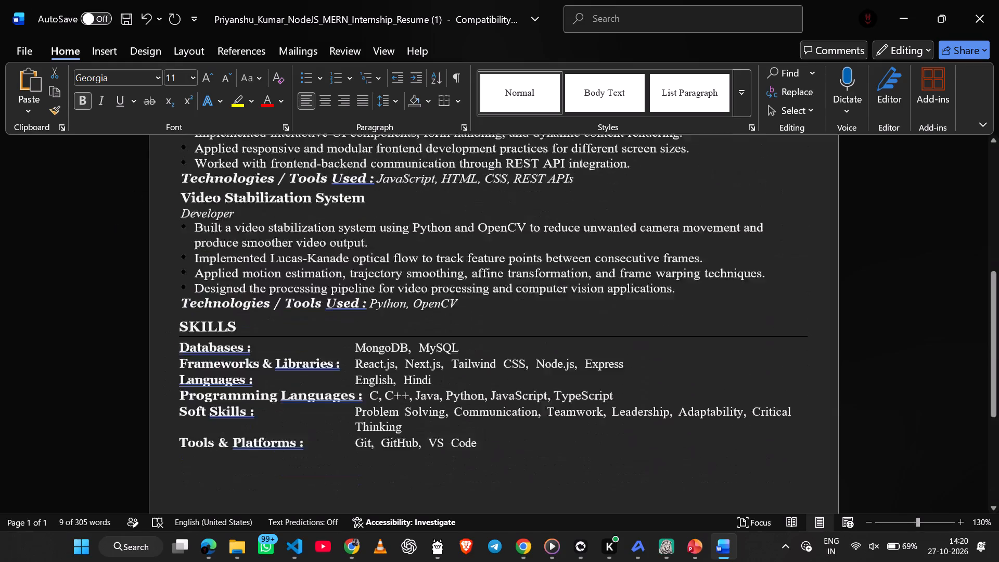
scroll(536, 262, "up", 11)
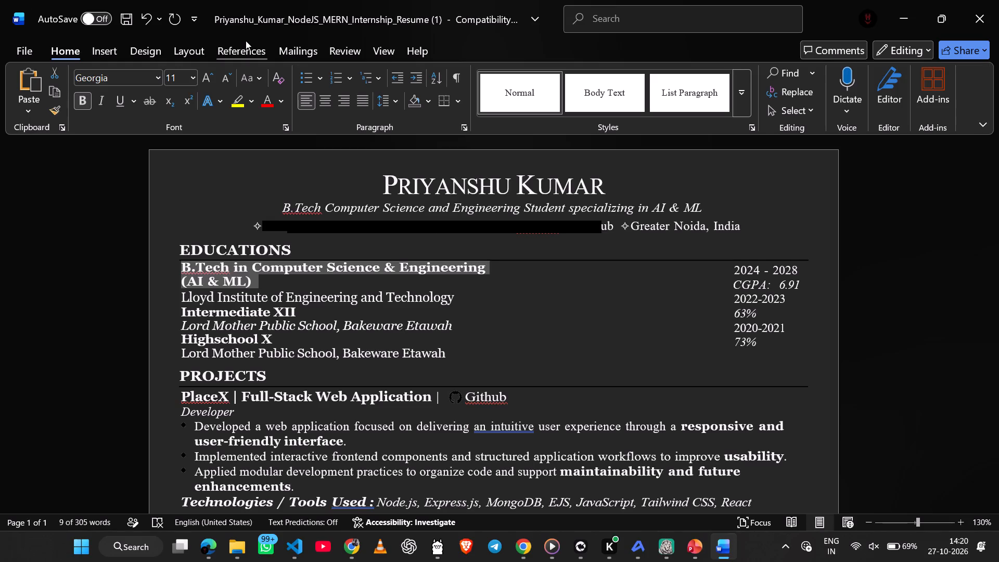
scroll(588, 346, "down", 1)
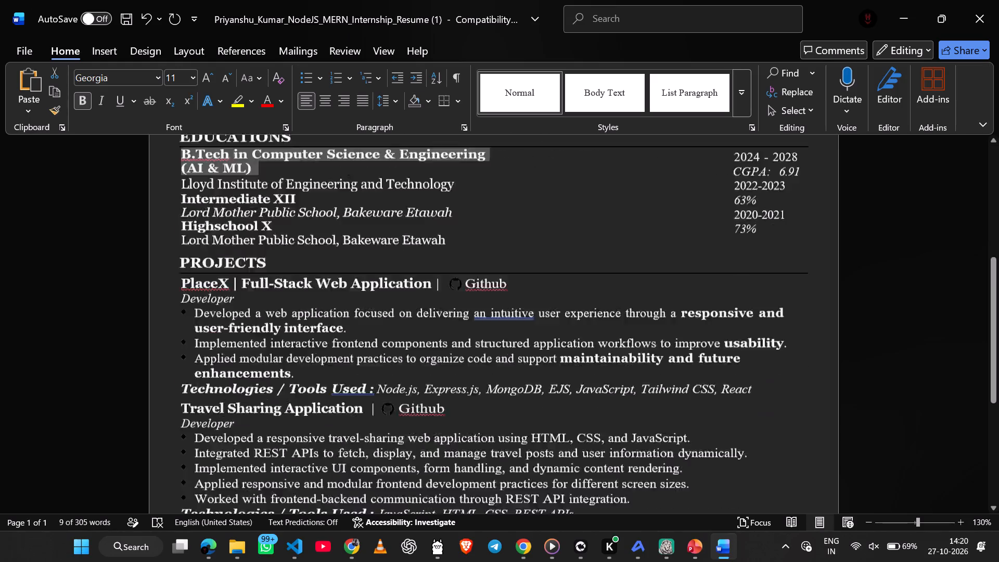
scroll(588, 346, "down", 1)
scroll(828, 338, "up", 8)
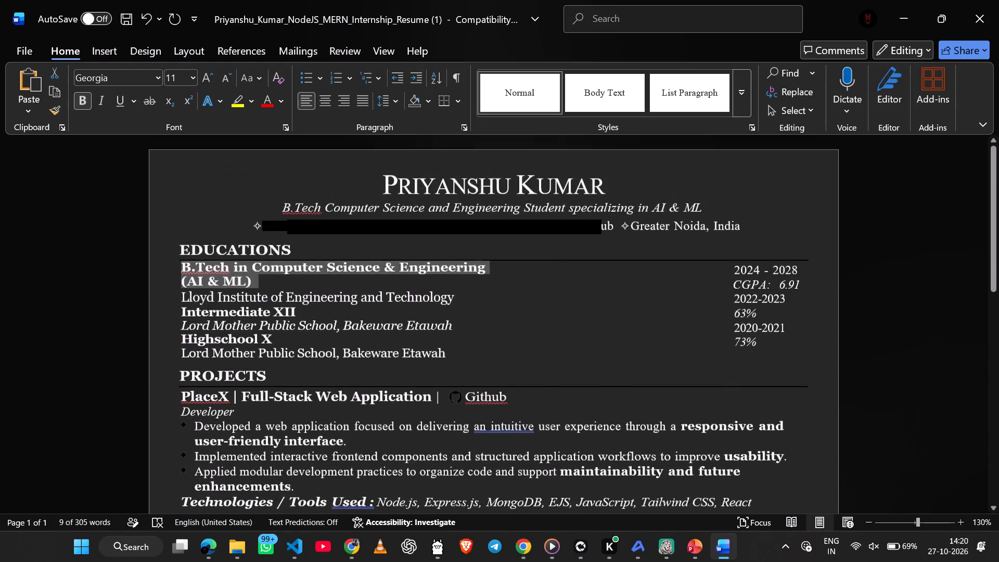
scroll(828, 338, "down", 2)
scroll(828, 338, "up", 20)
scroll(828, 338, "down", 1)
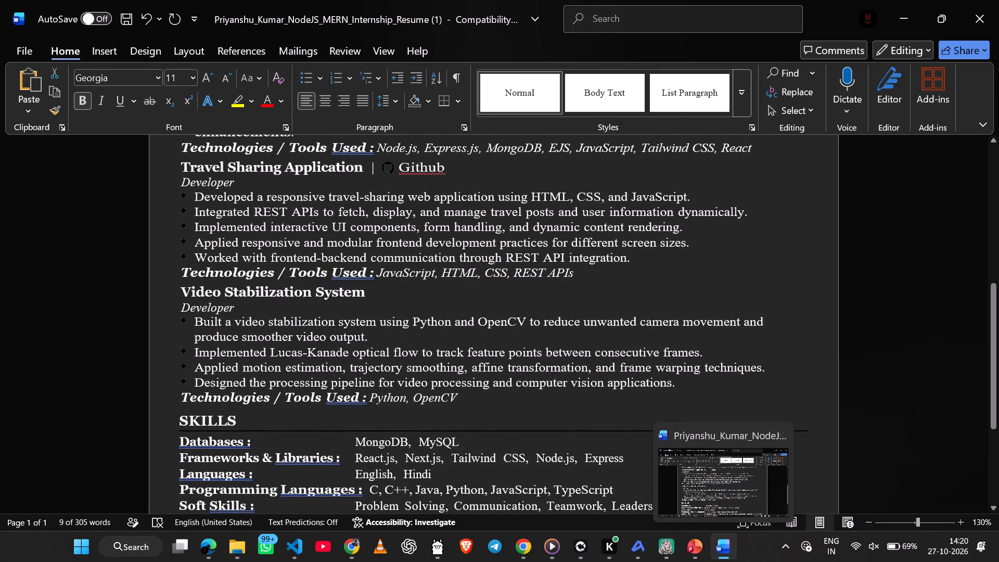
scroll(700, 325, "up", 20)
scroll(700, 325, "up", 8)
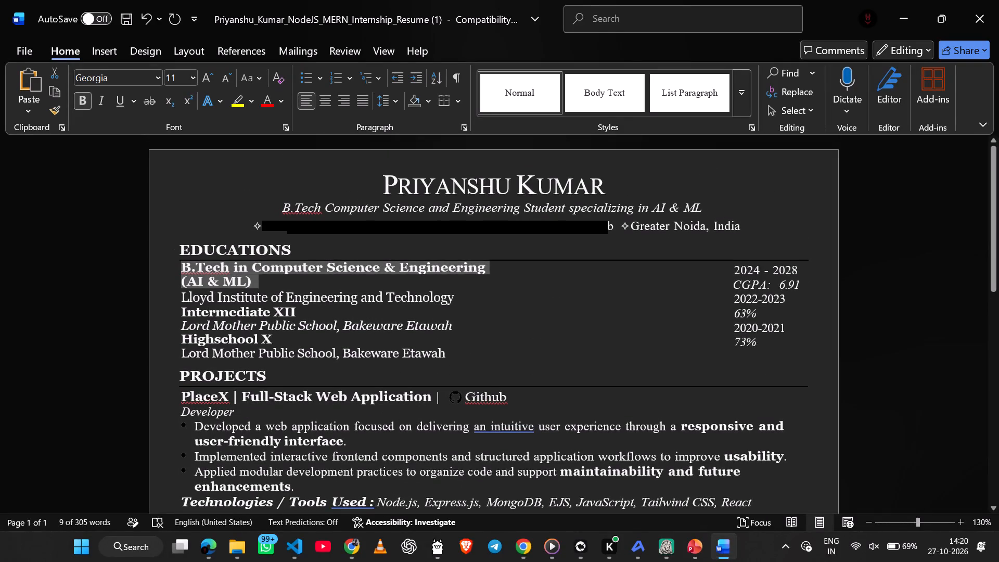
scroll(145, 58, "left", 1)
scroll(251, 44, "right", 1)
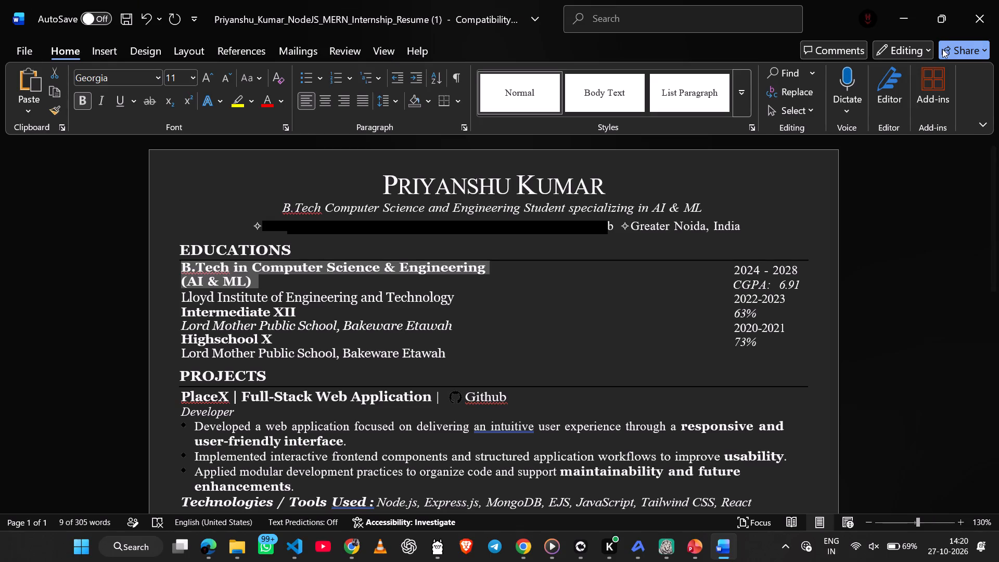
scroll(891, 67, "up", 1)
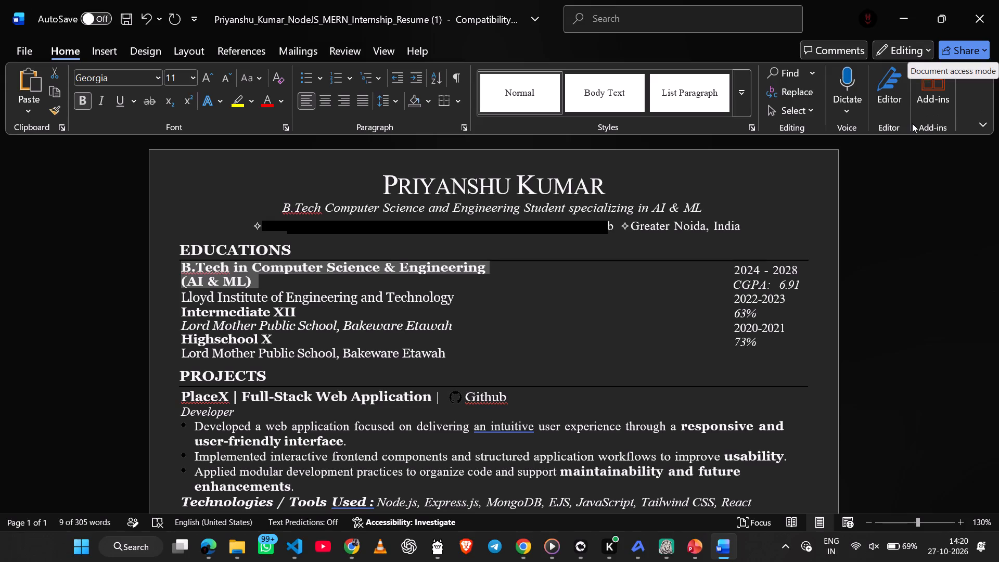
scroll(912, 123, "up", 1)
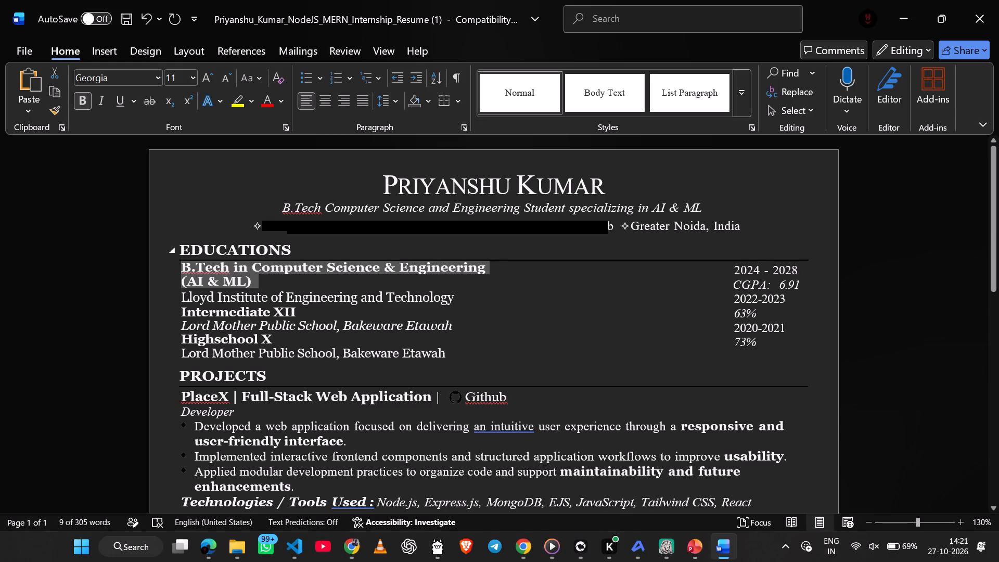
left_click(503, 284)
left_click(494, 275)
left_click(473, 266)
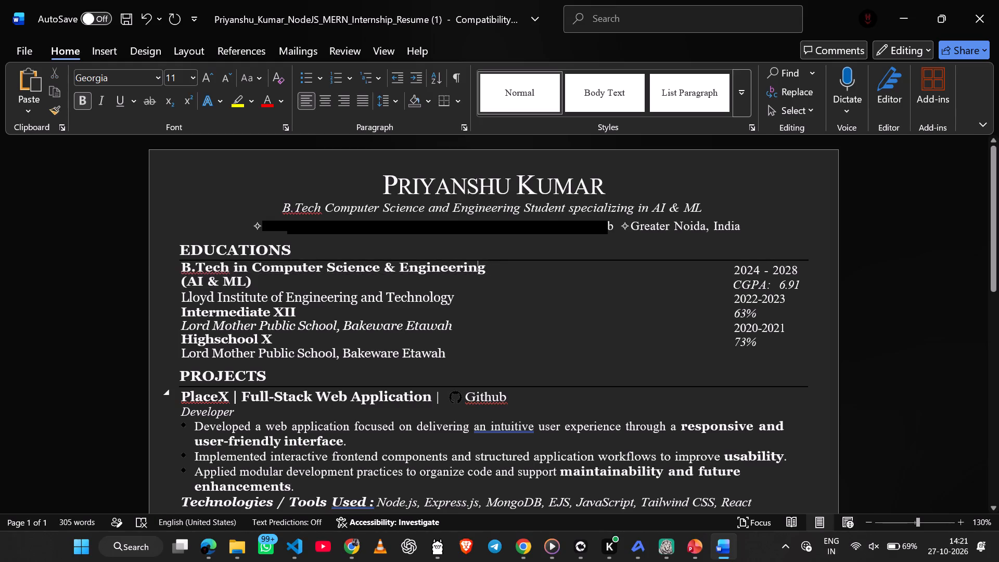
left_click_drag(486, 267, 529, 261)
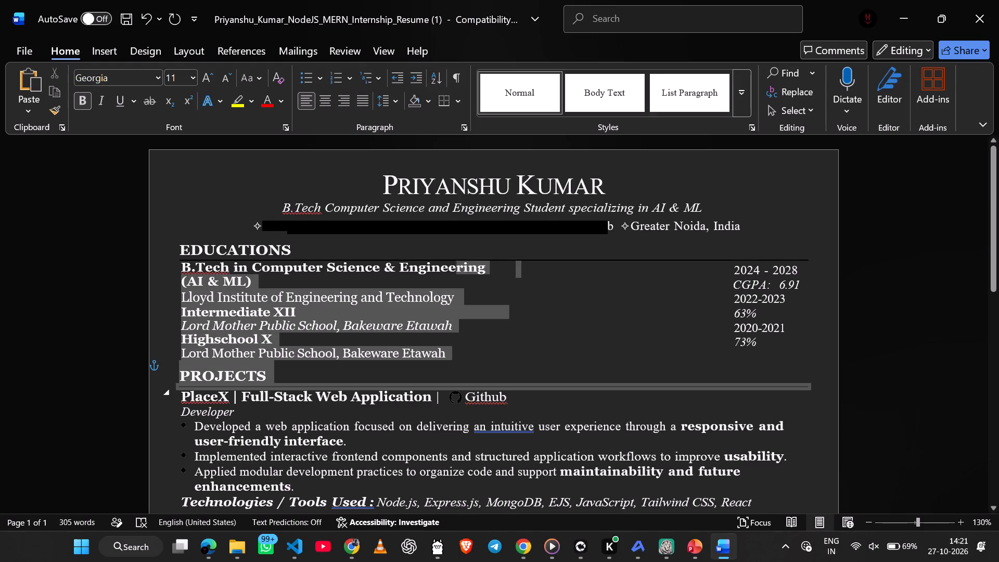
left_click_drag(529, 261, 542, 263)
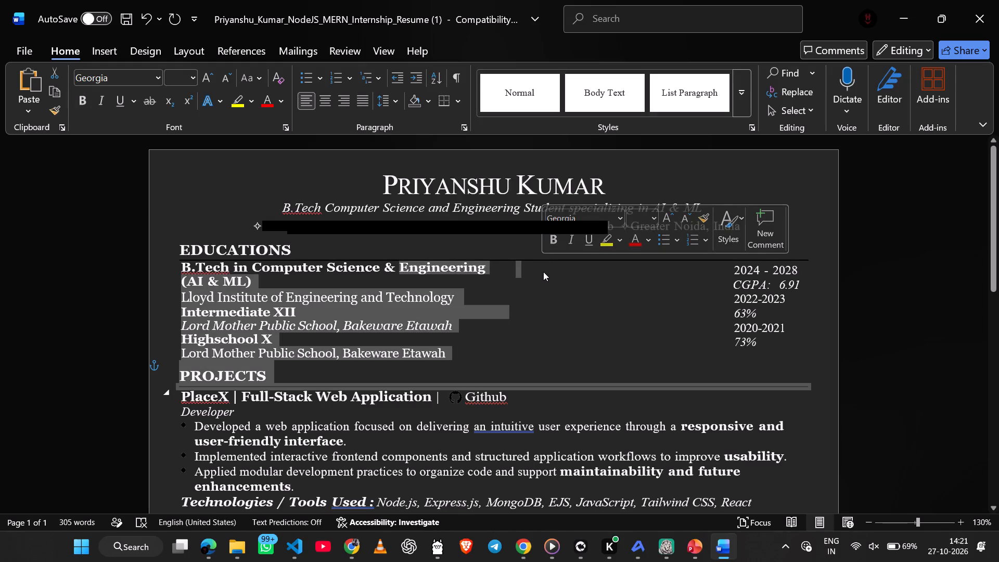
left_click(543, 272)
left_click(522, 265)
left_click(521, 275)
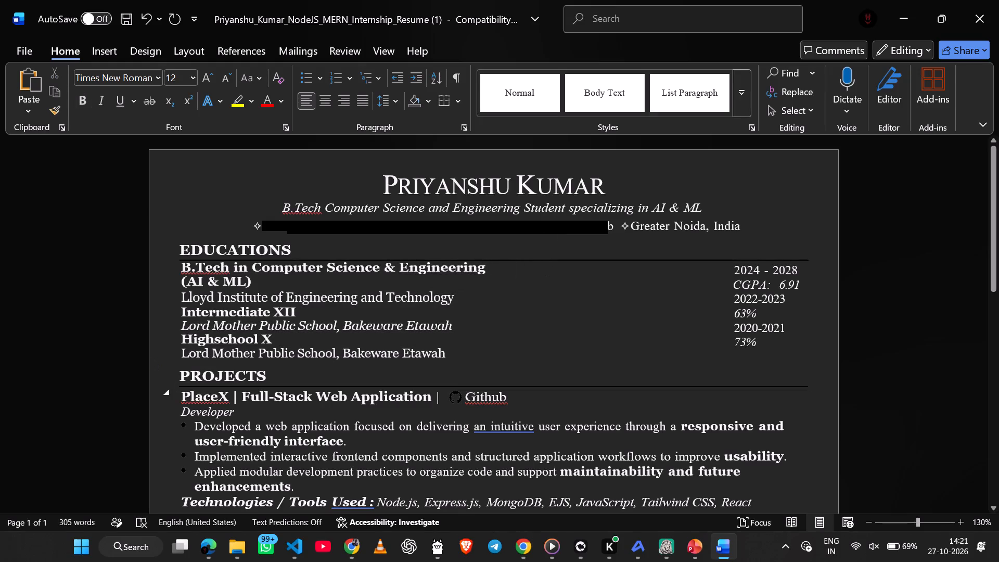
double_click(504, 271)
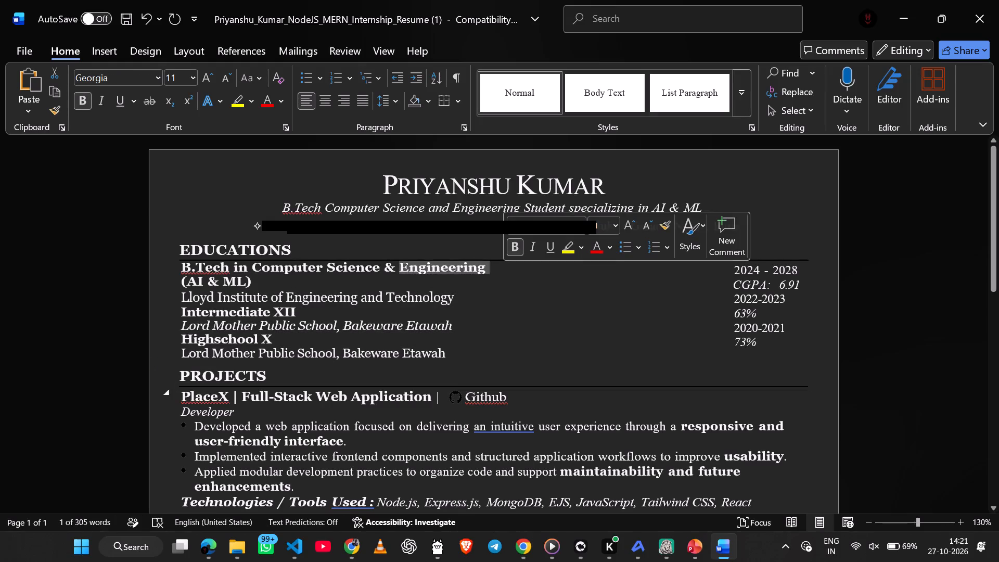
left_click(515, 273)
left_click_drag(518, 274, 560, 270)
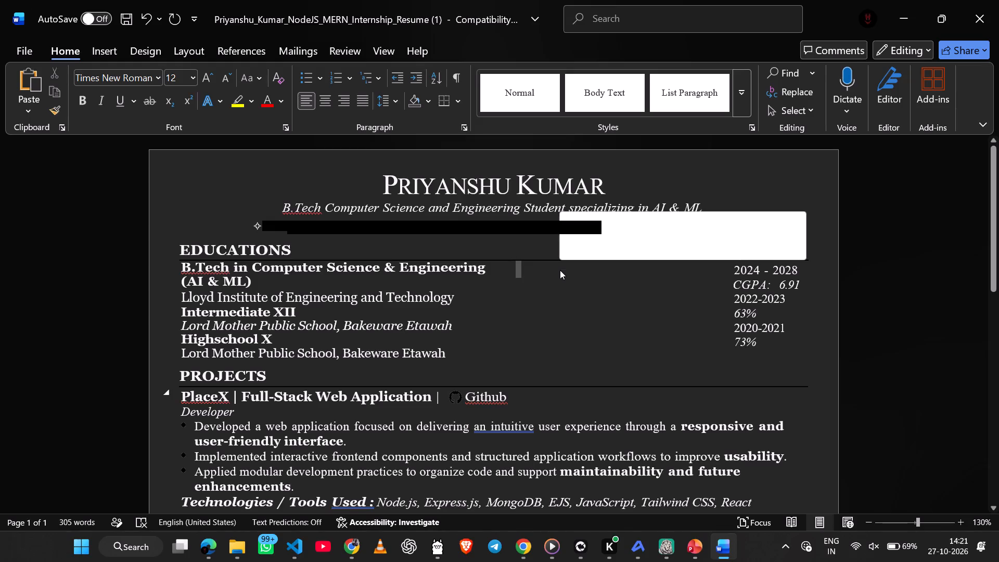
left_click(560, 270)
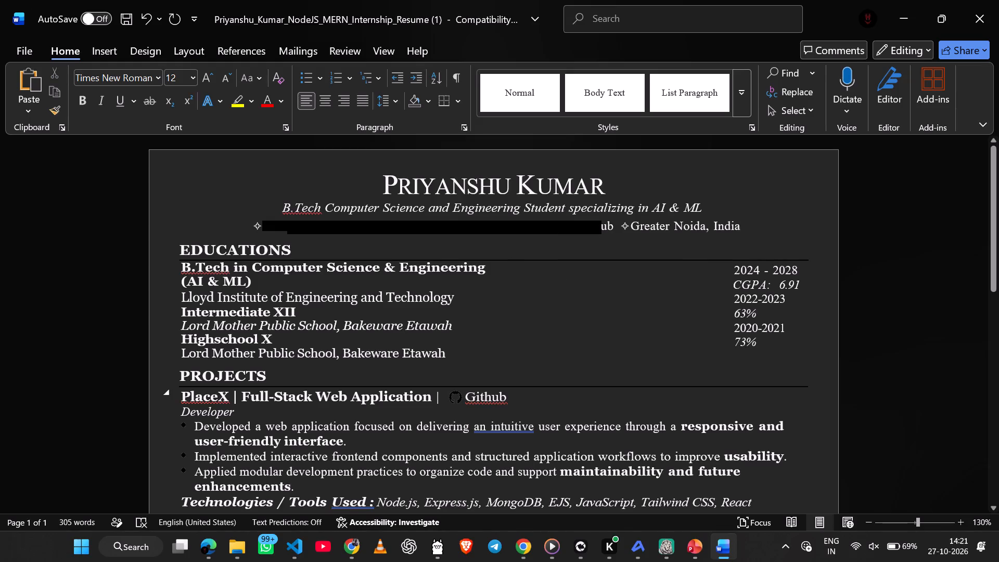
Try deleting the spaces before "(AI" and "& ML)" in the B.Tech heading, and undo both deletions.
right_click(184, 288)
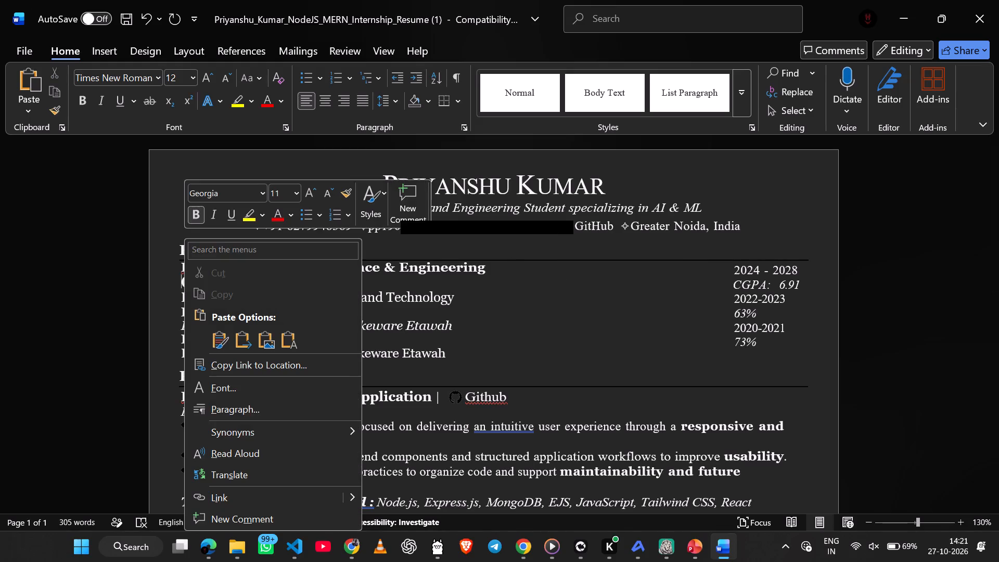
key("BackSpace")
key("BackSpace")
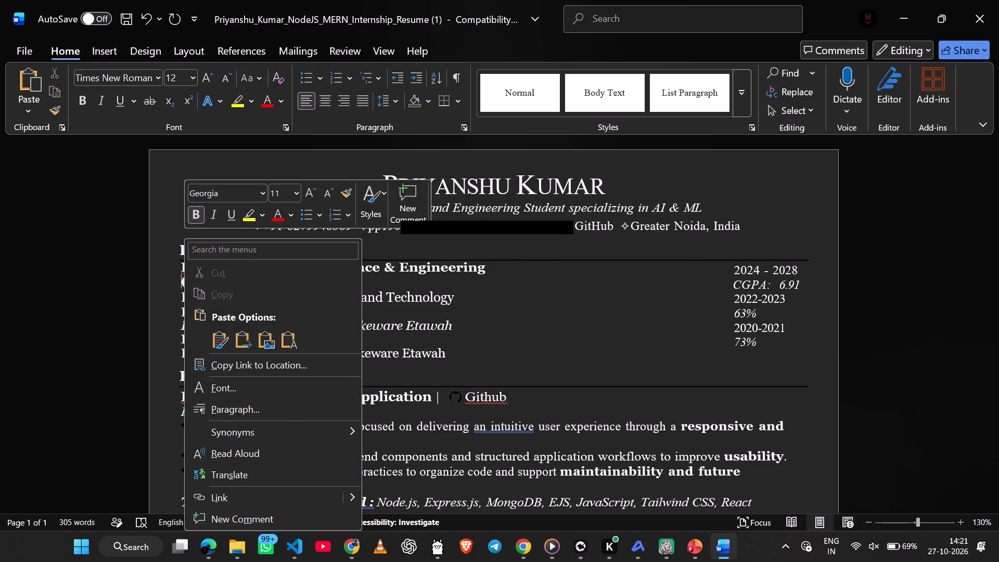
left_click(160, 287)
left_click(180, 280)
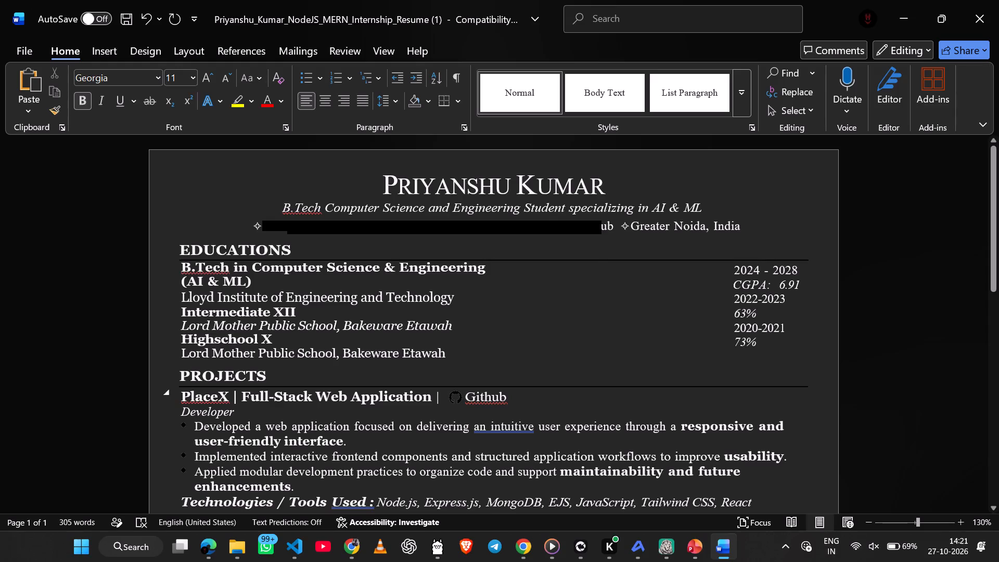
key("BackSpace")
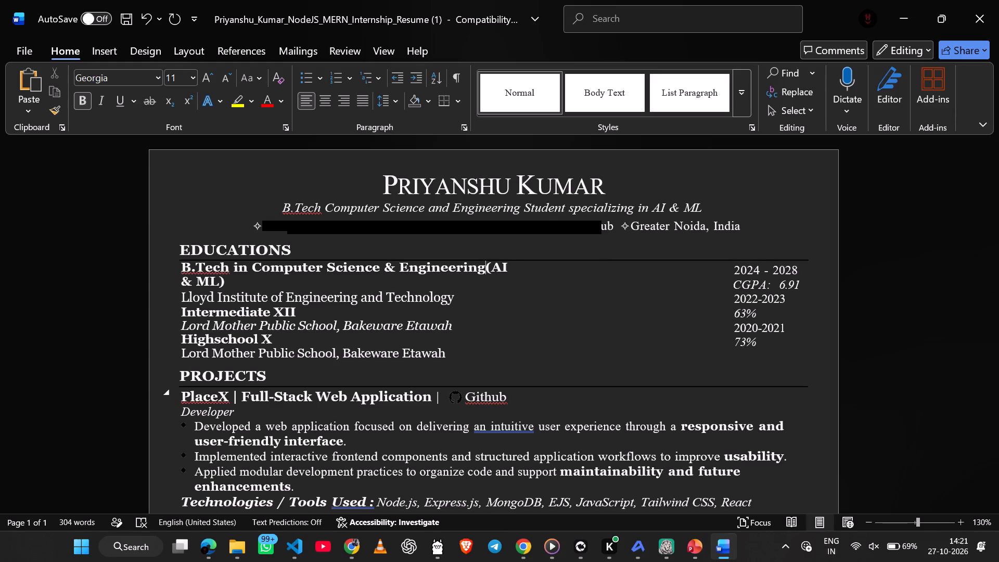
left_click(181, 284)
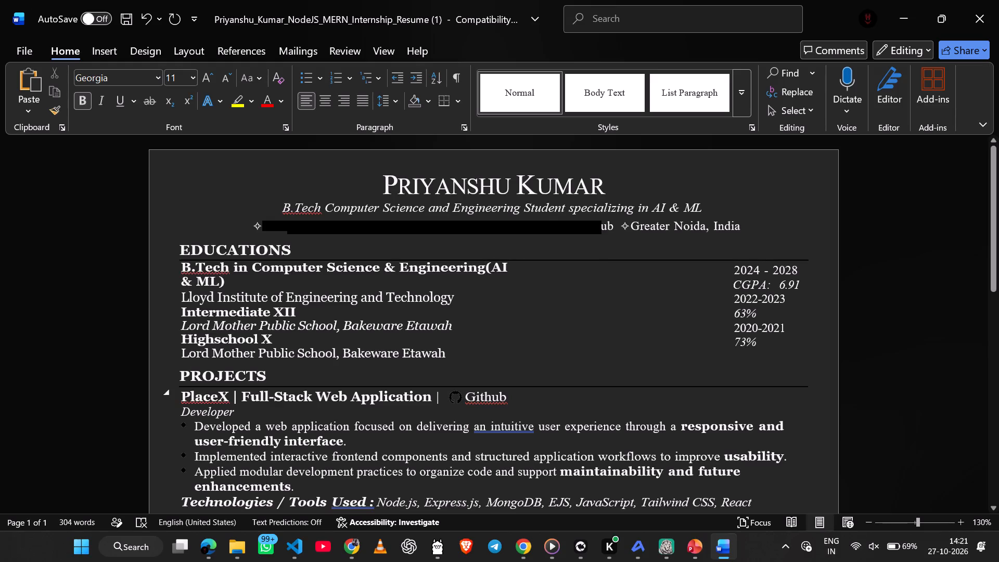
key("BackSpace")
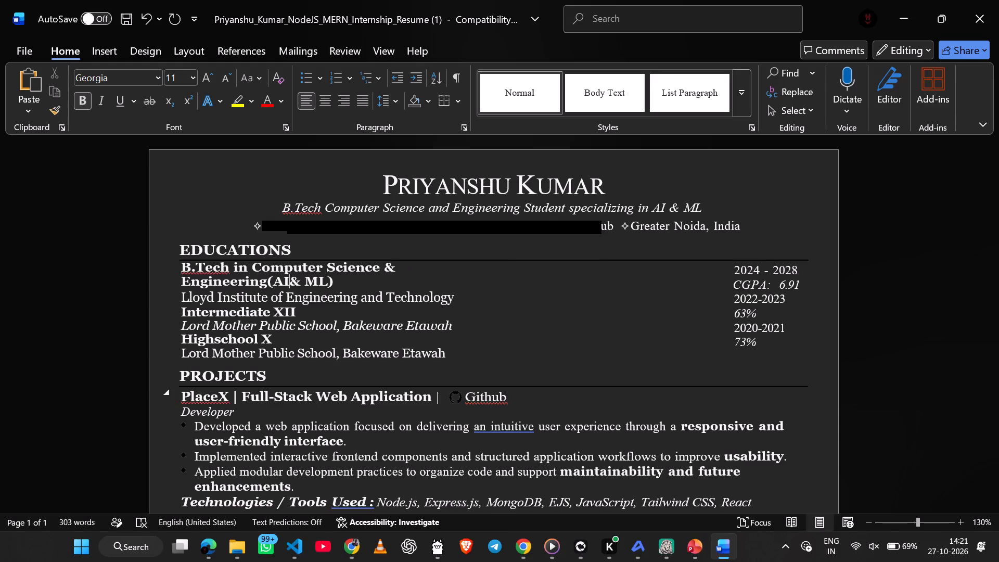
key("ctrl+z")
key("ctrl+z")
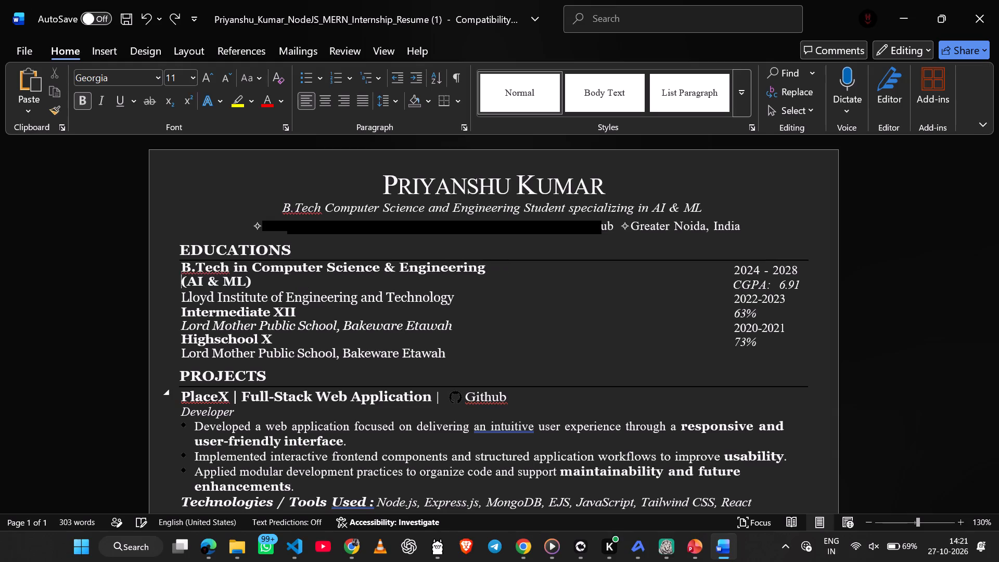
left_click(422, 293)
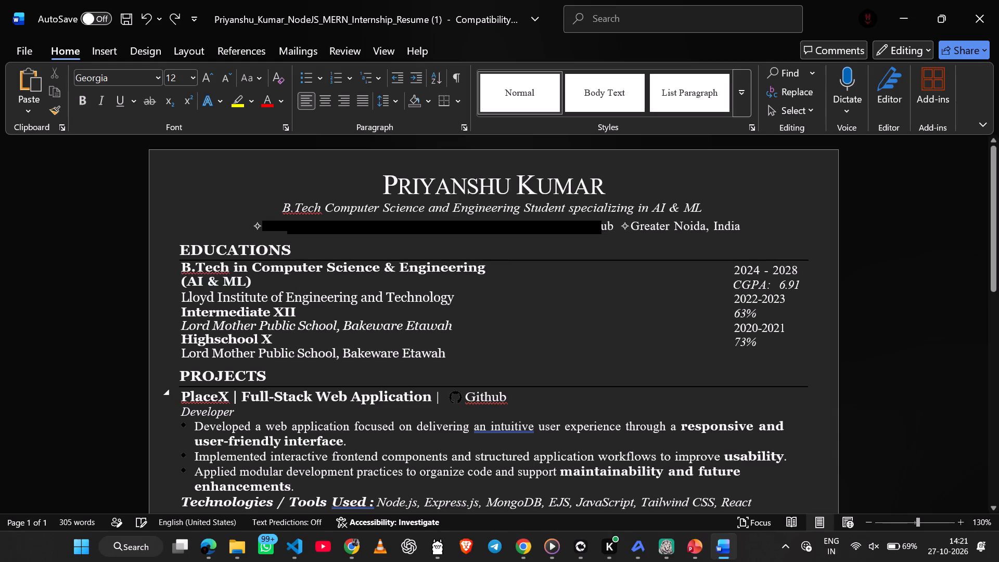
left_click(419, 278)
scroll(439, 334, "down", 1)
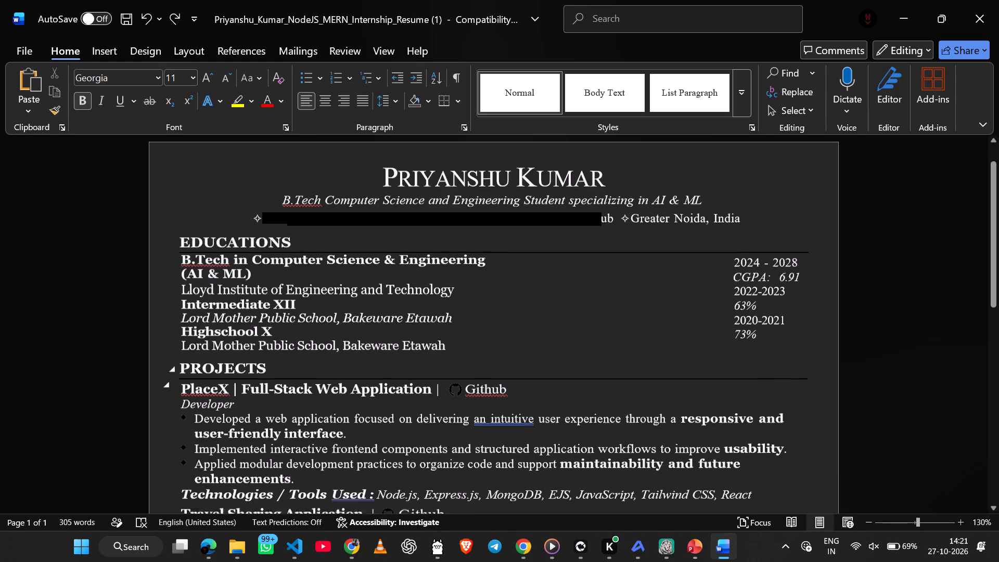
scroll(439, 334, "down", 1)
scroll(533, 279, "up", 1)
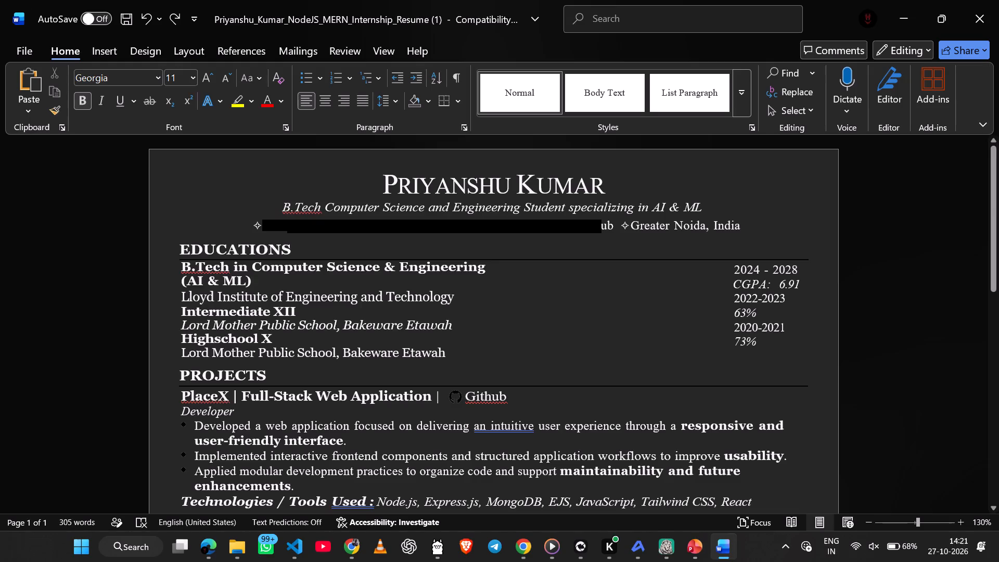
Look over the resume page in Word, from the header and education section down to the skills list.
scroll(690, 334, "down", 1)
scroll(690, 334, "up", 2)
scroll(690, 334, "left", 1)
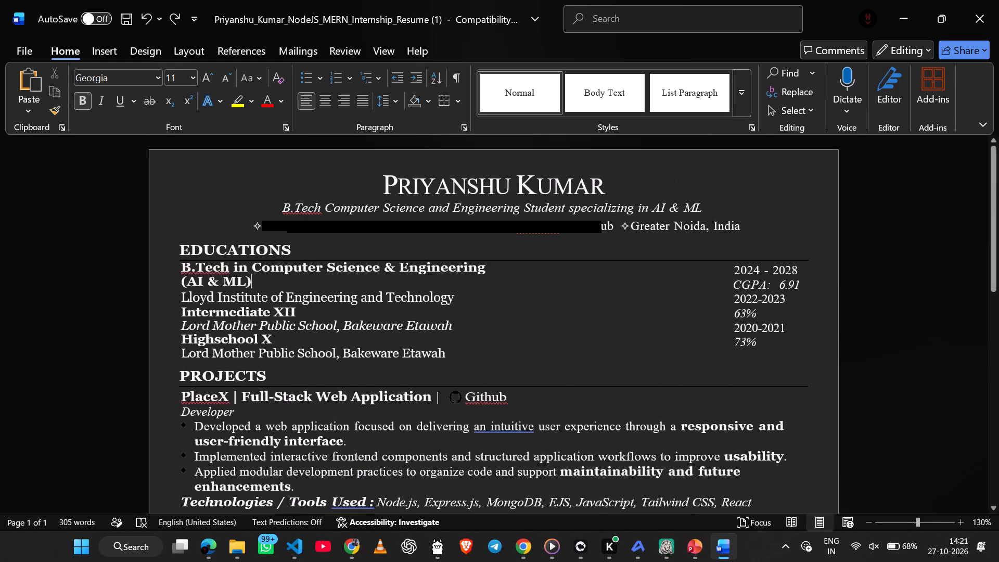
scroll(690, 334, "left", 1)
scroll(690, 334, "down", 7, "ctrl")
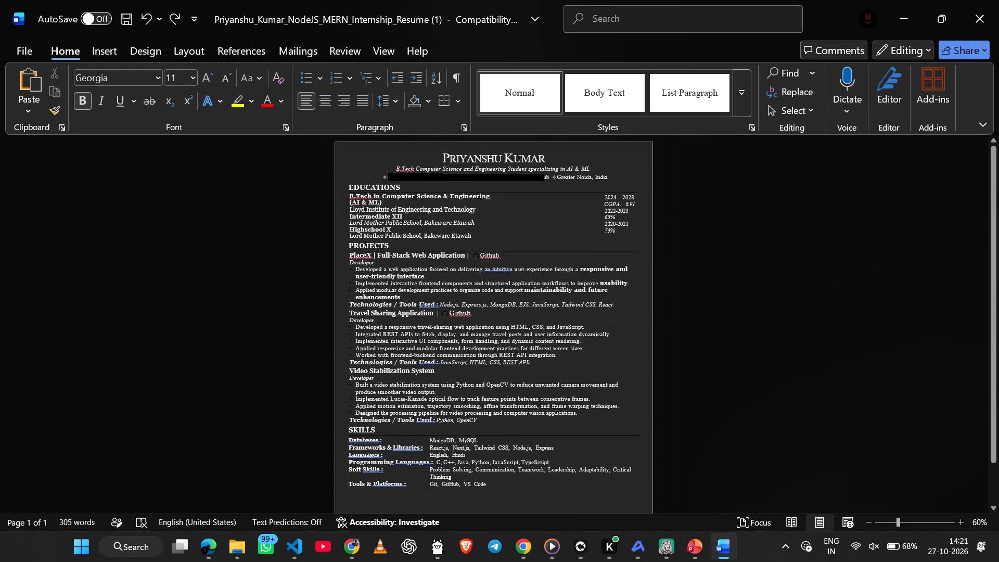
scroll(585, 285, "up", 1)
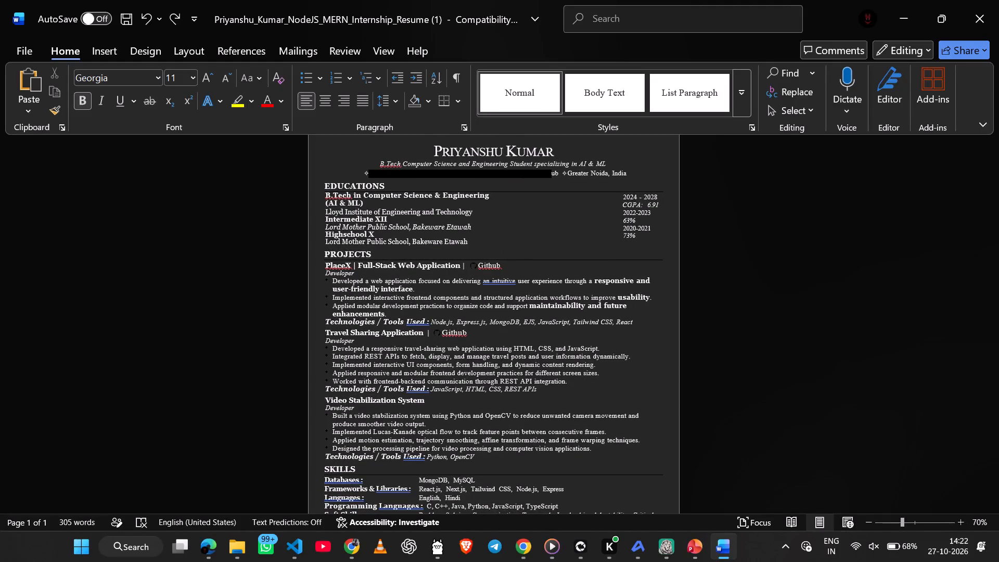
scroll(585, 285, "up", 1, "ctrl")
scroll(577, 298, "up", 1)
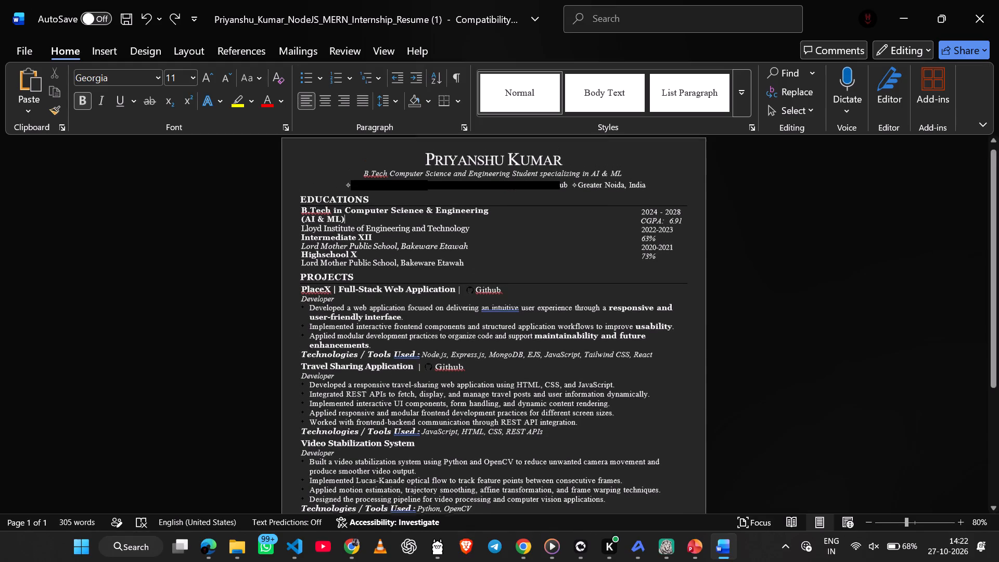
scroll(577, 298, "up", 1)
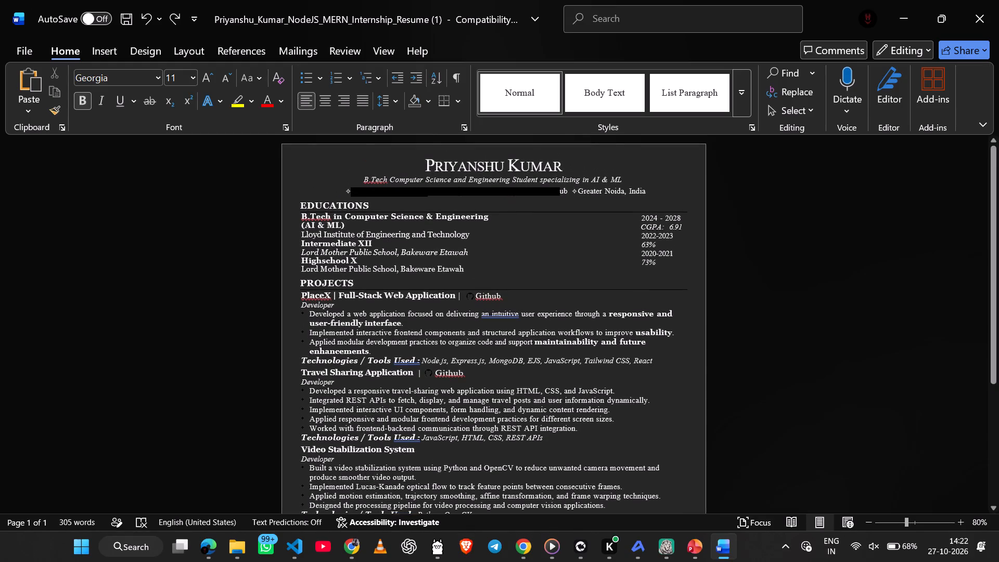
Switch to the Overleaf project in Chrome and view the compiled resume in the PDF-only layout.
left_click(357, 543)
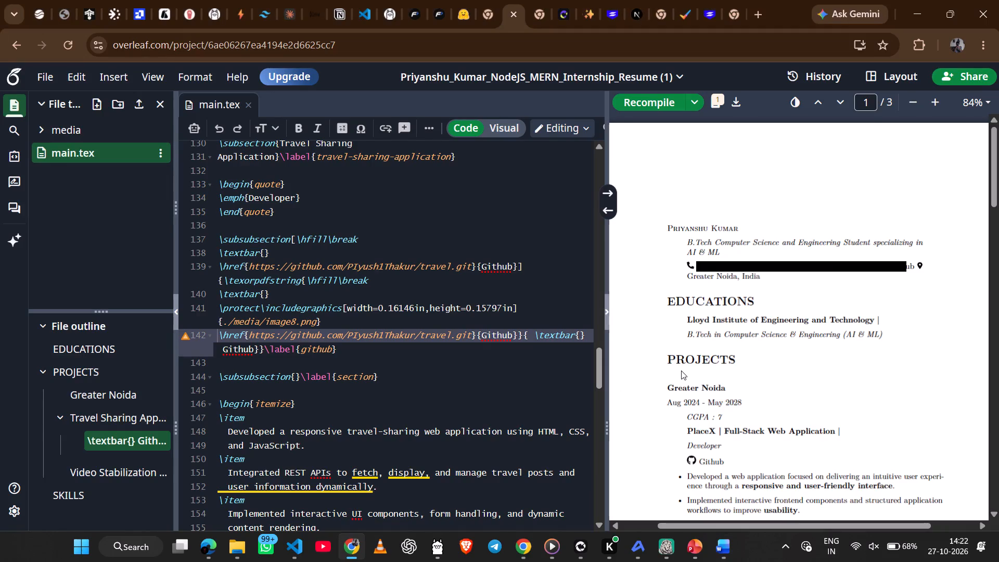
scroll(681, 371, "down", 1)
scroll(828, 299, "down", 5)
scroll(828, 299, "up", 2)
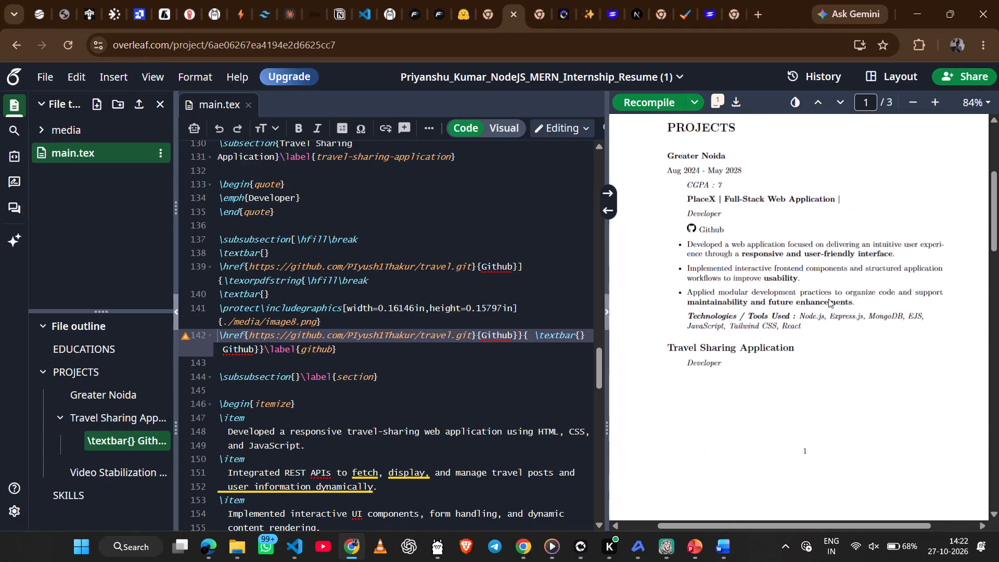
scroll(828, 299, "up", 3)
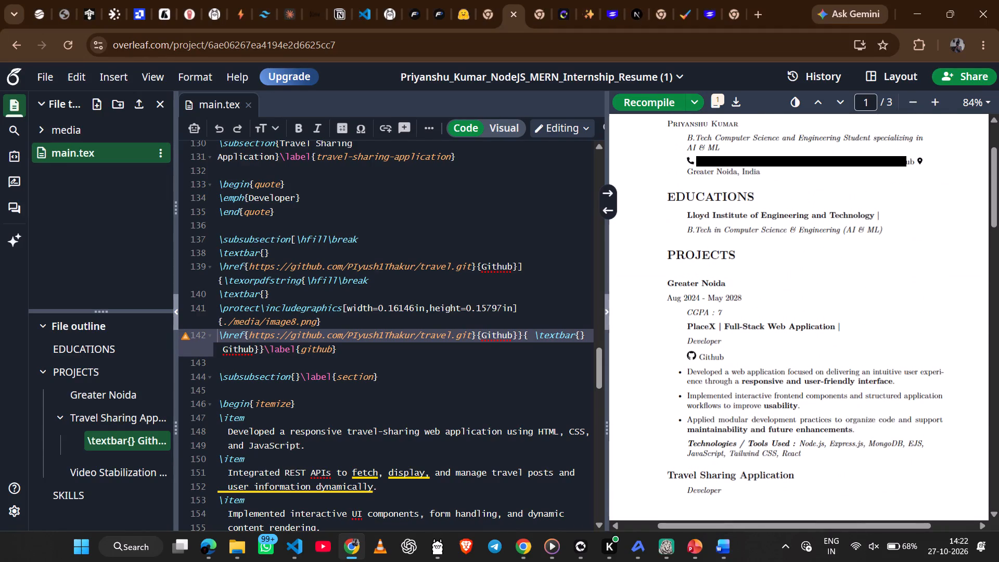
left_click(881, 81)
left_click(818, 177)
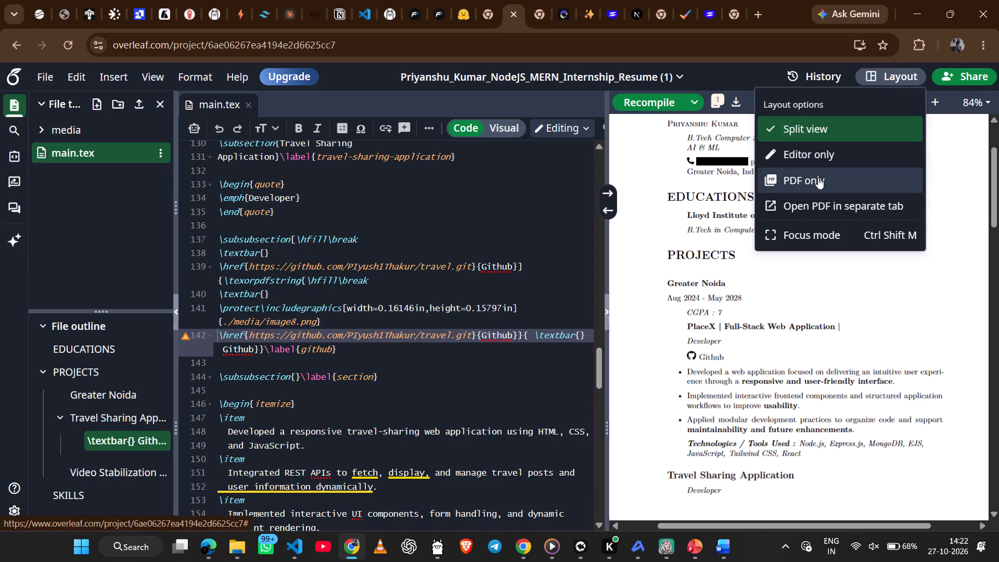
scroll(766, 276, "down", 3)
scroll(766, 276, "up", 7)
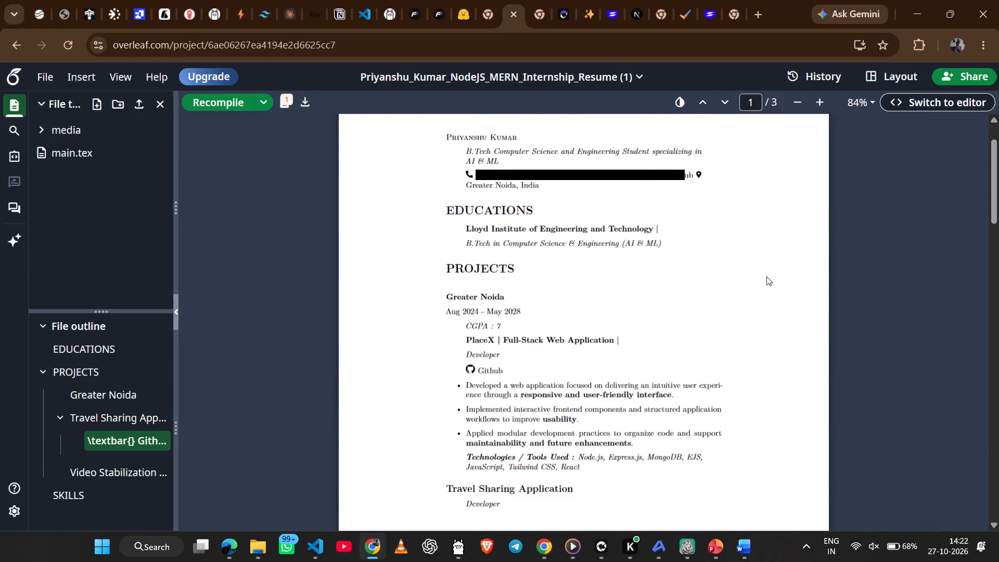
scroll(766, 276, "down", 7)
scroll(766, 276, "right", 9)
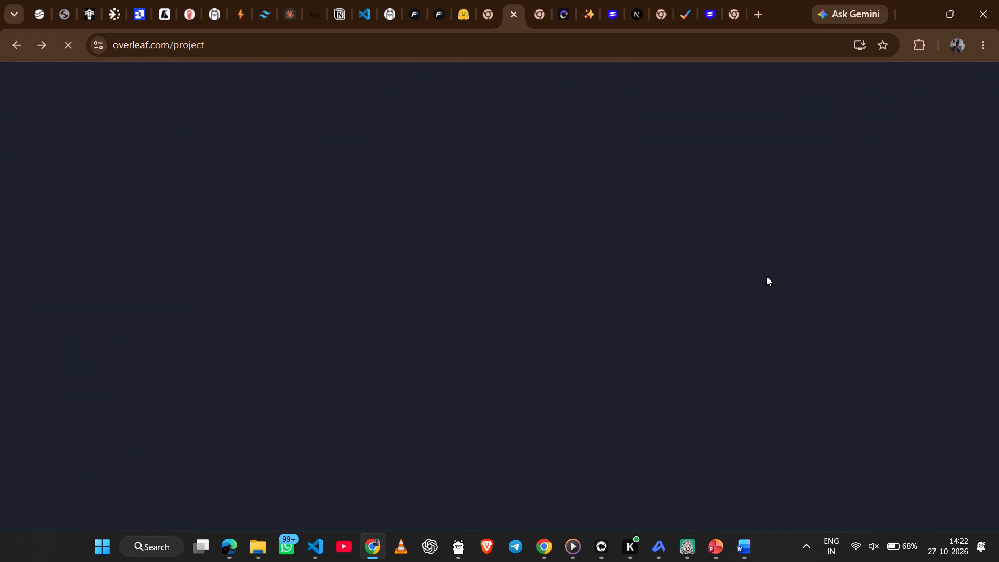
Reopen the internship resume project from the Overleaf project list.
scroll(766, 276, "up", 1)
left_click(439, 269)
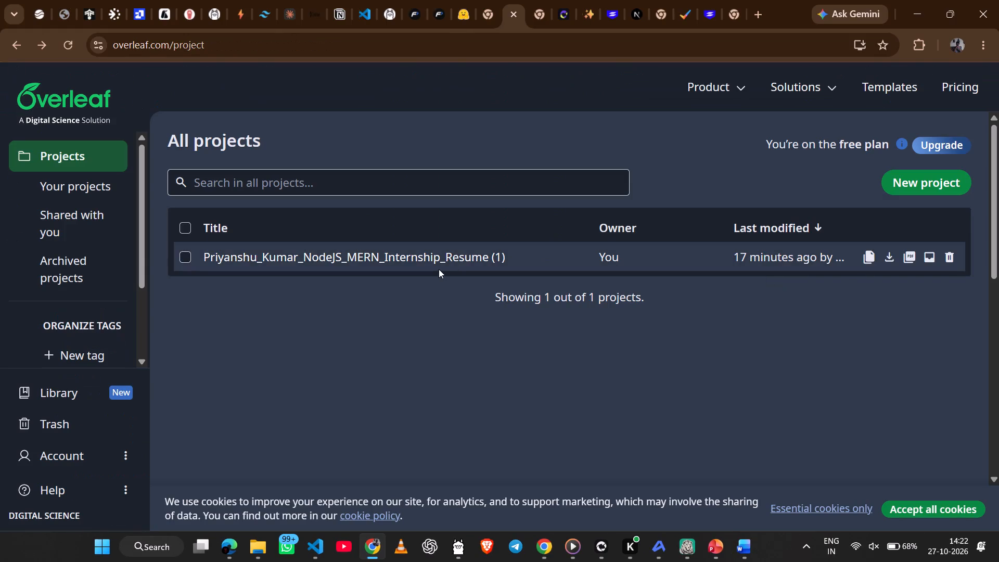
left_click(427, 258)
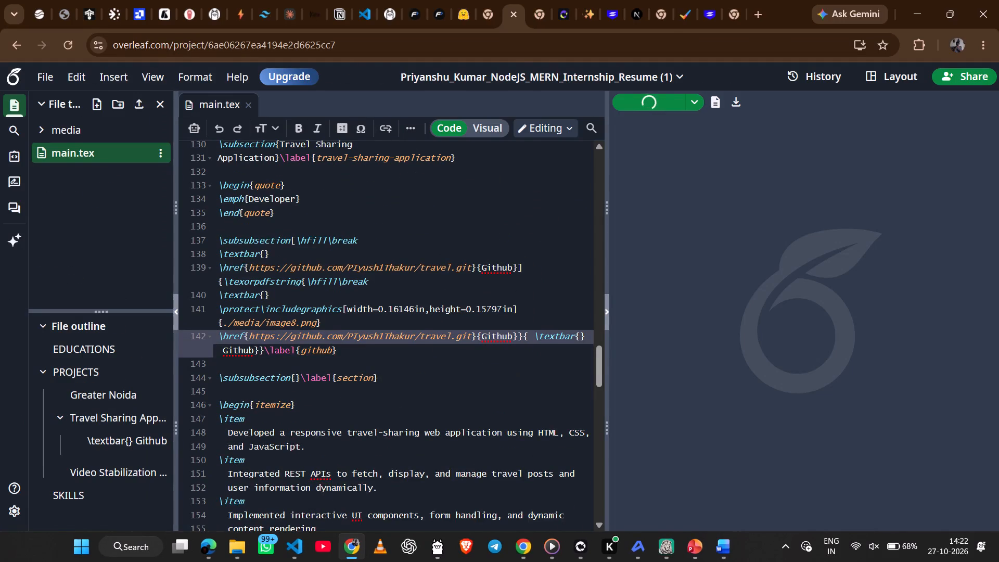
Examine the compiled preview's first page and the main.tex source from the preamble down to the EDUCATIONS section.
scroll(403, 317, "up", 13)
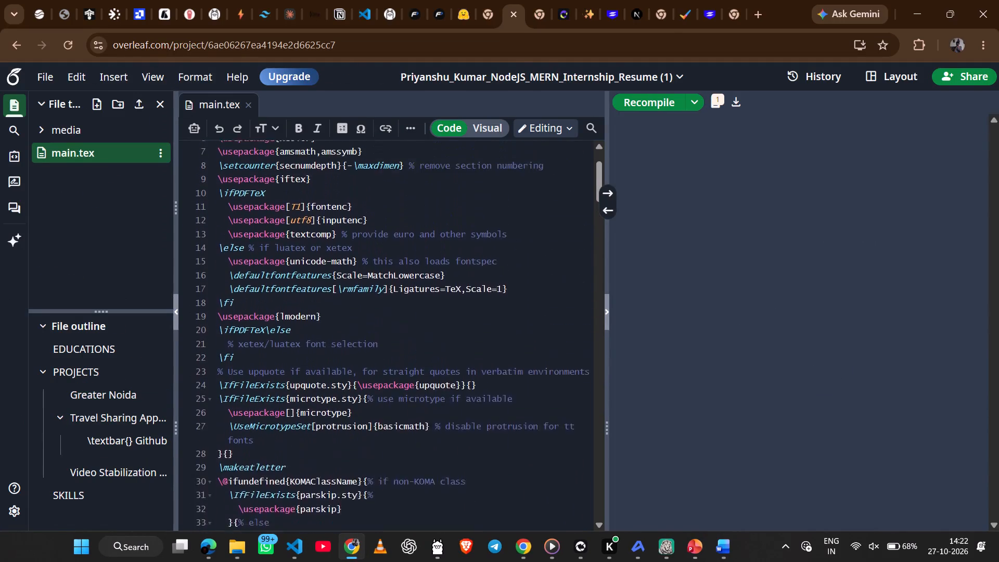
scroll(403, 317, "up", 8)
scroll(704, 262, "up", 7)
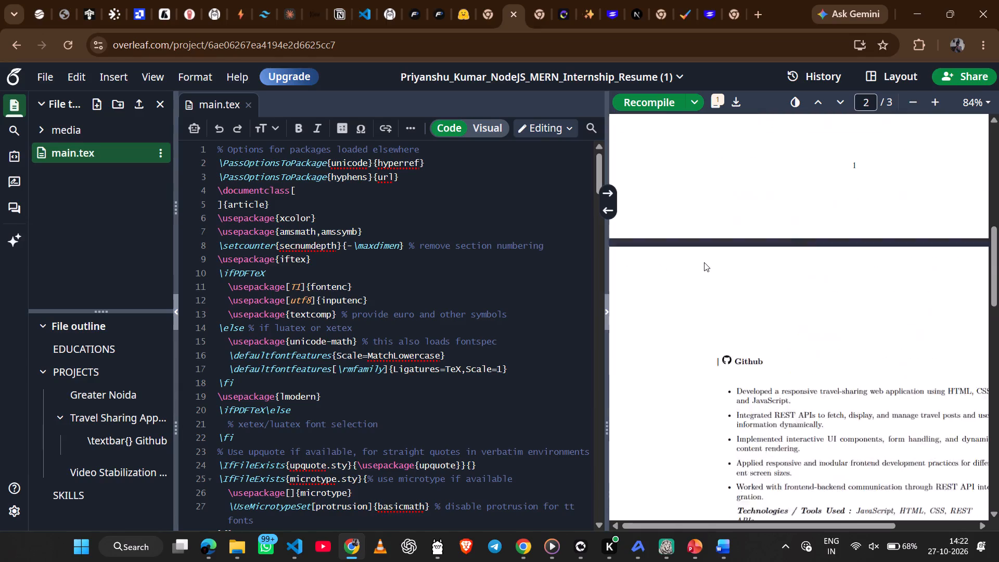
scroll(704, 262, "up", 9)
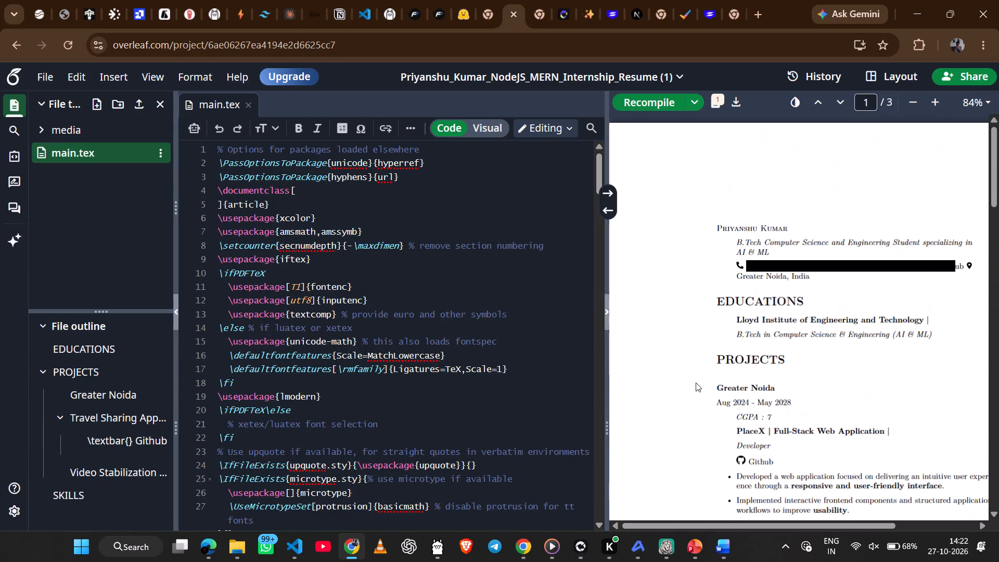
scroll(604, 340, "up", 1)
scroll(492, 332, "up", 1)
scroll(492, 332, "down", 1)
left_click(797, 331)
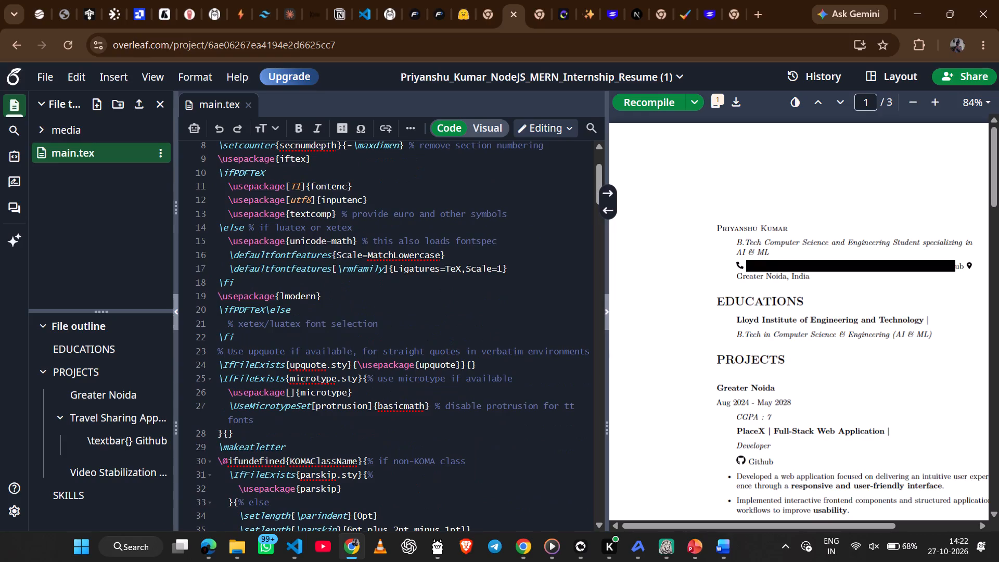
scroll(508, 354, "down", 1)
left_click(464, 368)
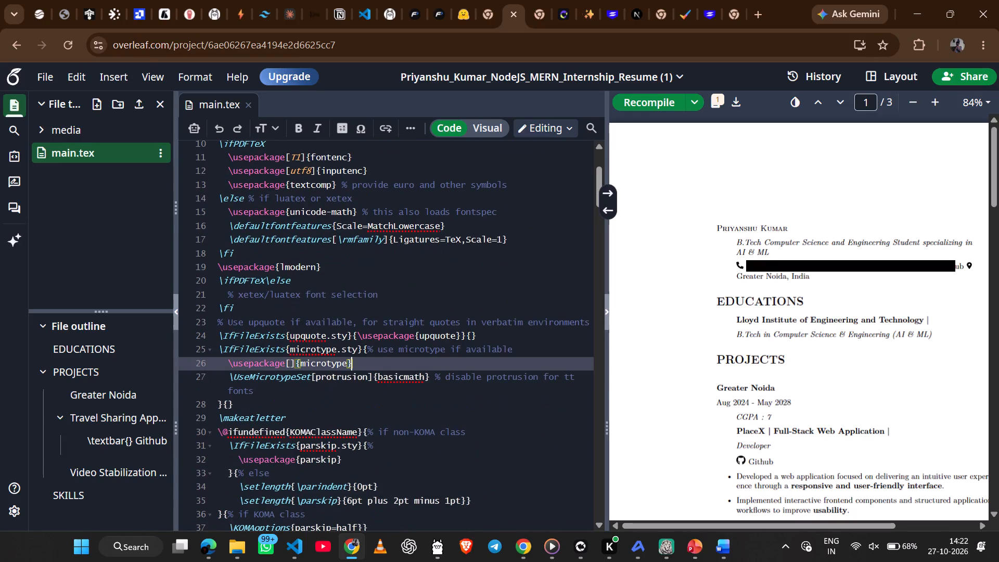
scroll(462, 387, "down", 1)
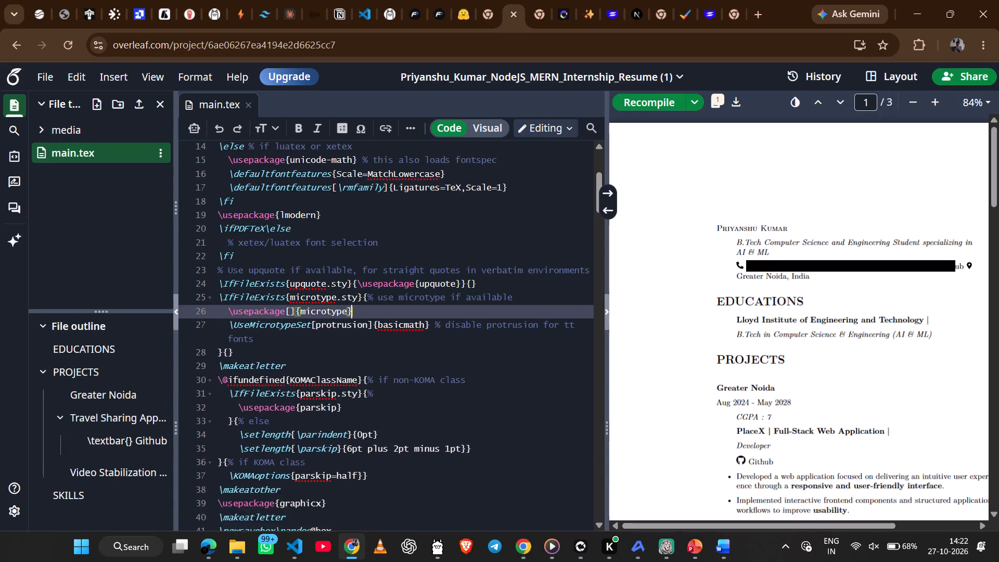
scroll(462, 387, "down", 6)
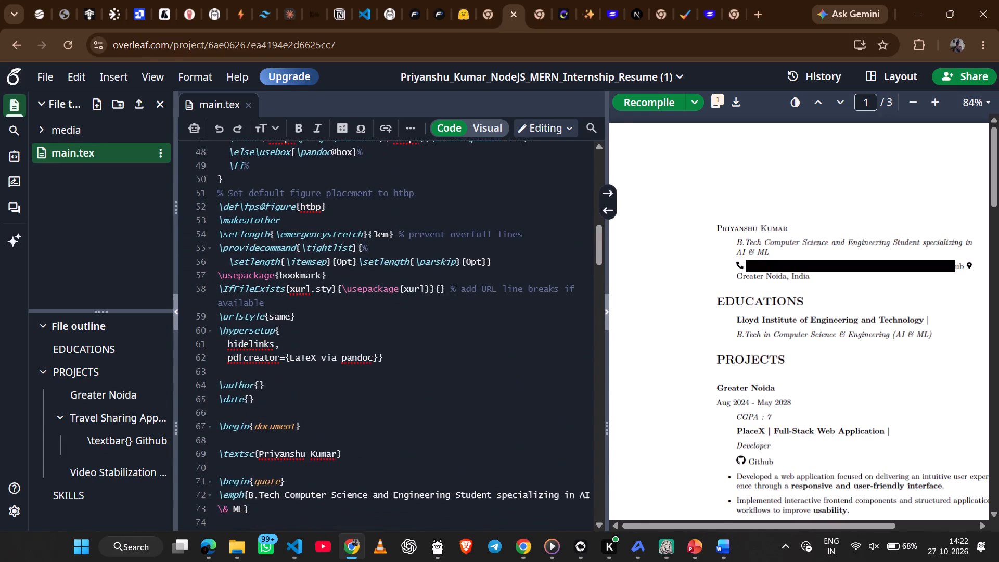
scroll(462, 387, "down", 2)
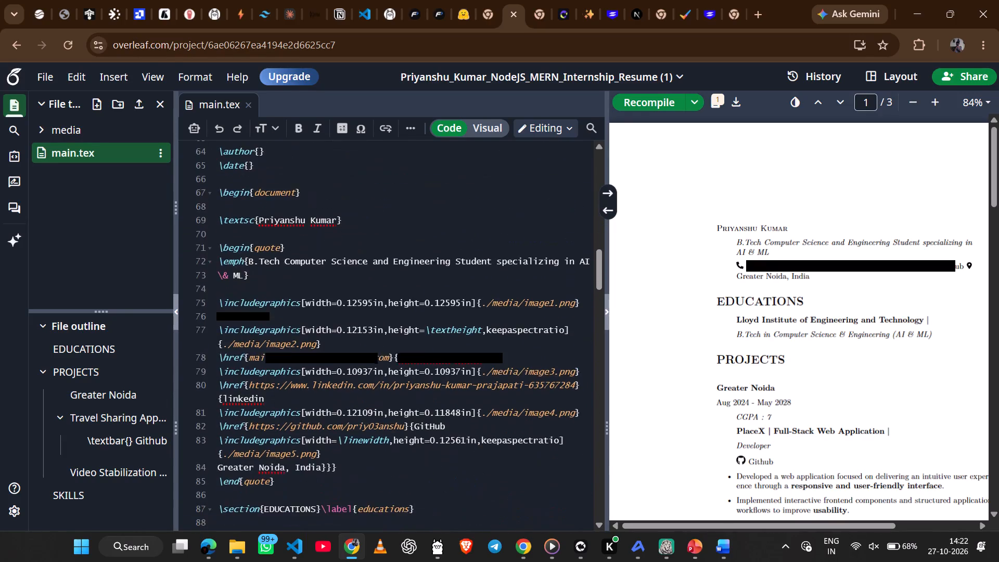
scroll(462, 387, "down", 1)
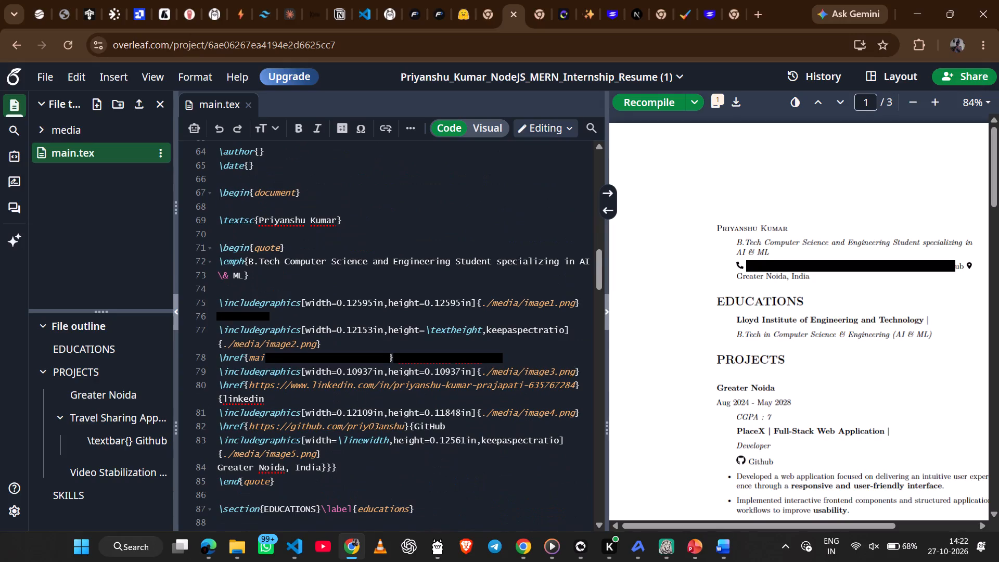
scroll(462, 387, "down", 4)
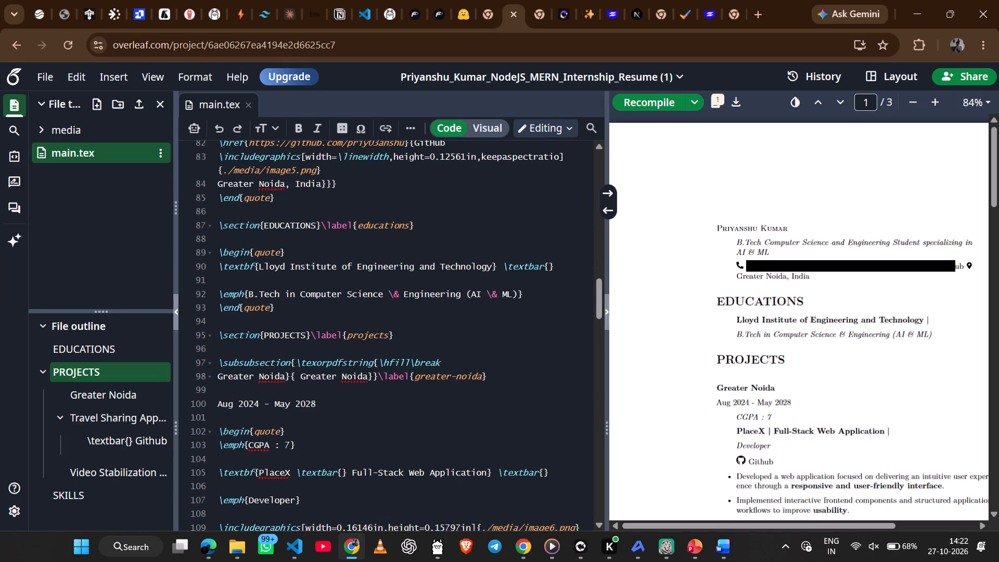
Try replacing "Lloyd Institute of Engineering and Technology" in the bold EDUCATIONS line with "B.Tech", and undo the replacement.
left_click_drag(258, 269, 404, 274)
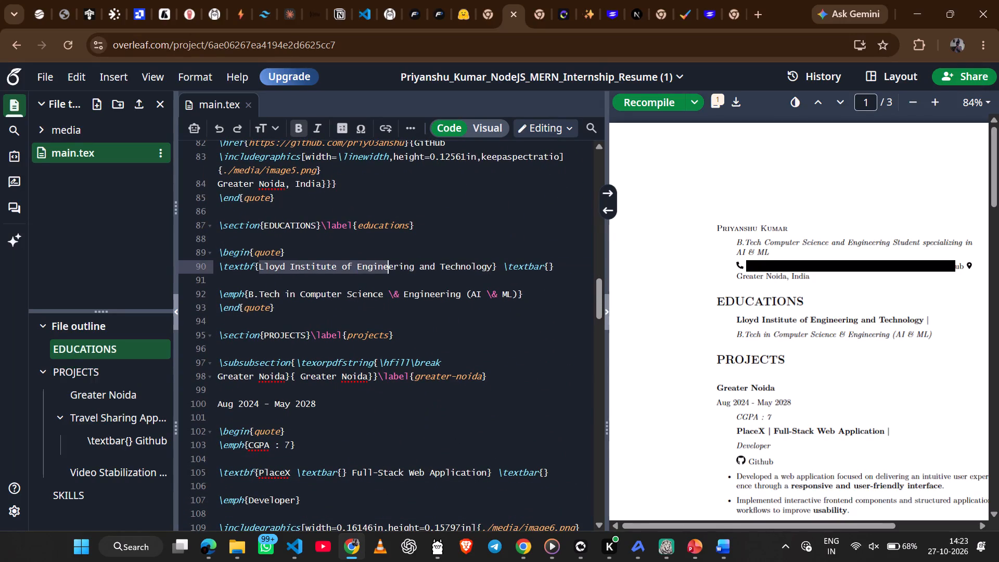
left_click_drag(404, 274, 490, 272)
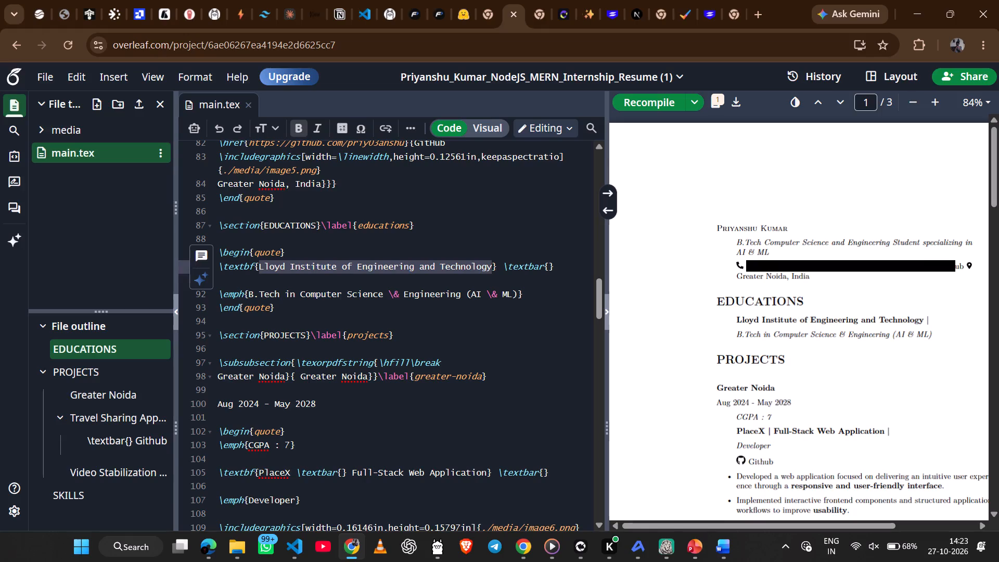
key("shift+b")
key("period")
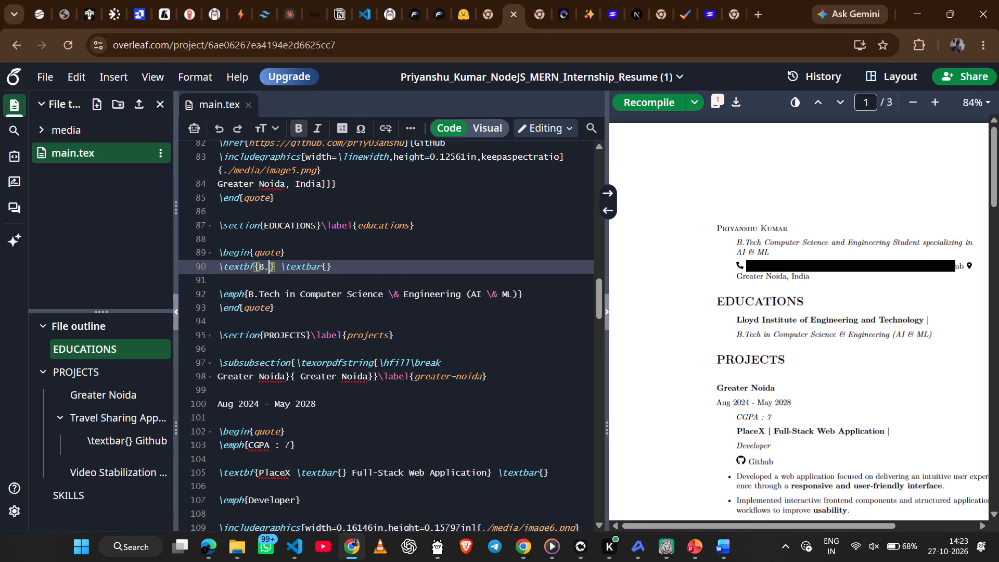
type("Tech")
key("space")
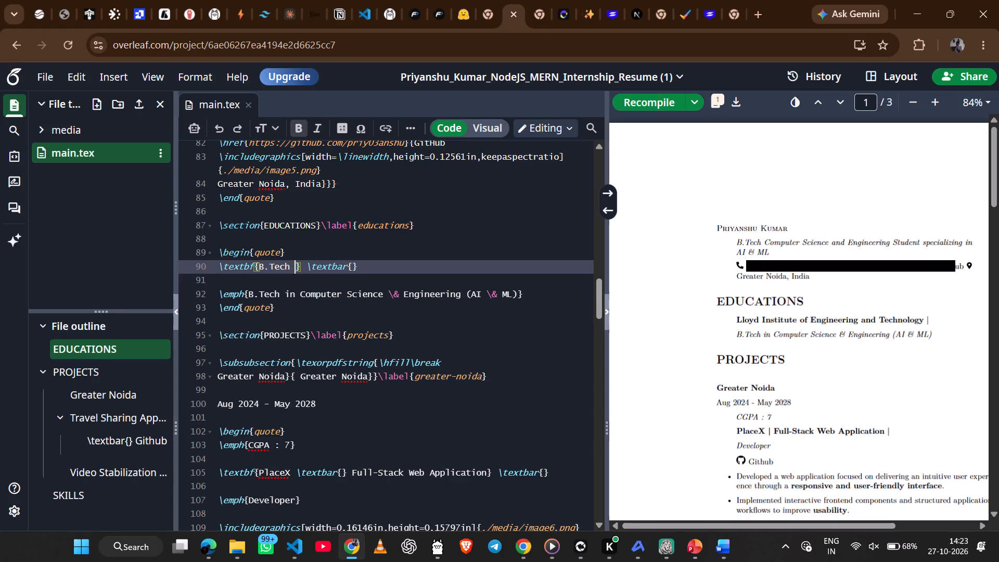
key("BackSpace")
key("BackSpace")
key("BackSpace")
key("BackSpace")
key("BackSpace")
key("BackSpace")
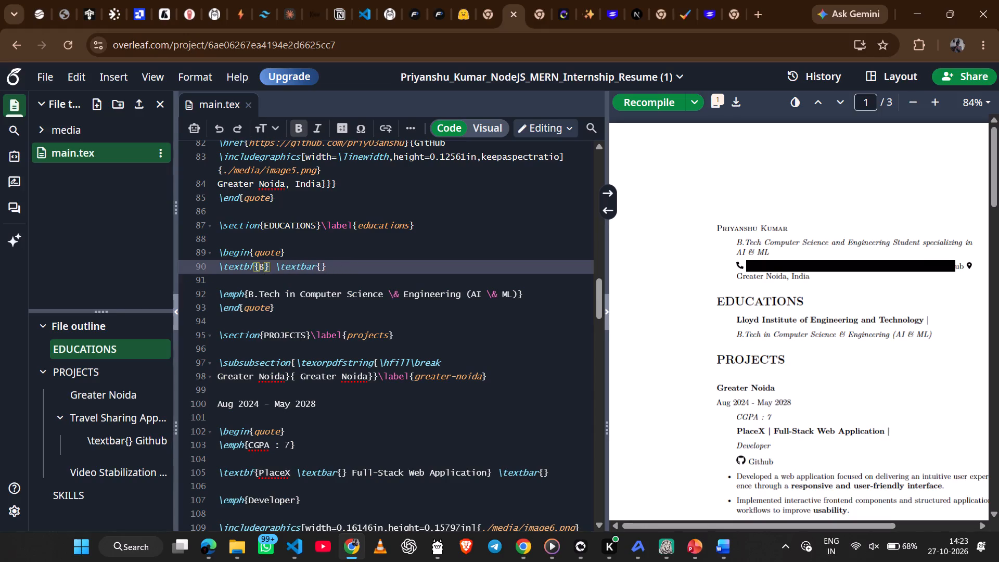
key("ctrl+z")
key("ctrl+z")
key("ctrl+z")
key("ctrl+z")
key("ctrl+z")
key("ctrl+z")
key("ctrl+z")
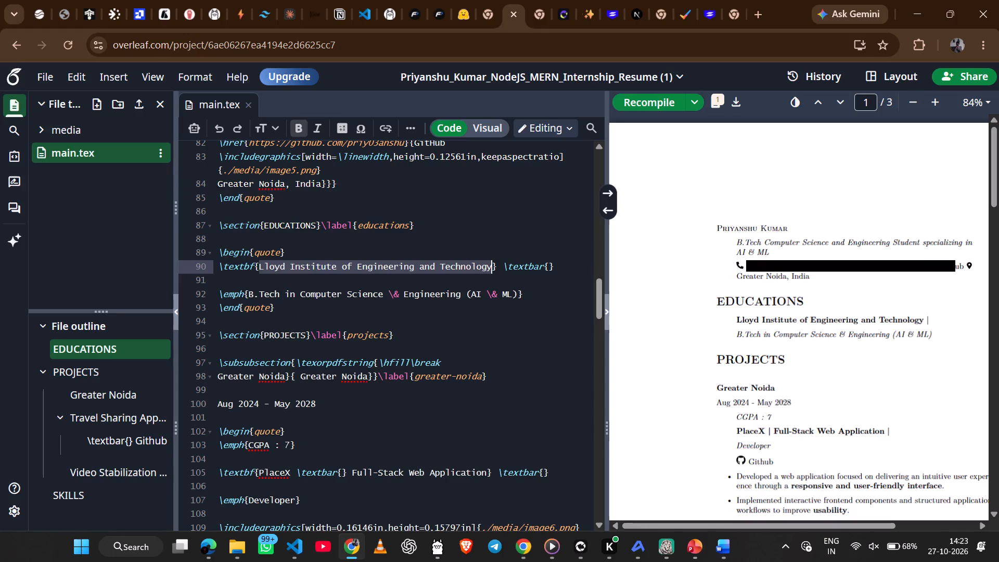
Copy "Lloyd Institute of Engineering and Technology" from the bold EDUCATIONS line to the start of the italic degree line.
left_click(491, 268)
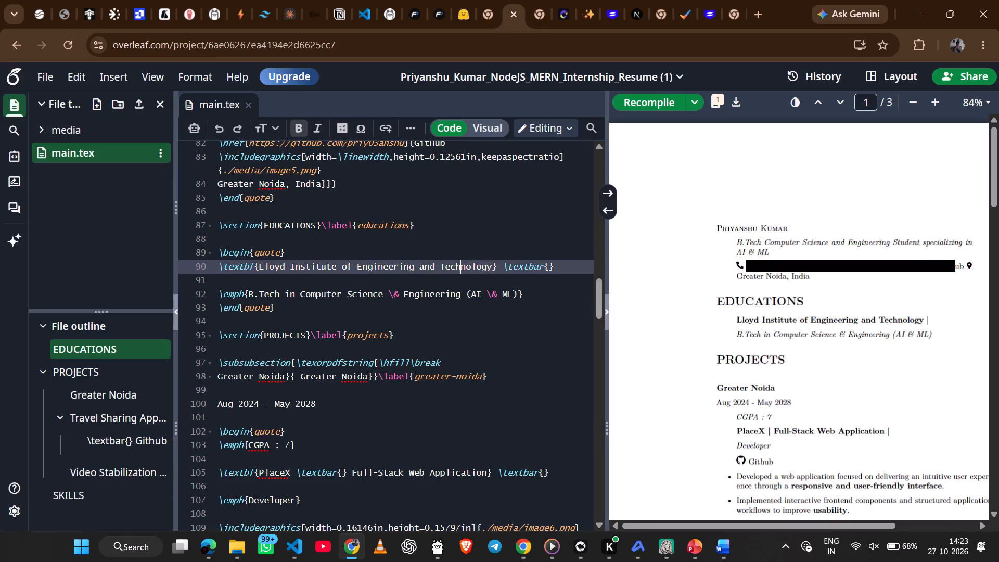
left_click(336, 280)
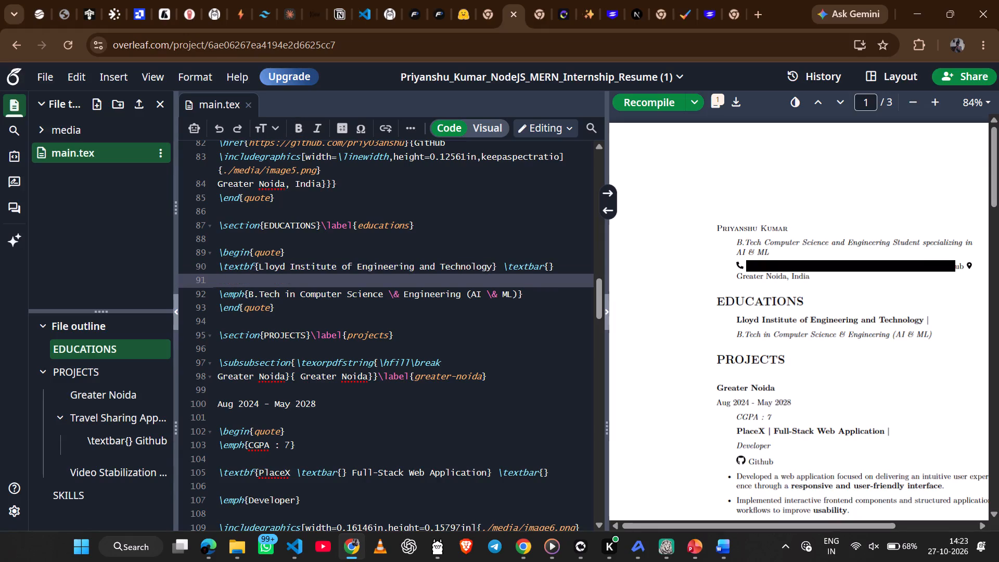
left_click_drag(258, 269, 451, 273)
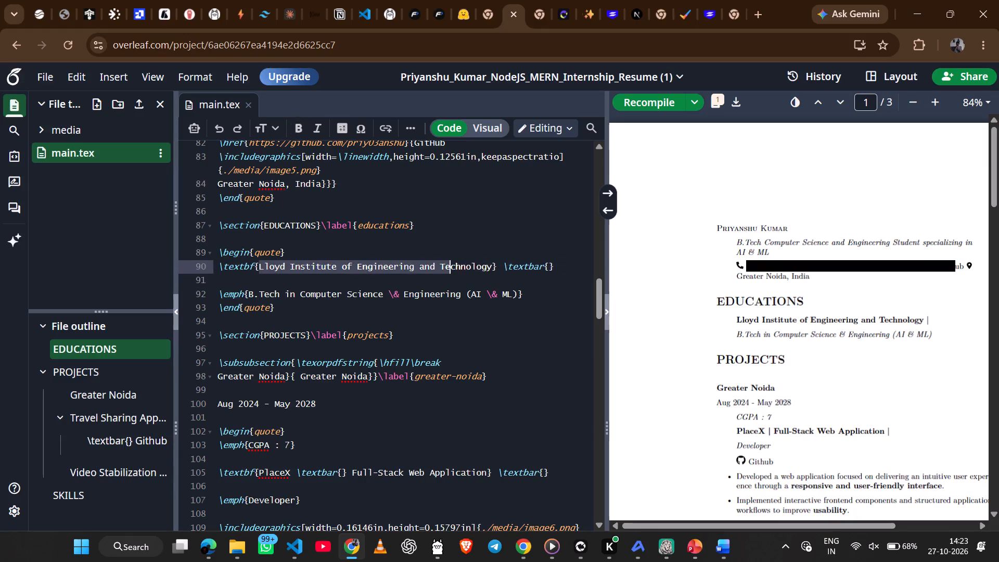
left_click_drag(451, 273, 490, 271)
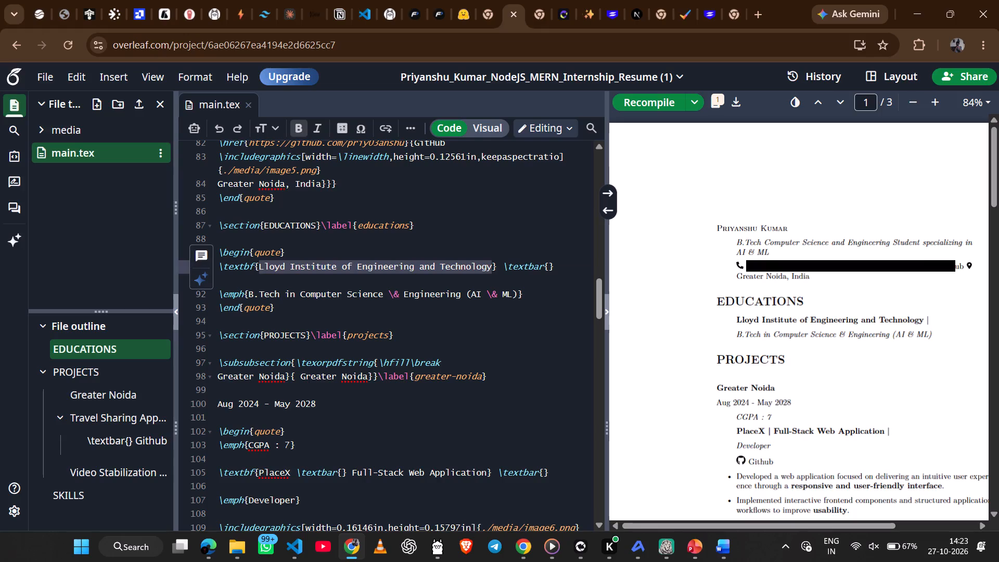
key("ctrl+c")
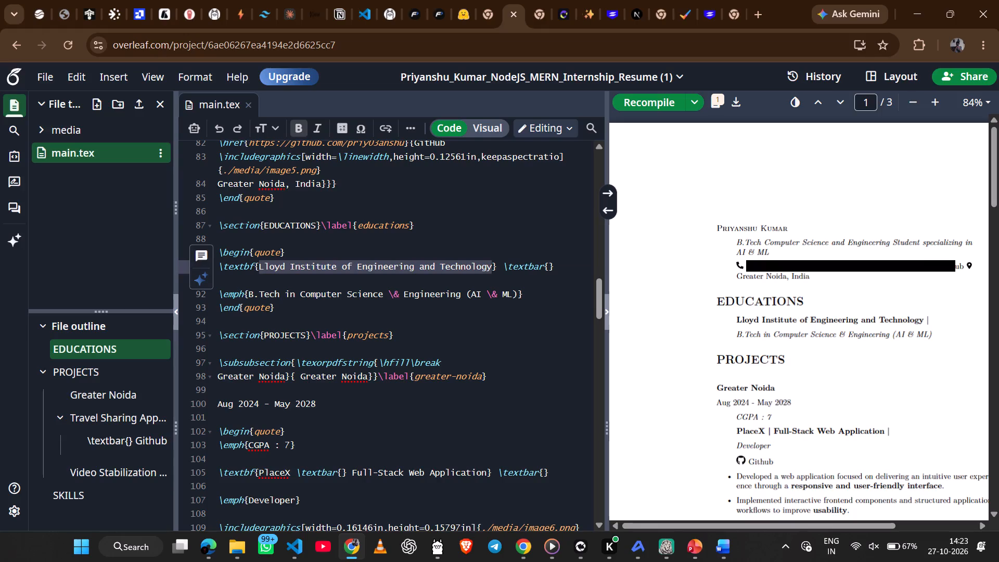
left_click(247, 293)
key("ctrl+v")
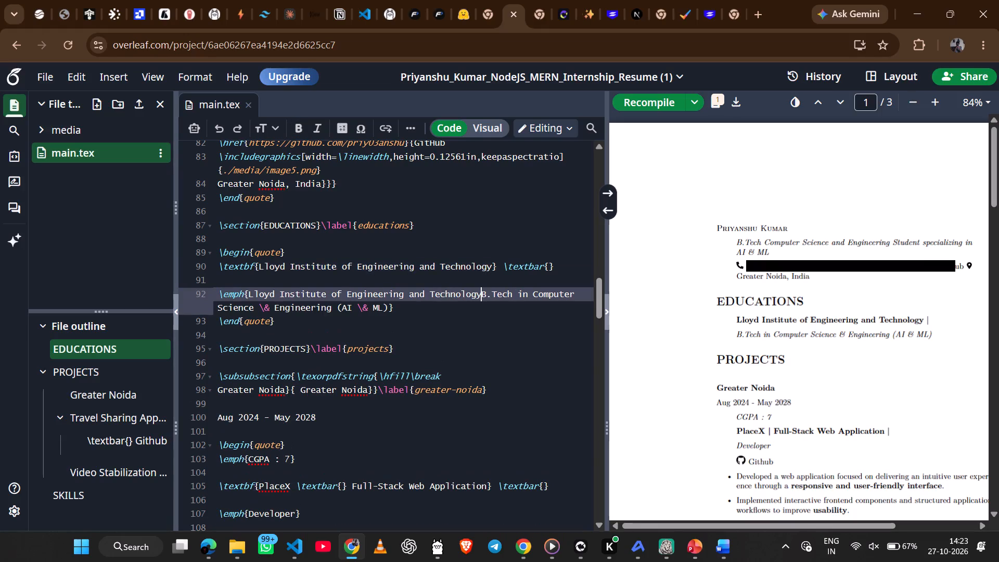
Move "B.Tech in Computer Science \& Engineering (AI \& ML)" from the italic line into the bold line, replacing the institute name and keeping the braces balanced.
left_click_drag(482, 295, 384, 312)
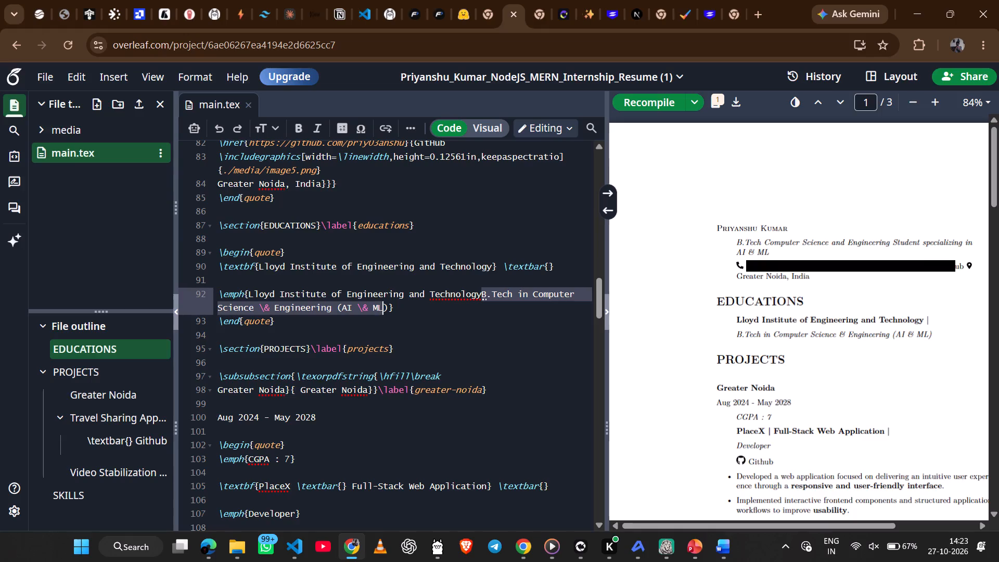
left_click_drag(384, 312, 388, 312)
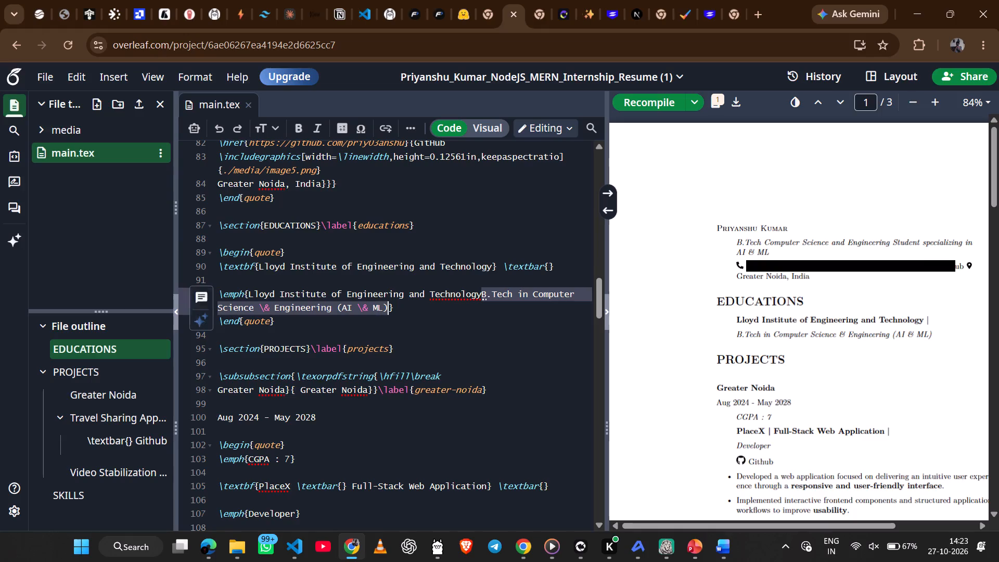
key("ctrl+x")
left_click_drag(257, 263, 493, 268)
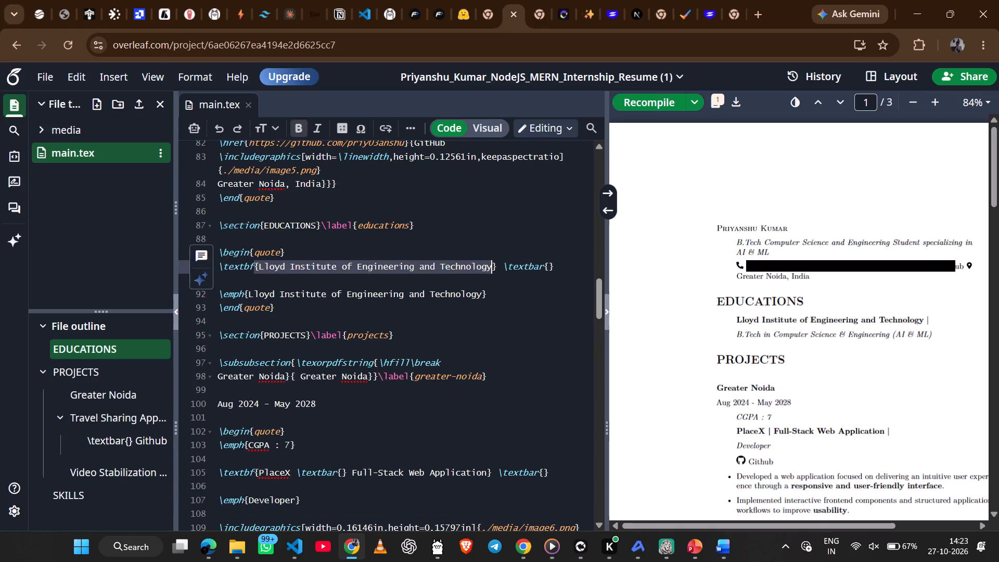
key("shift+braceleft")
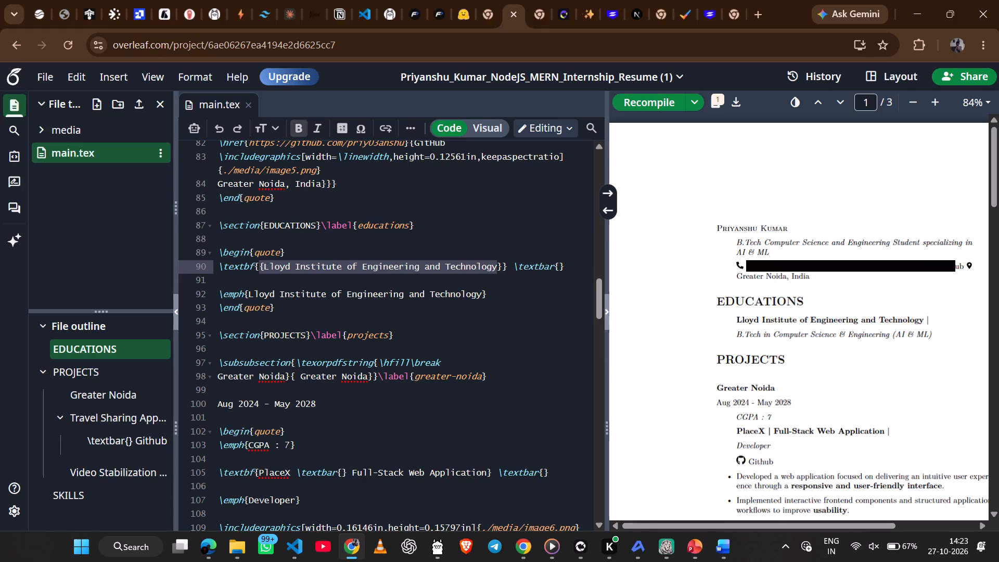
key("ctrl+v")
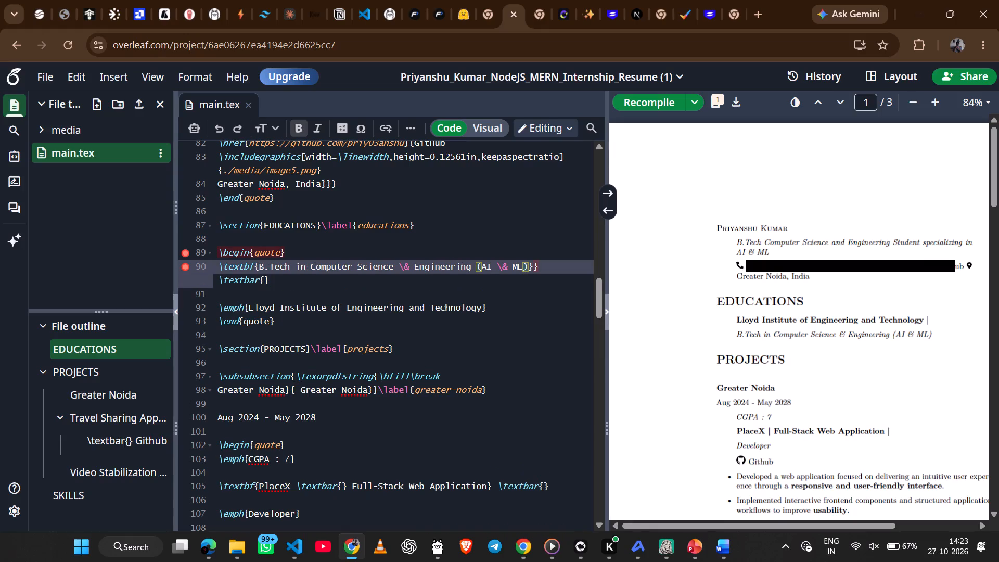
left_click(534, 267)
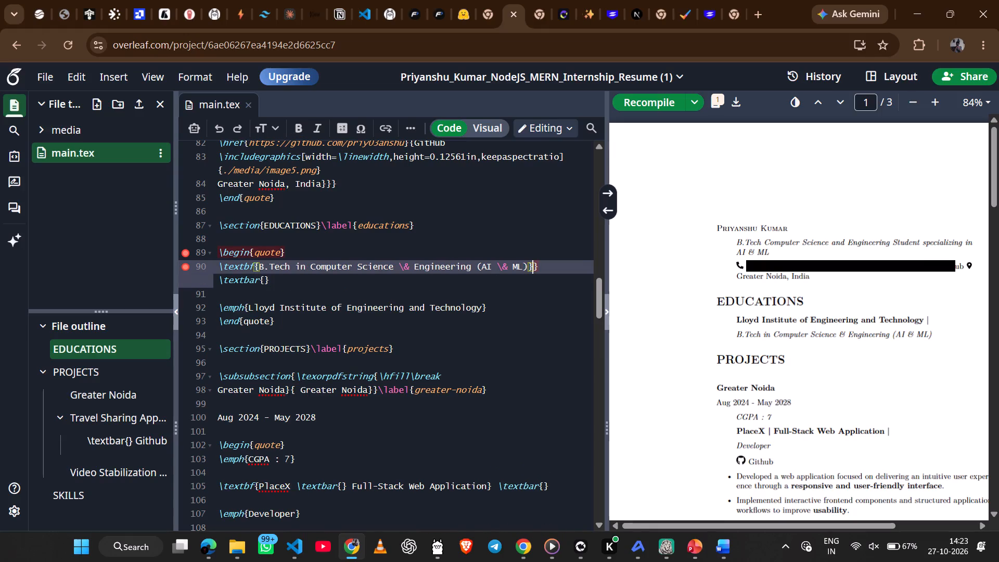
key("BackSpace")
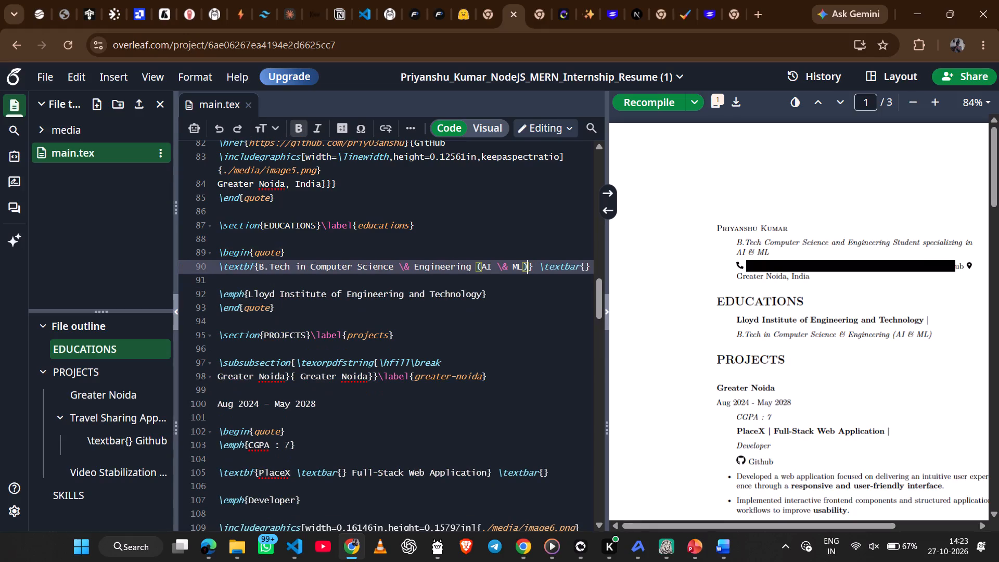
Examine the EDUCATIONS section in the compiled preview and the visual editor, and the source code down through the PlaceX project entry.
left_click(539, 234)
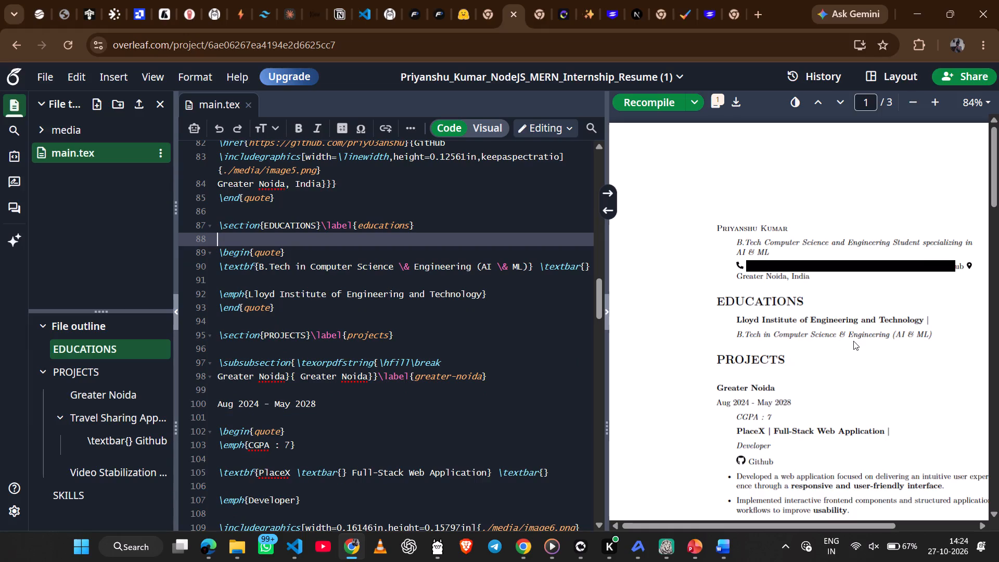
scroll(853, 341, "up", 1)
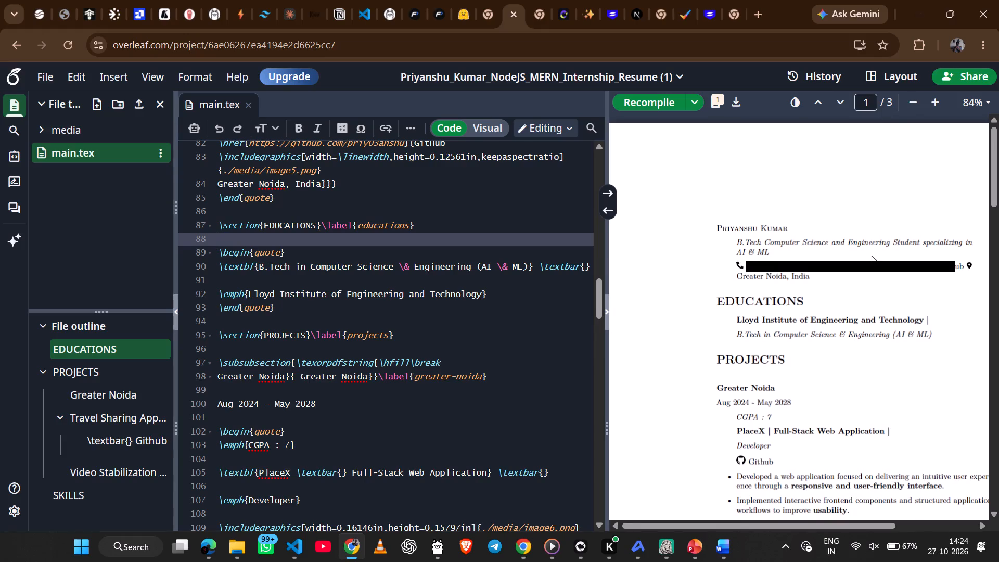
scroll(817, 347, "down", 1)
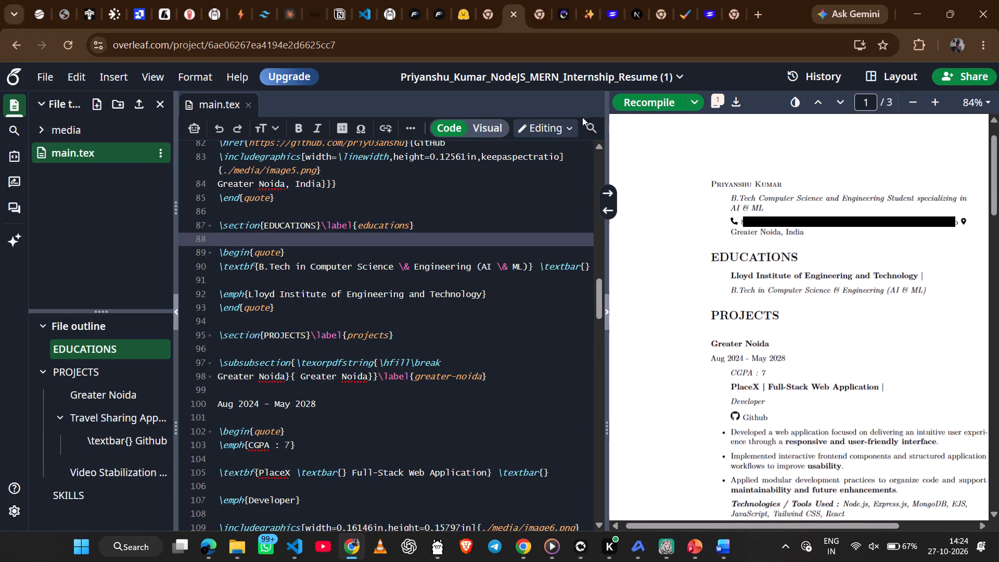
left_click(487, 129)
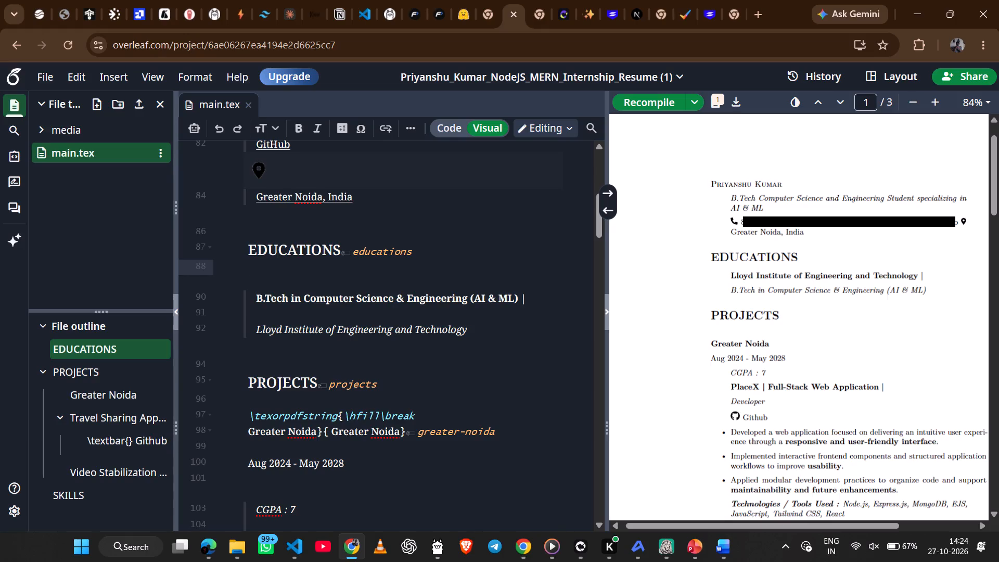
scroll(439, 236, "up", 2)
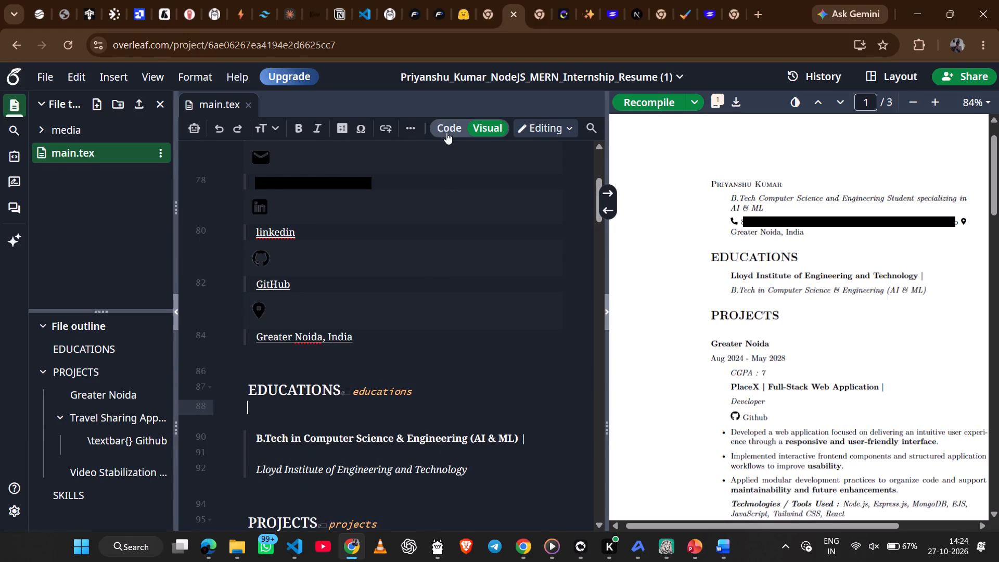
scroll(426, 250, "up", 1)
scroll(426, 250, "down", 2)
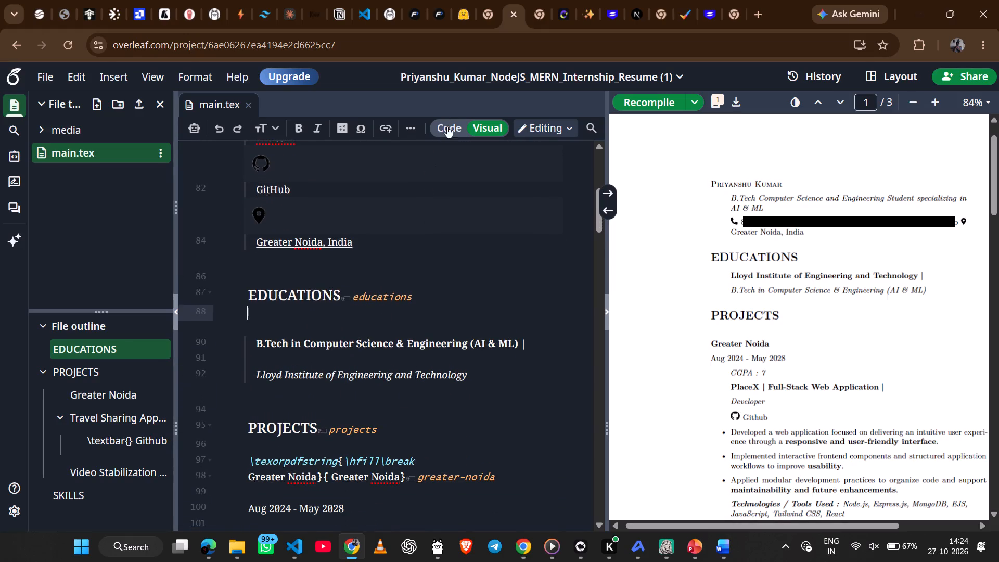
left_click(450, 134)
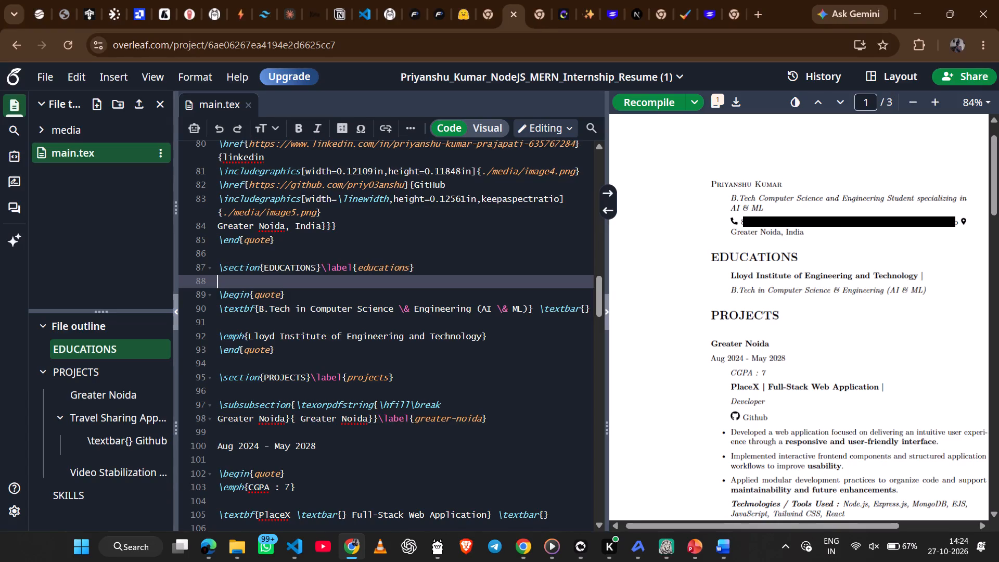
scroll(388, 302, "down", 2)
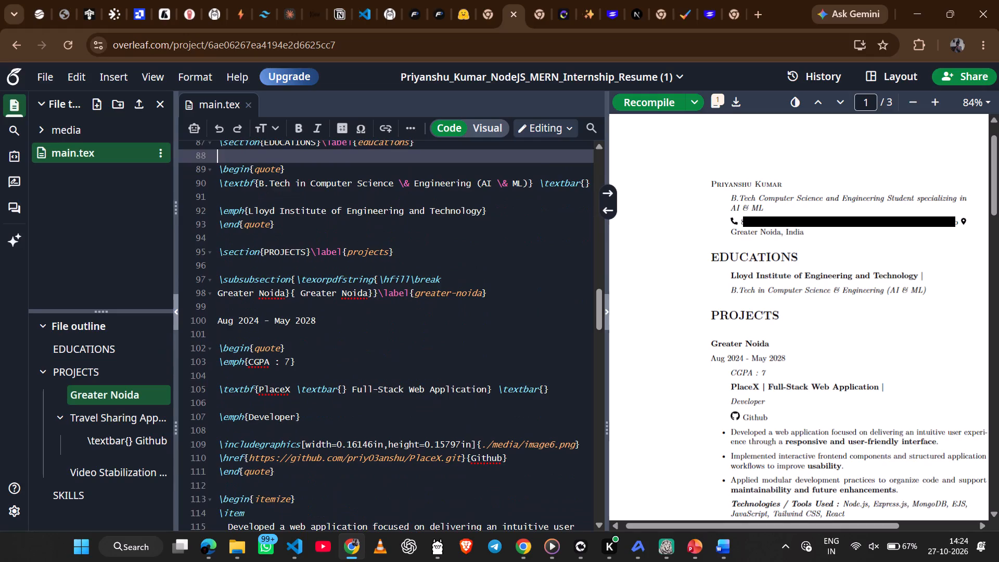
scroll(388, 302, "down", 2)
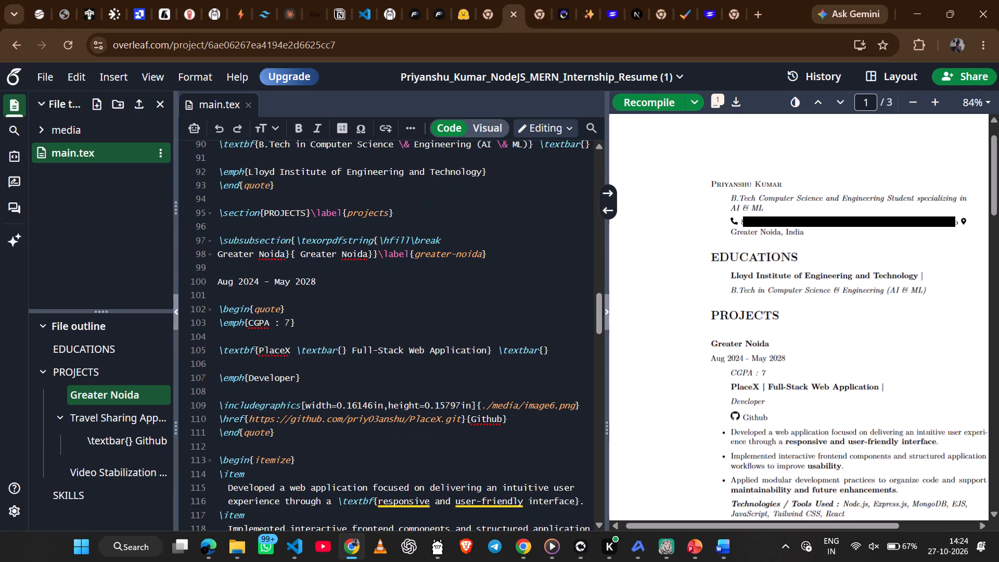
scroll(388, 302, "down", 2)
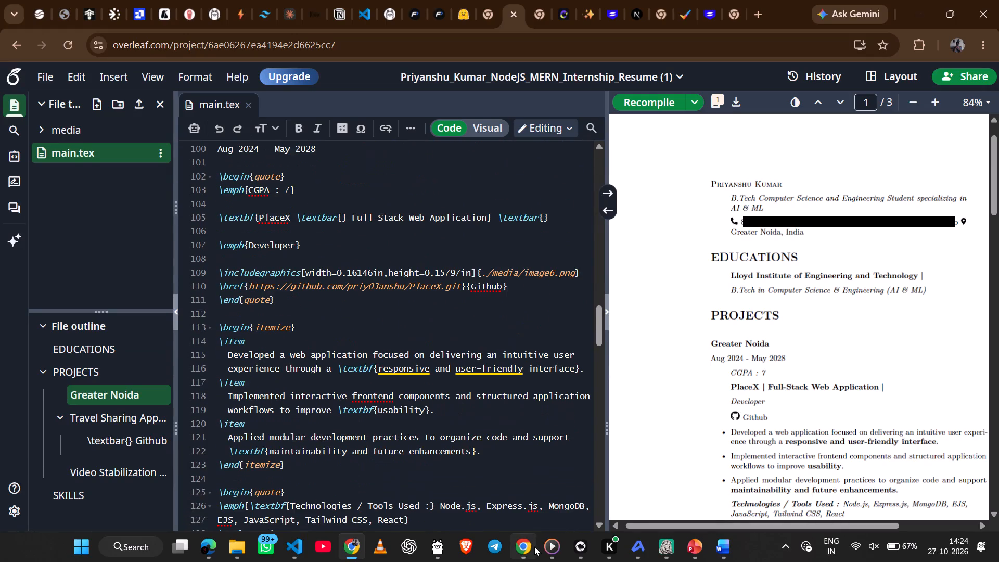
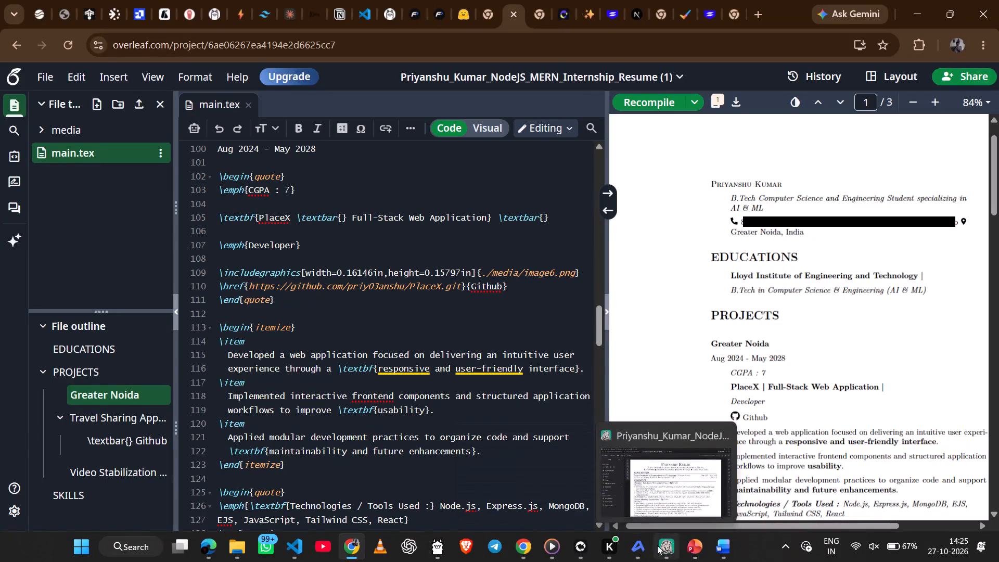
Switch to the ArtCraft launcher, open WordCraft and maximize its window.
left_click(646, 547)
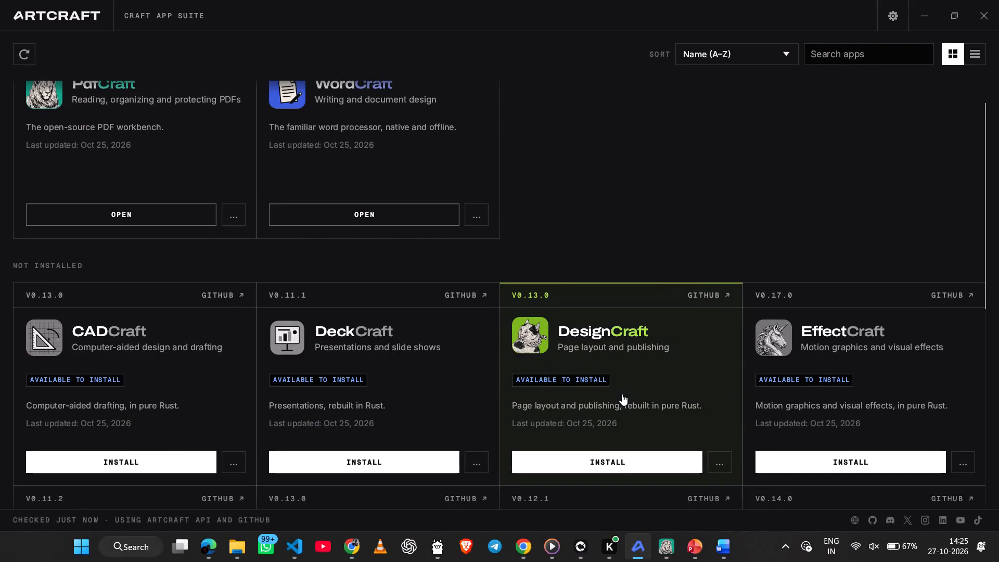
scroll(724, 360, "up", 20)
scroll(724, 360, "up", 11)
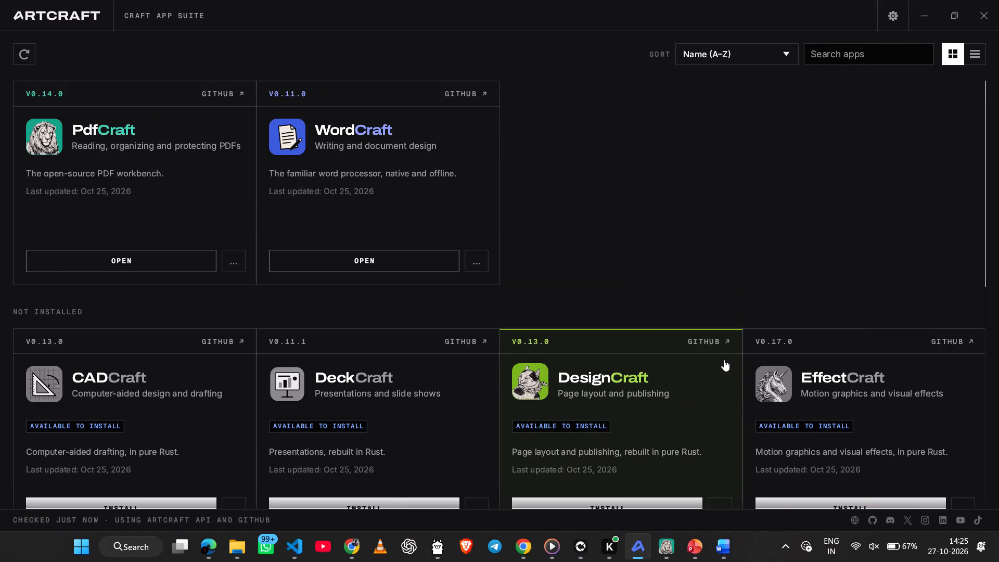
scroll(724, 360, "up", 9)
left_click(416, 257)
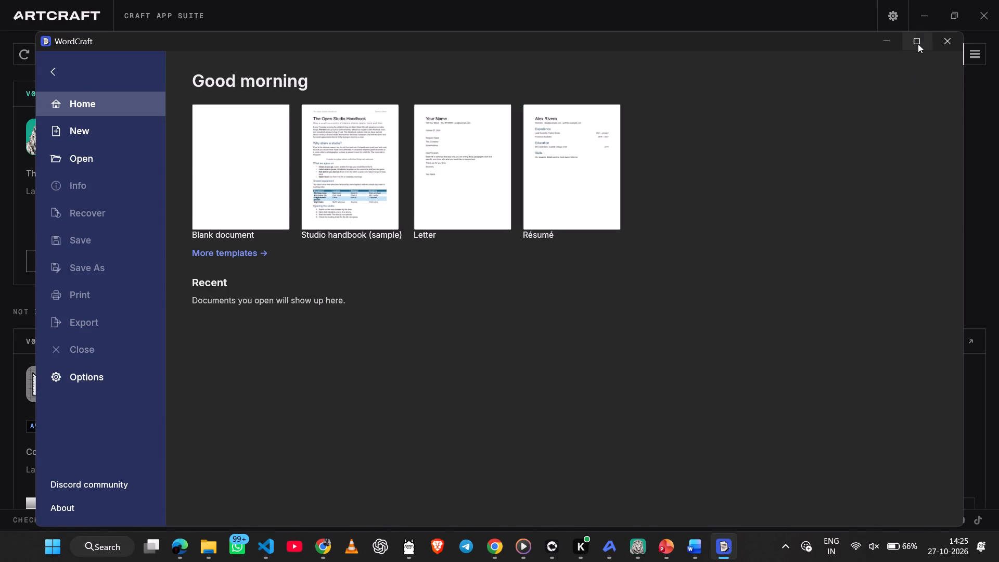
left_click(917, 41)
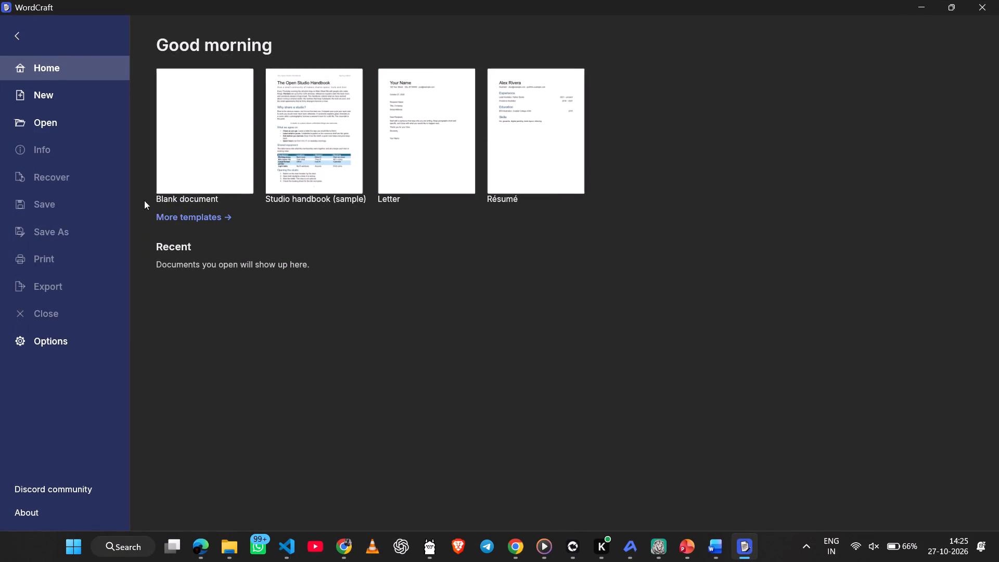
Open the NodeJS MERN internship resume (1) document from the Downloads folder.
left_click(36, 85)
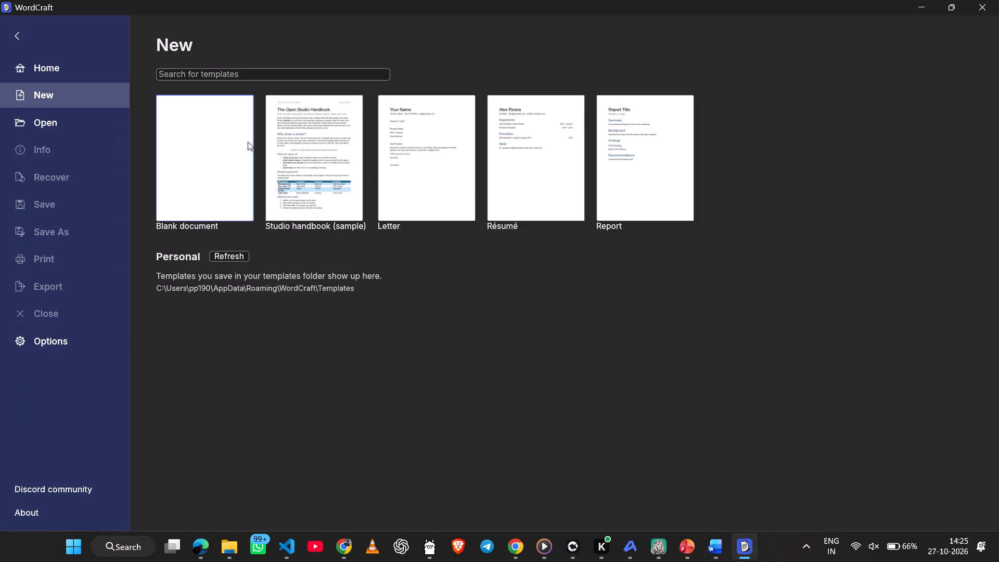
left_click(59, 113)
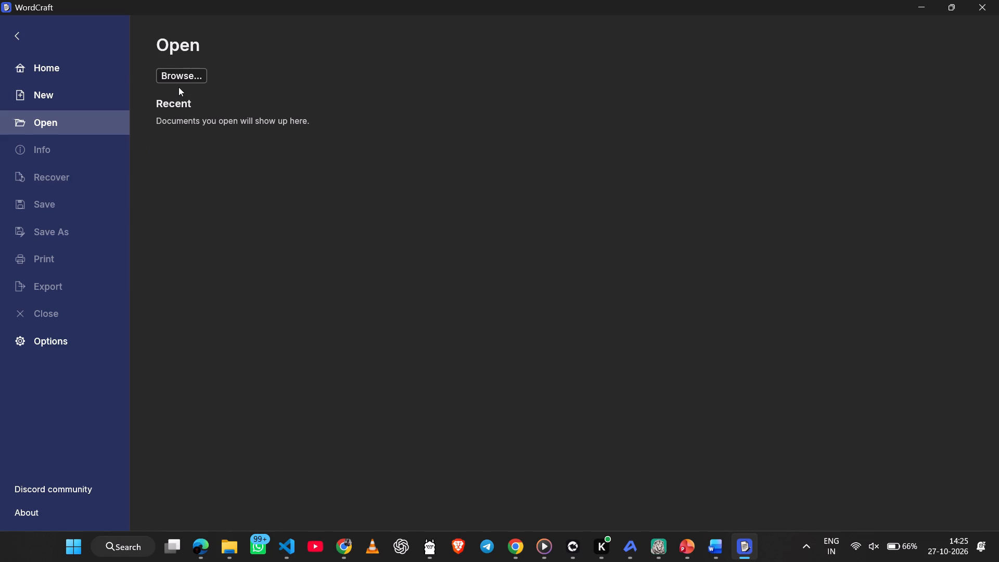
left_click(181, 84)
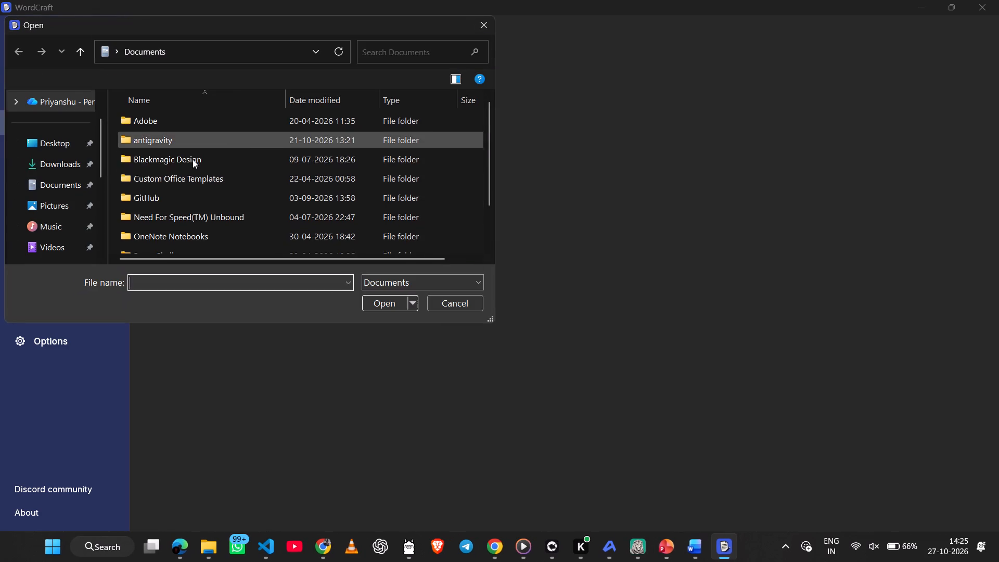
left_click(56, 165)
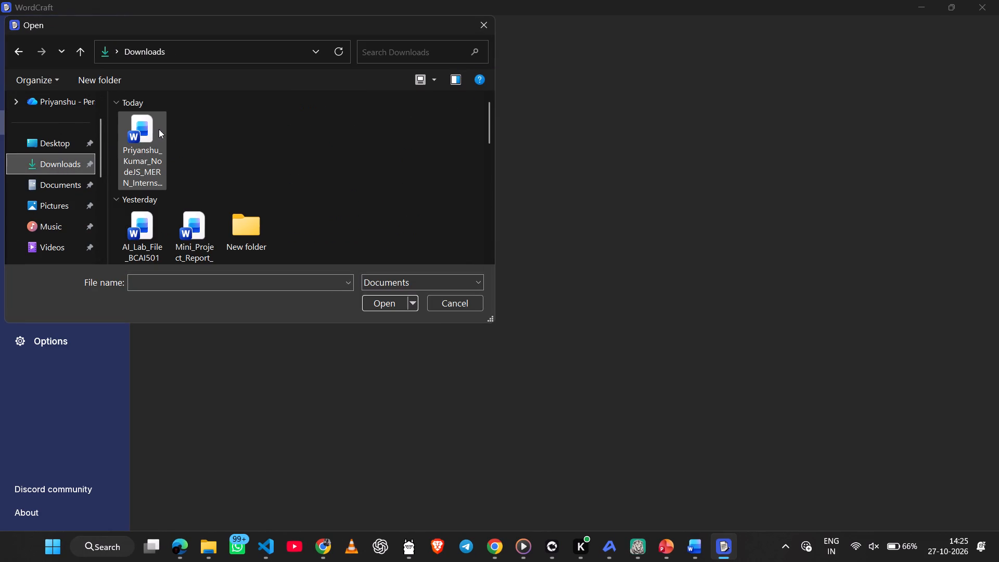
left_click(139, 141)
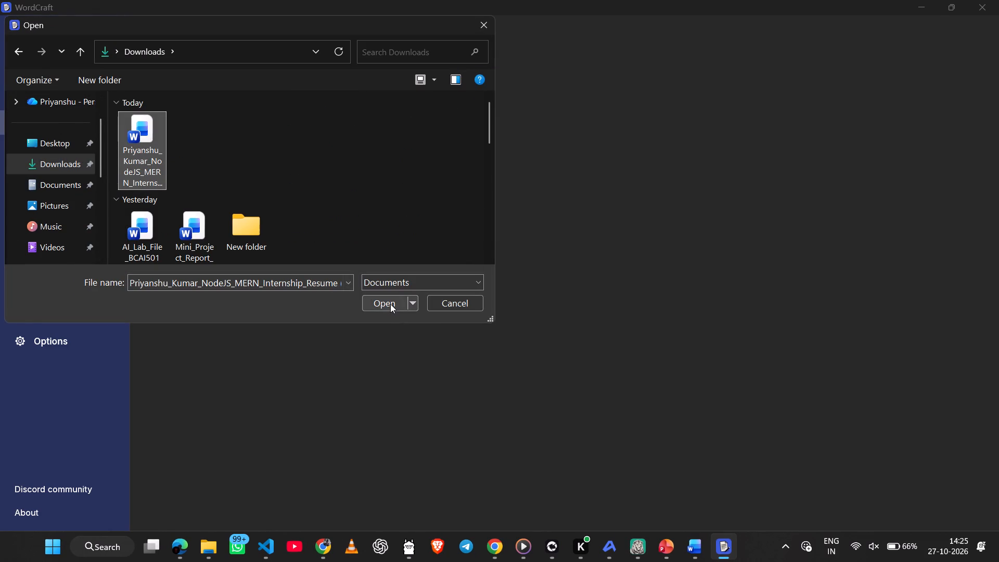
left_click(390, 304)
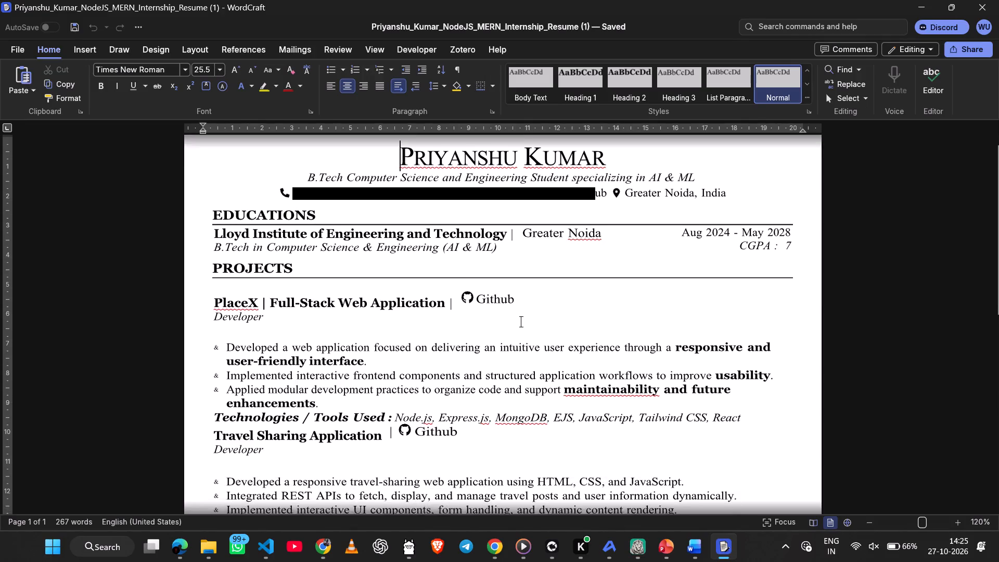
Delete the italic "B.Tech Computer Science and Engineering Student specializing in AI & ML" line below the name, including its empty paragraph.
scroll(521, 322, "up", 2)
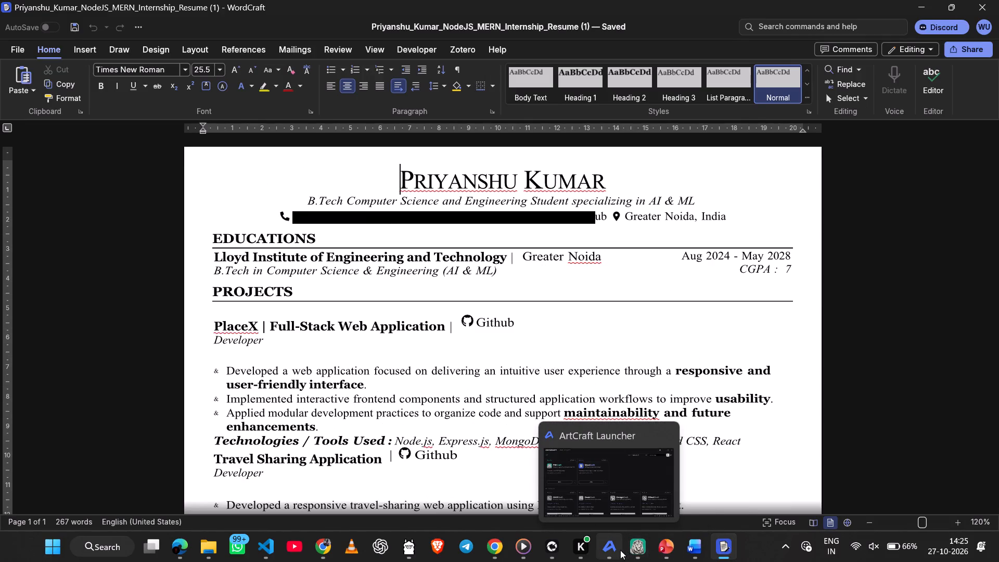
left_click(617, 184)
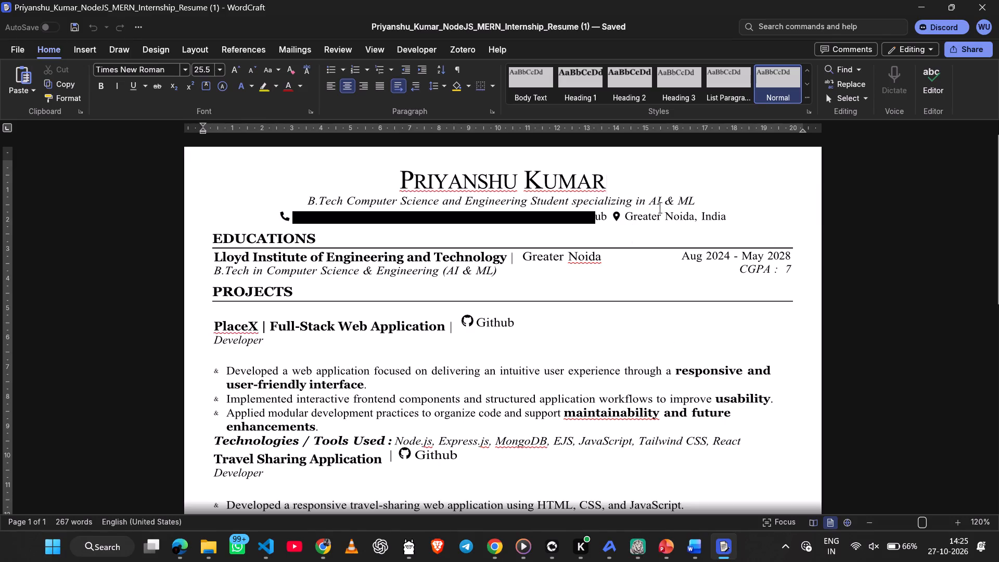
left_click_drag(701, 205, 581, 207)
key("BackSpace")
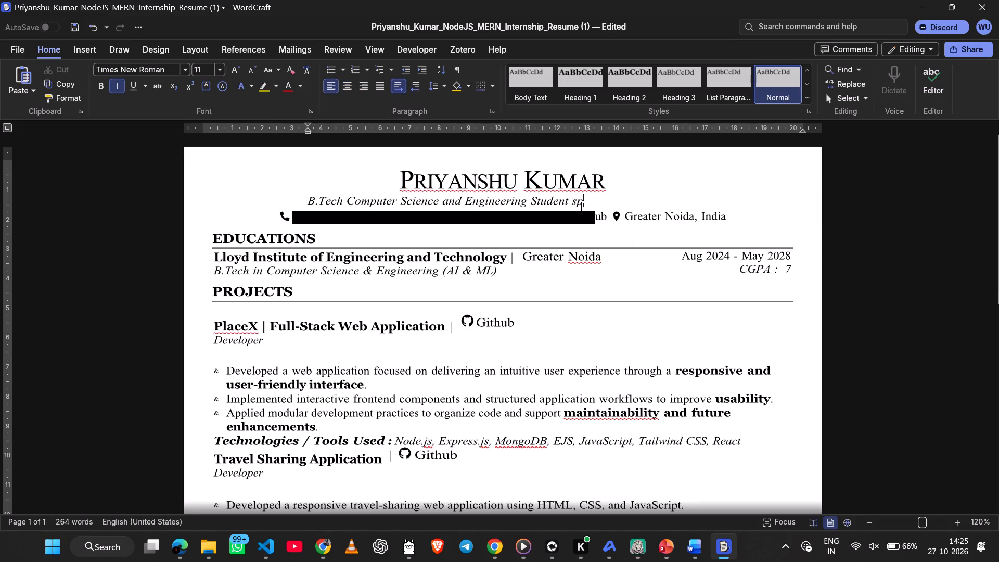
key("BackSpace")
key("BackSpace")
key("BackSpace")
key("BackSpace")
key("BackSpace")
key("BackSpace")
key("BackSpace")
key("BackSpace")
key("BackSpace")
key("BackSpace")
key("BackSpace")
key("BackSpace")
key("BackSpace")
key("BackSpace")
key("BackSpace")
key("BackSpace")
key("BackSpace")
key("BackSpace")
key("BackSpace")
key("BackSpace")
key("BackSpace")
key("BackSpace")
key("BackSpace")
key("BackSpace")
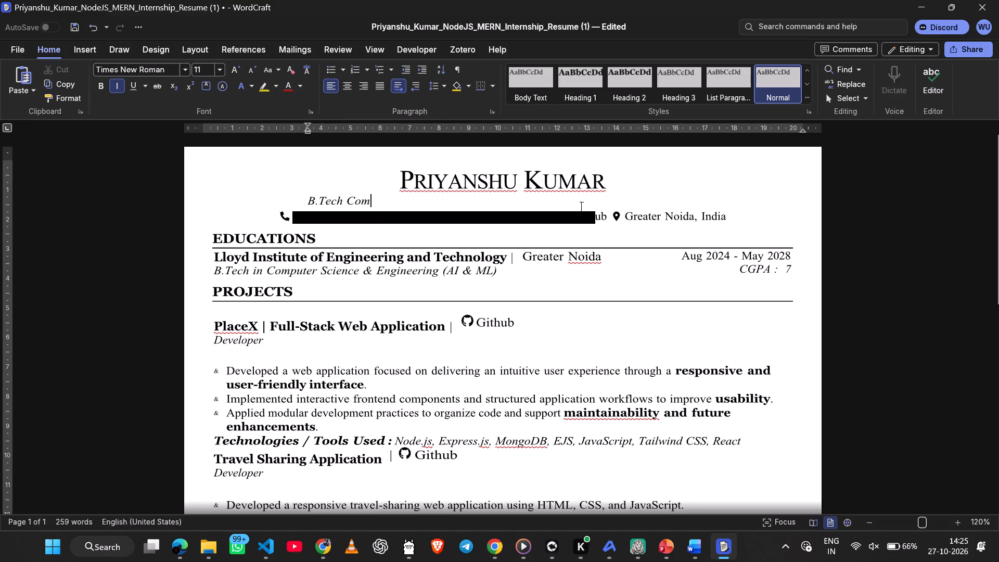
key("BackSpace")
key("BackSpace")
key("BackSpace")
key("BackSpace")
key("BackSpace")
key("BackSpace")
key("BackSpace")
key("BackSpace")
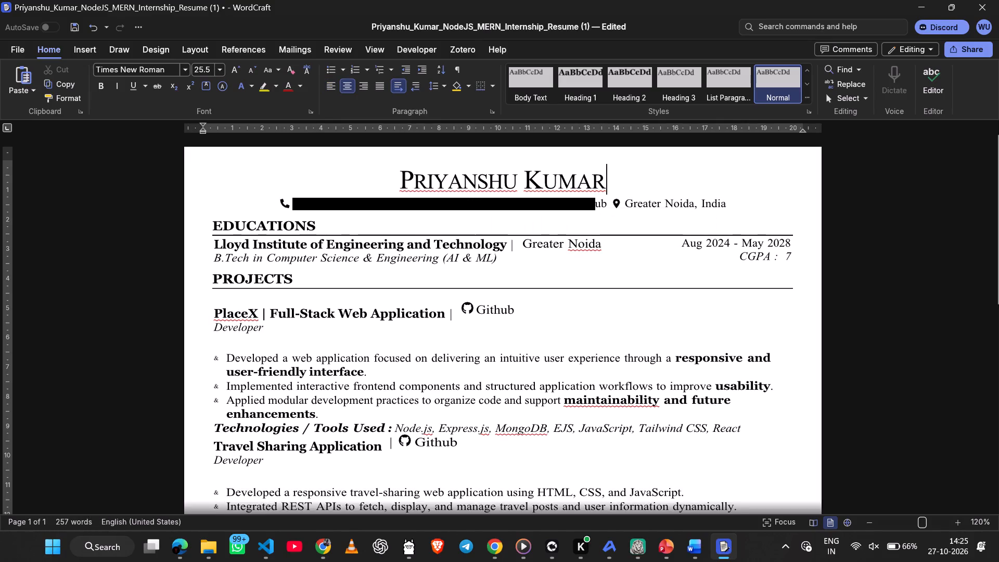
Replace the phone icon at the start of WordCraft's contact line with the symbol copied from the resume's contact line in Microsoft Word.
left_click(602, 552)
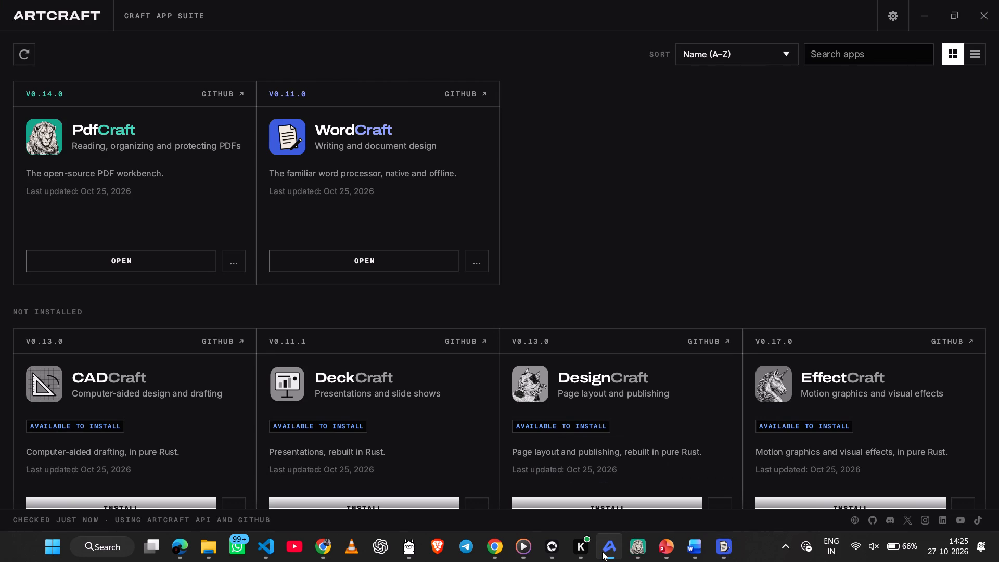
left_click(610, 552)
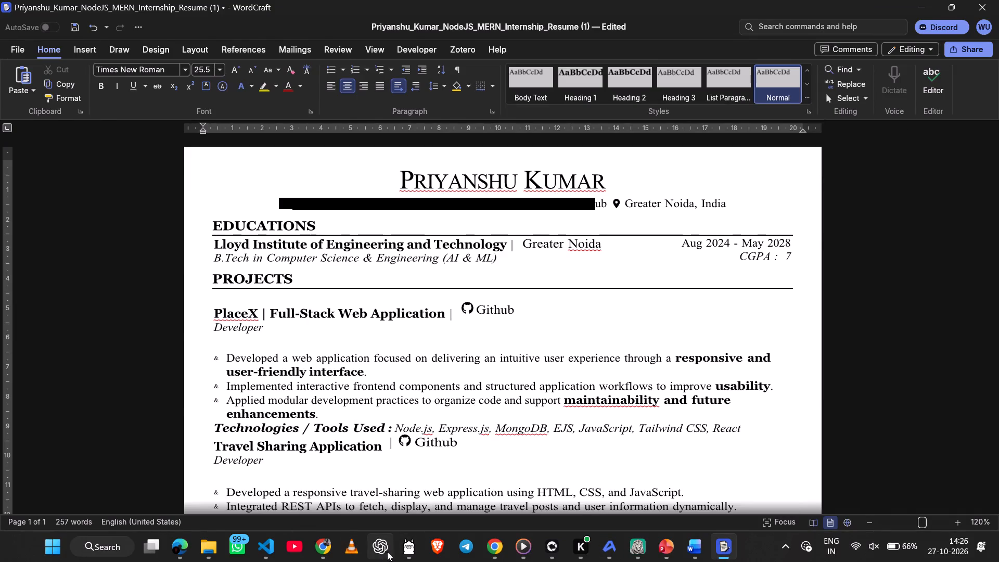
left_click(691, 548)
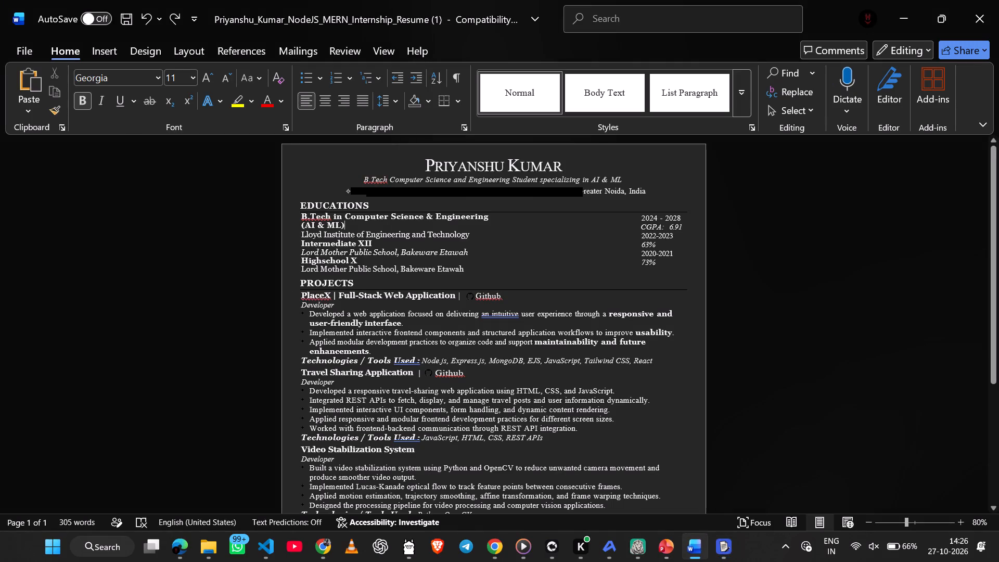
left_click(351, 191)
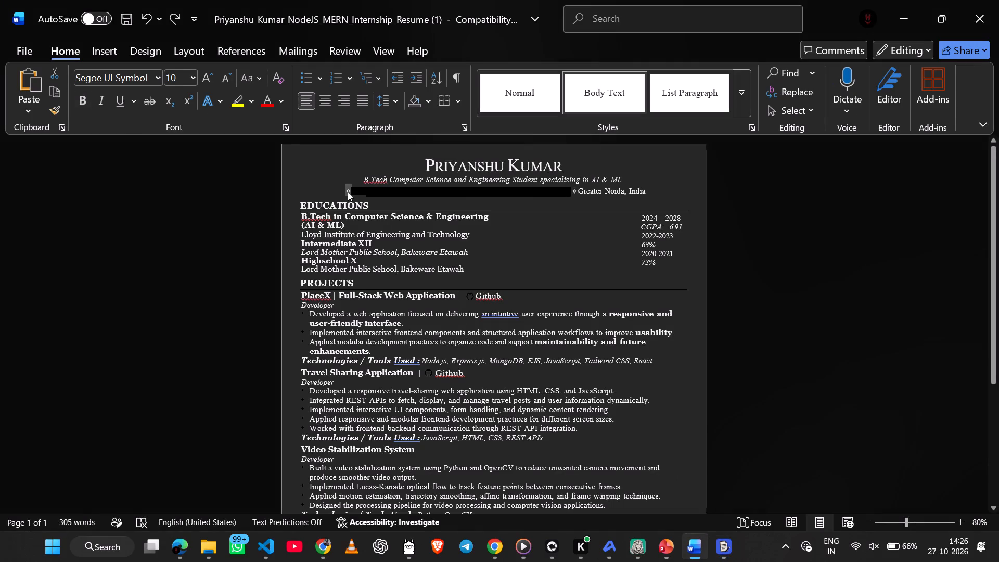
key("ctrl+c")
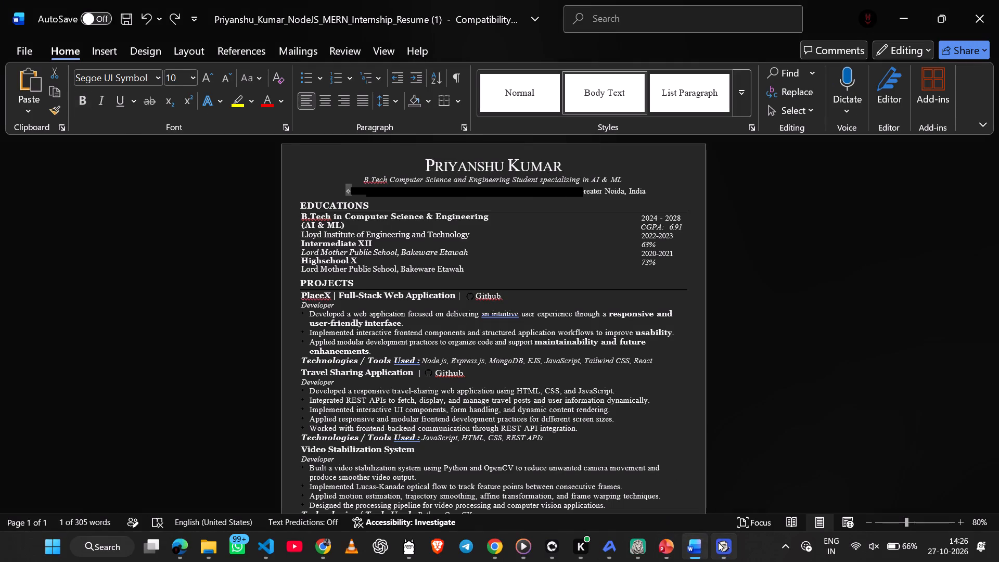
left_click(718, 542)
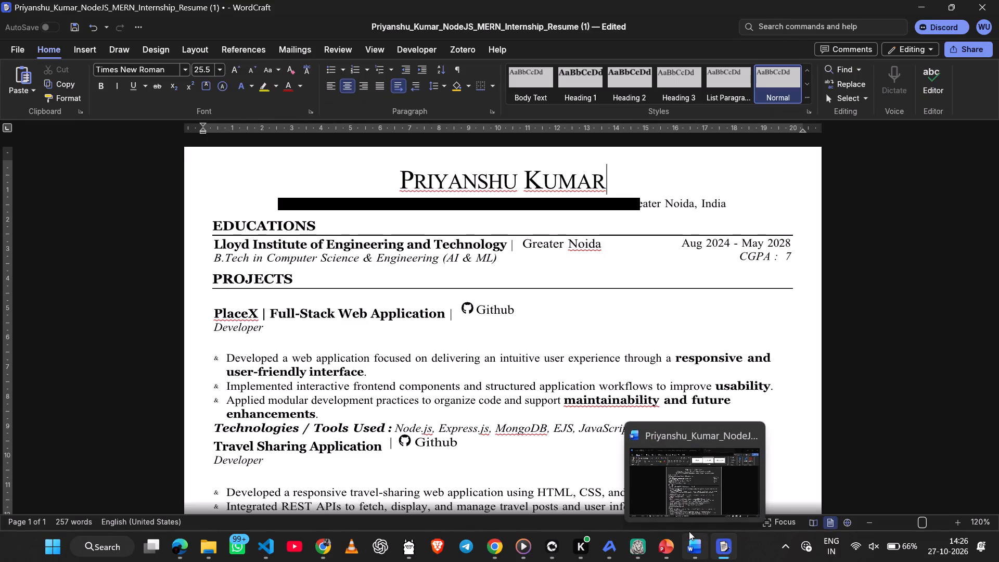
left_click(287, 205)
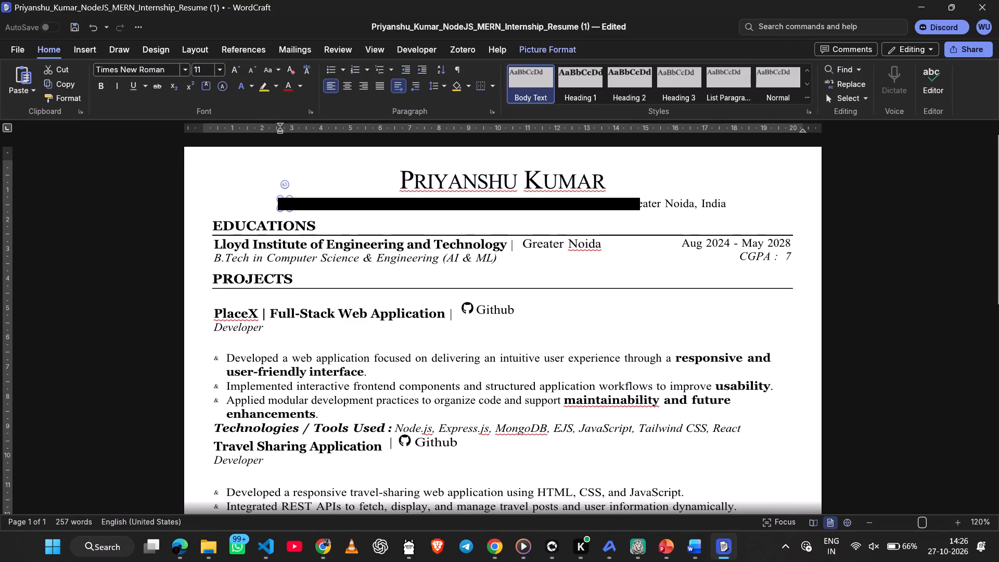
key("BackSpace")
key("ctrl+v")
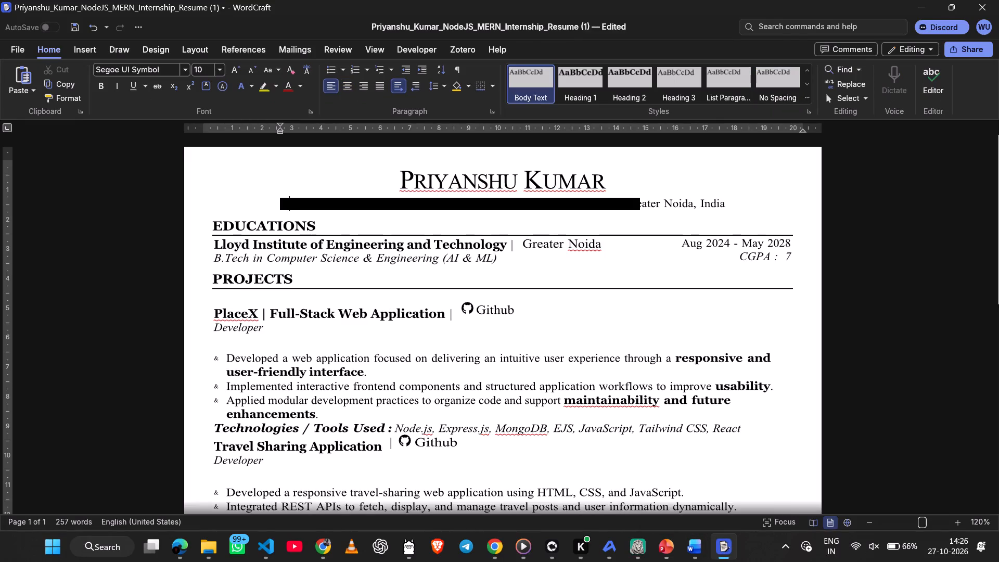
Insert the country code prefix "+91" after the pasted symbol at the start of the contact line, without extra spaces.
left_click(287, 204, "shift")
key("shift+plus")
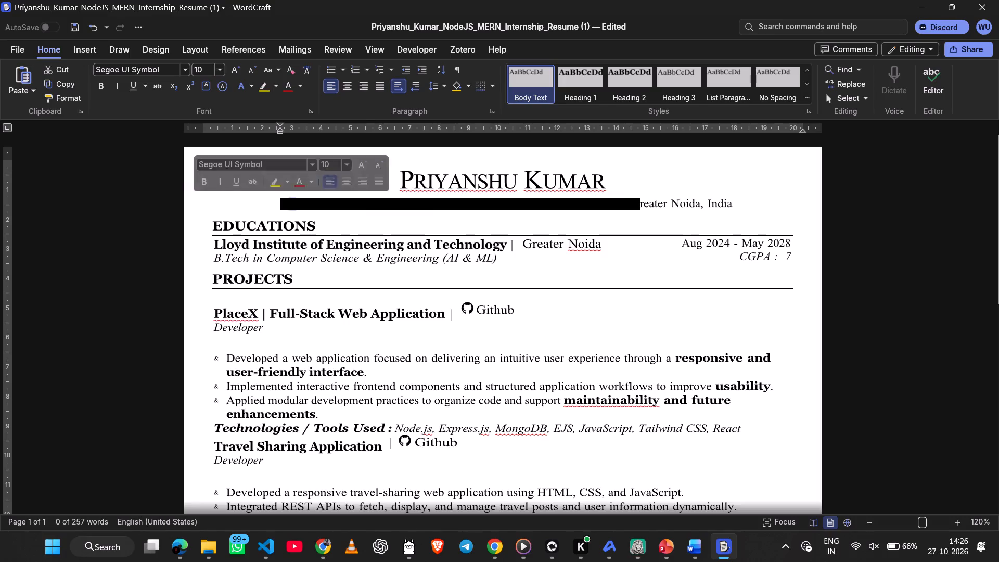
type("91")
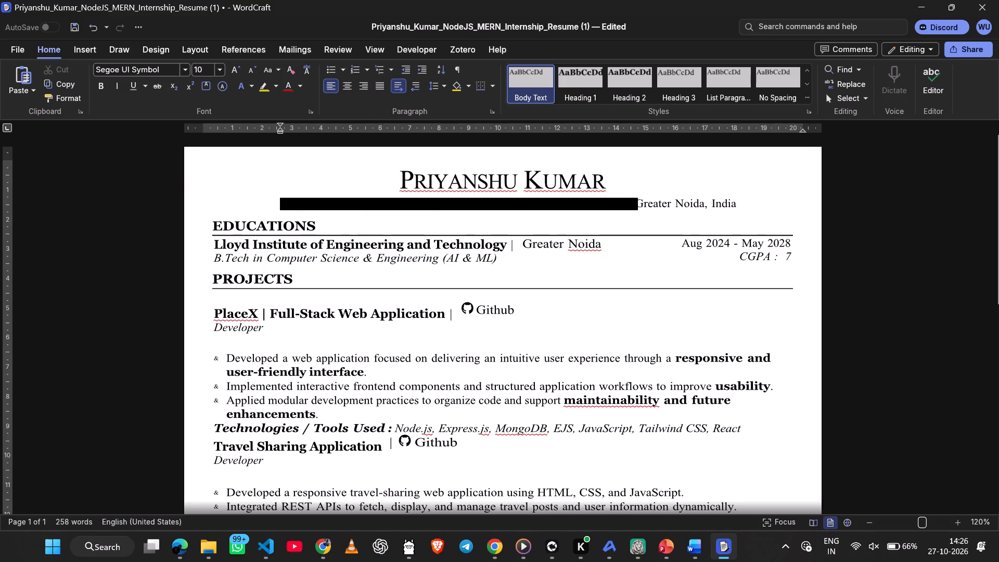
left_click(291, 206)
key("plus")
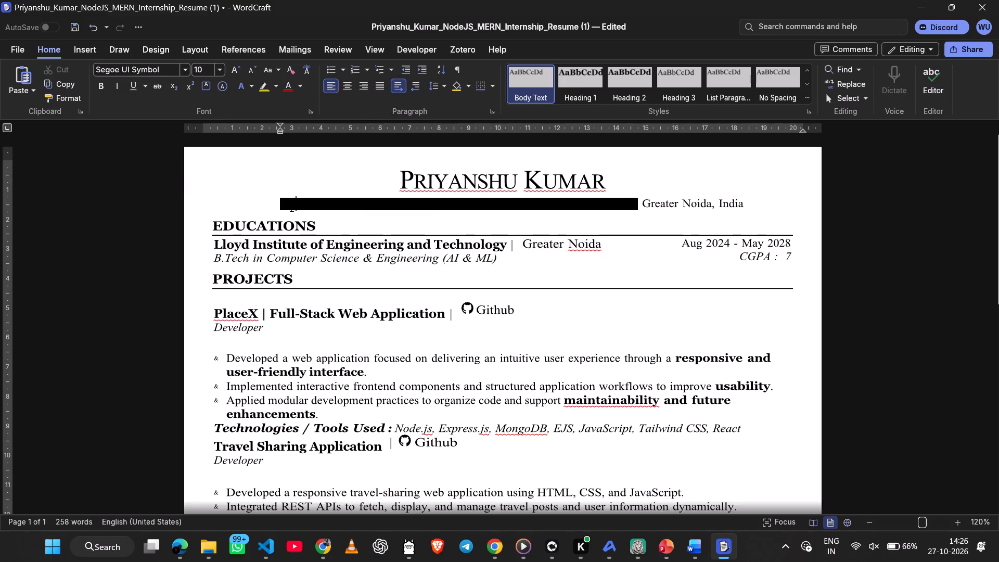
key("space")
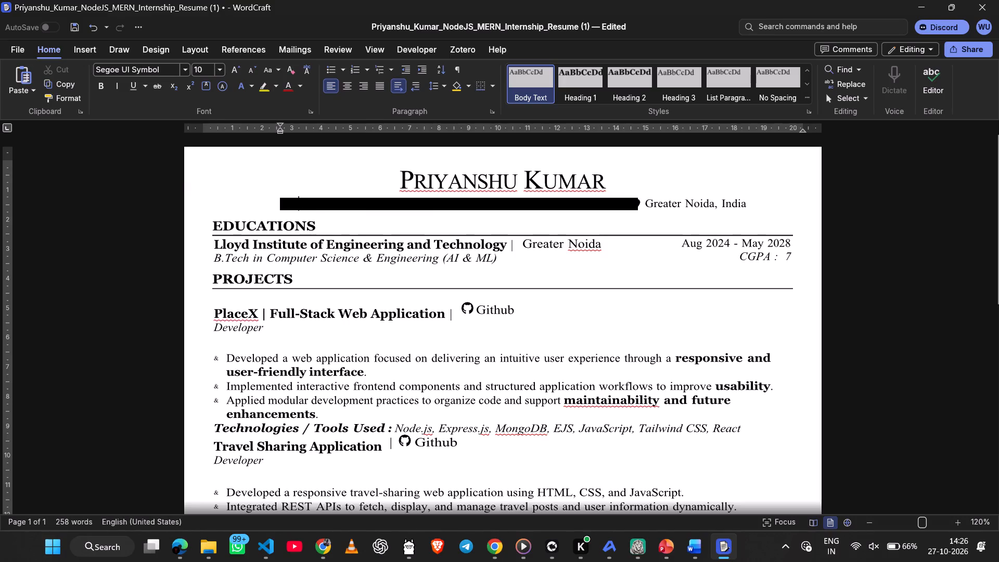
key("space")
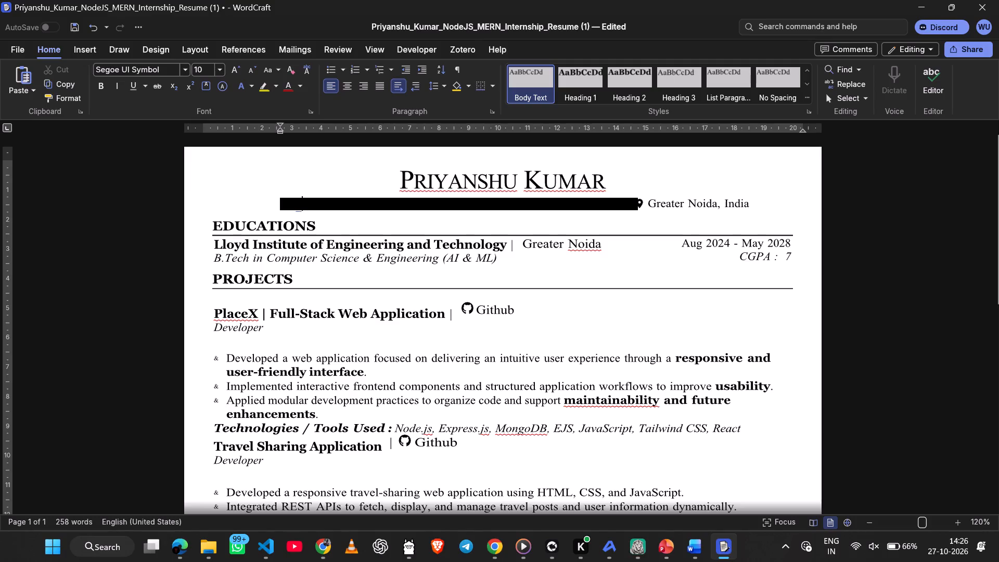
key("BackSpace")
key("BackSpace")
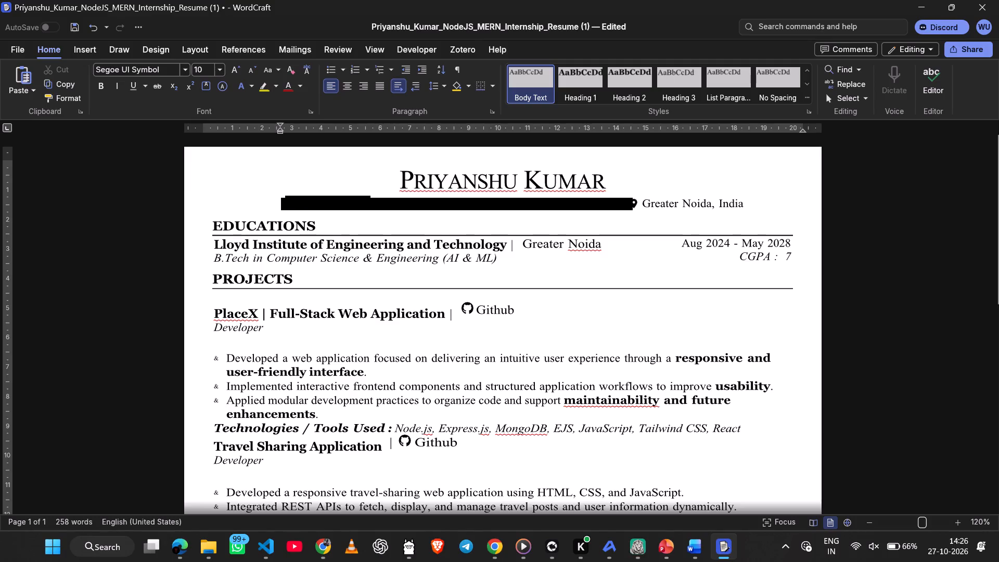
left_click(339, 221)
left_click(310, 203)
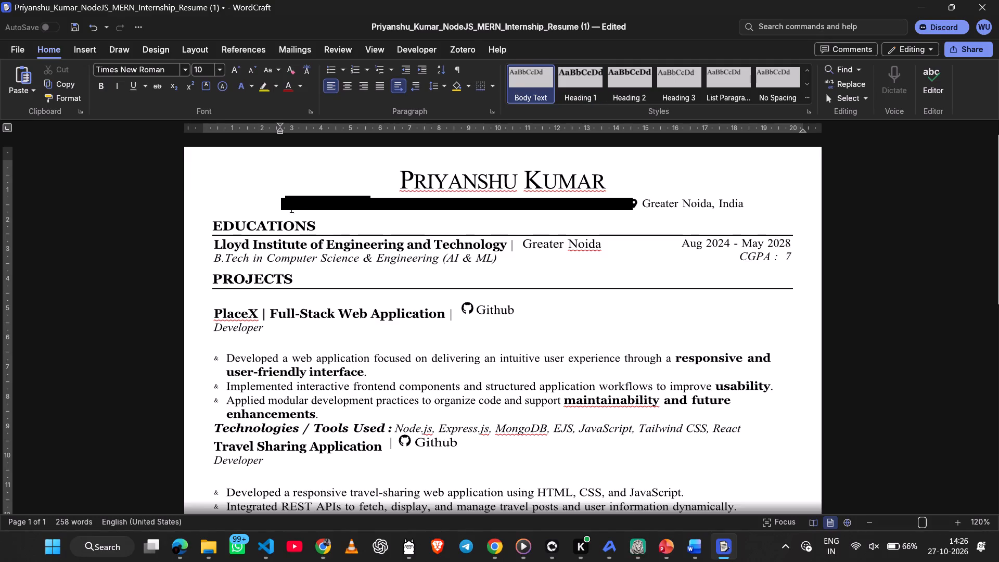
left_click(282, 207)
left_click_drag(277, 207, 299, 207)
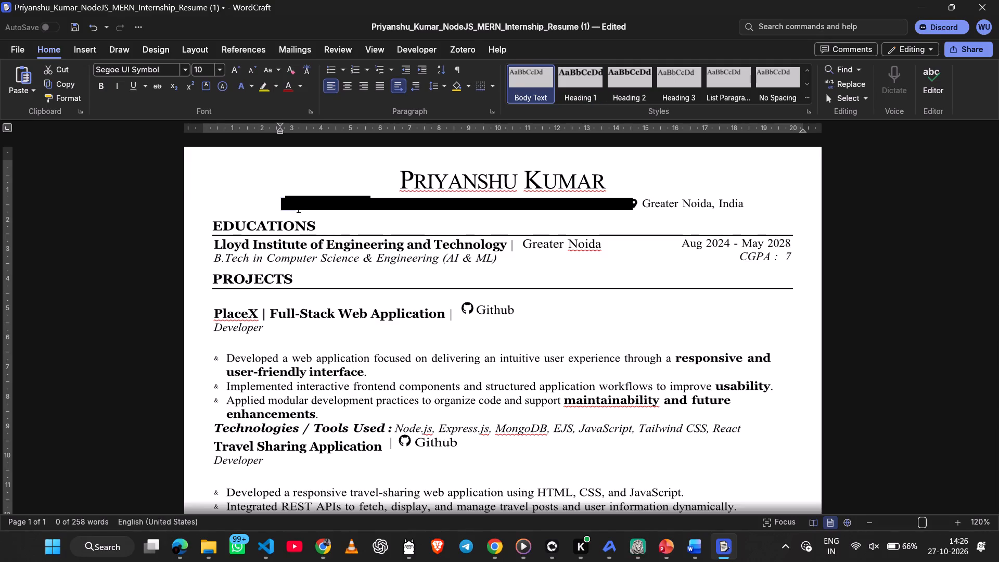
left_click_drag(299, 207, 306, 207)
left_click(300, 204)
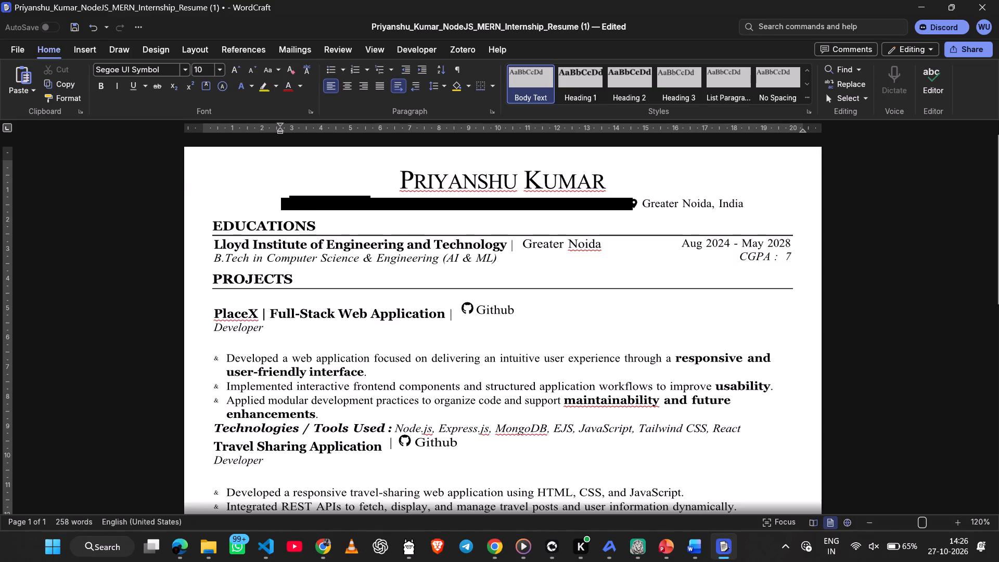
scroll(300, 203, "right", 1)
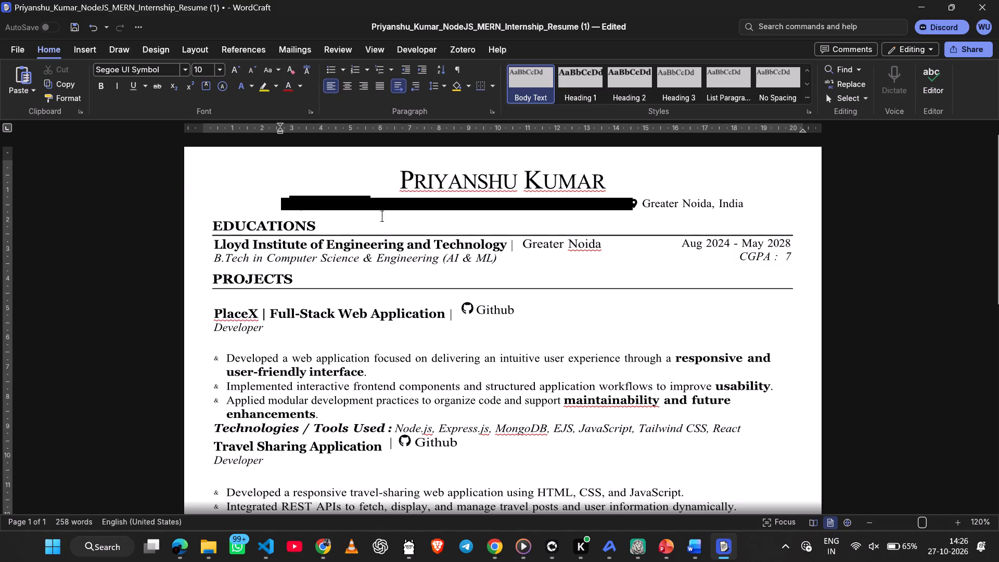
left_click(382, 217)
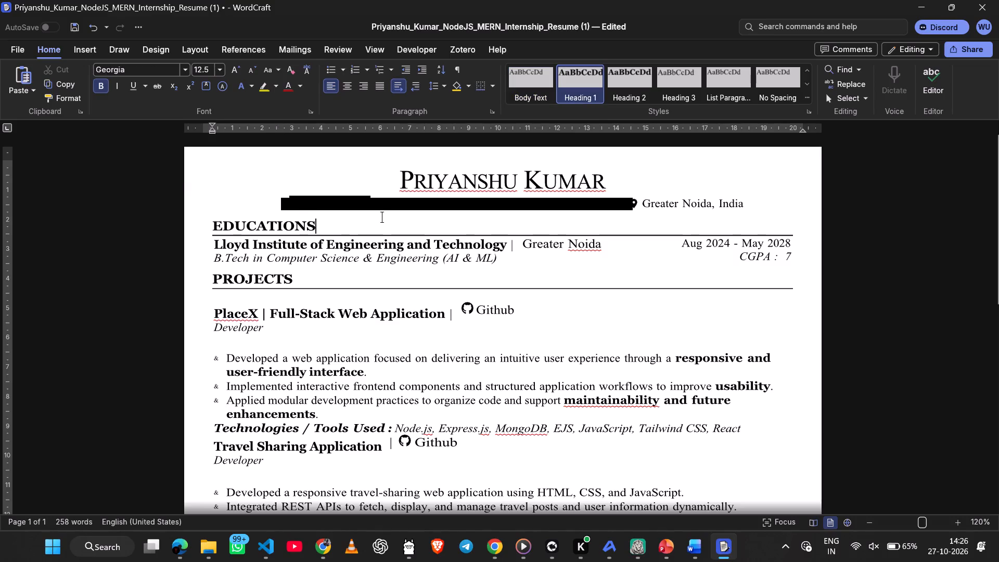
Undo the recent edits at the start of the contact line, including the "+91" country code prefix.
key("ctrl+z")
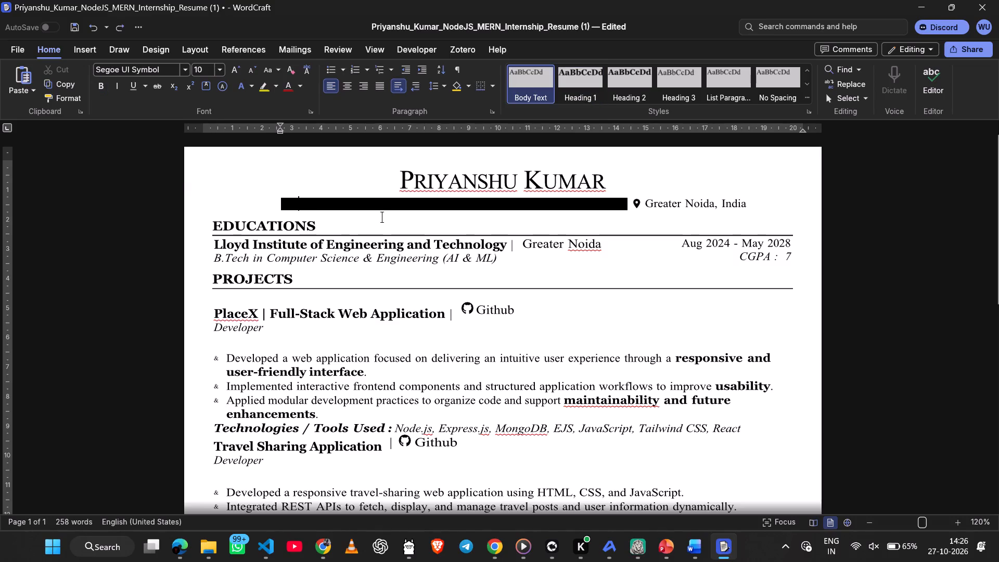
key("ctrl+z")
key("ctrl+z")
key("ctrl+z")
key("ctrl+z")
key("ctrl+z")
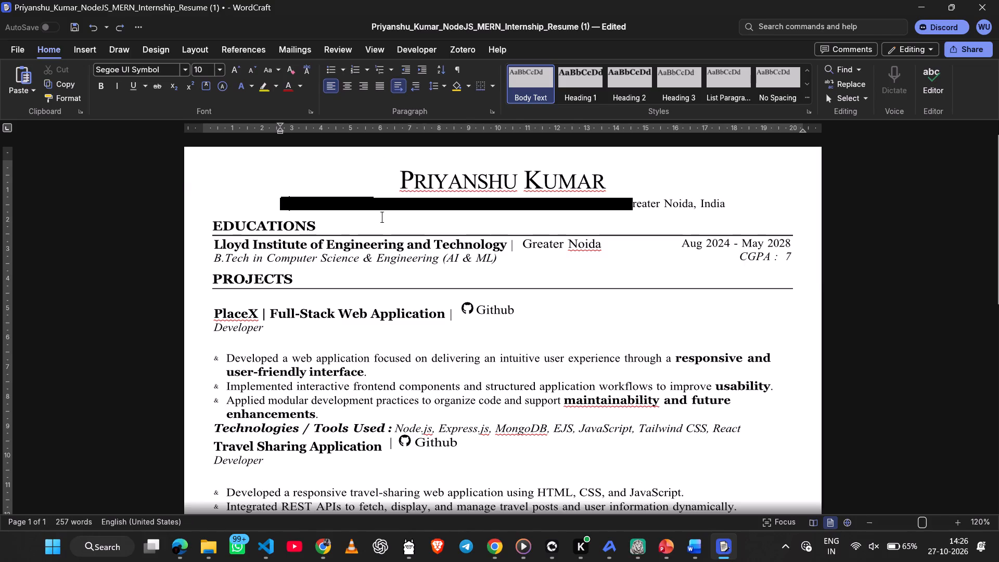
Replace the four remaining icons in the contact line, from the email icon through the location pin, with the copied ✧ symbol.
left_click(360, 205)
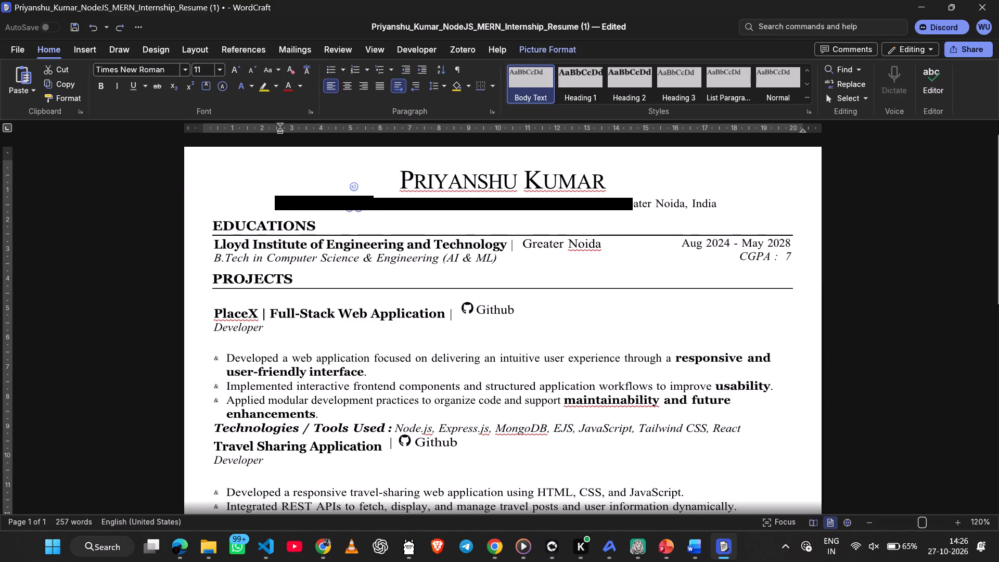
key("BackSpace")
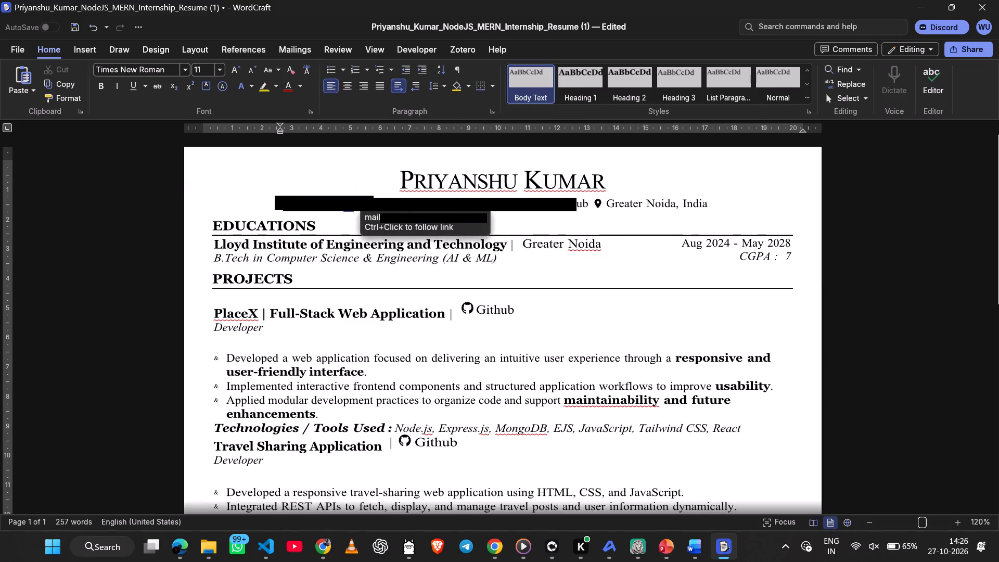
key("ctrl+v")
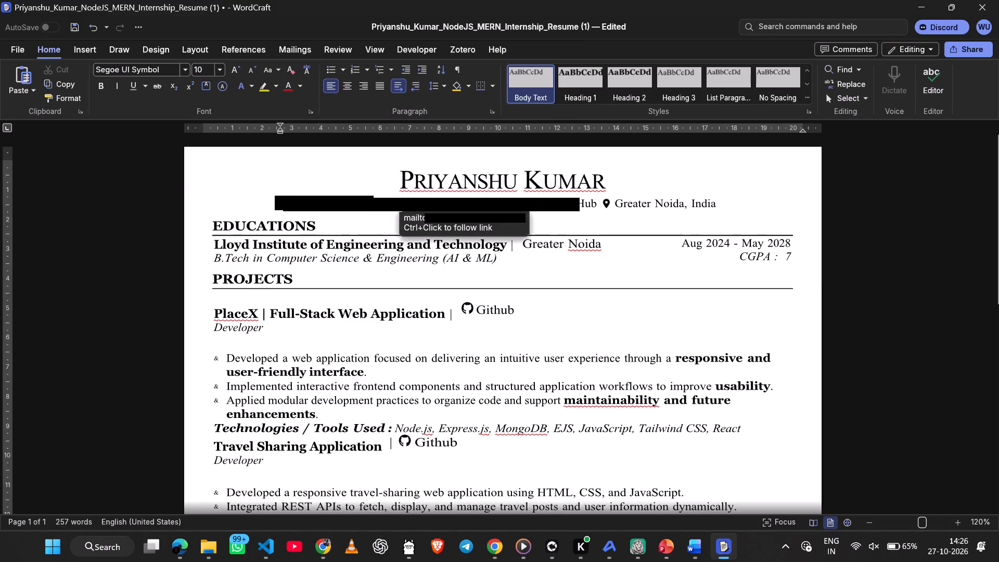
left_click(500, 206)
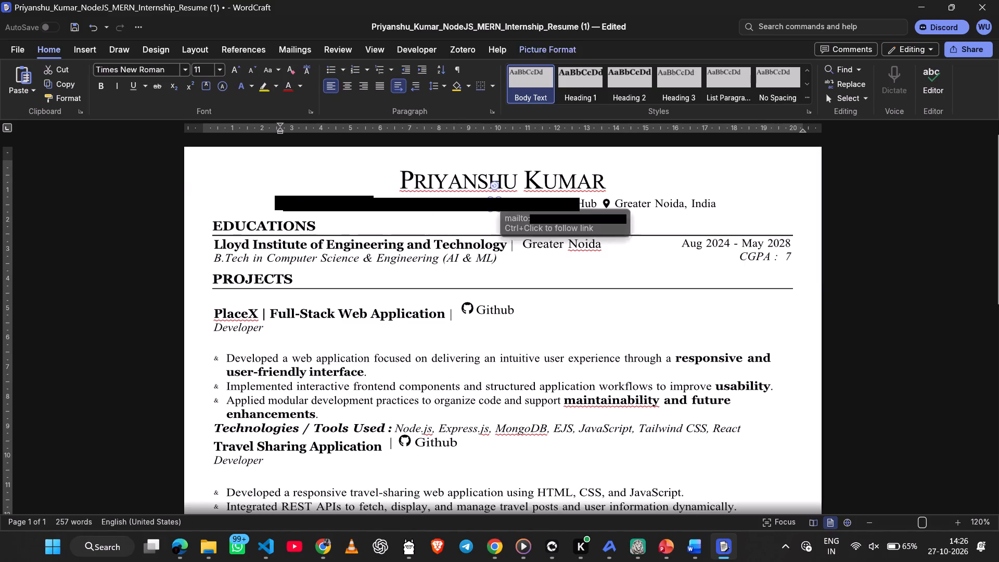
key("BackSpace")
key("ctrl+v")
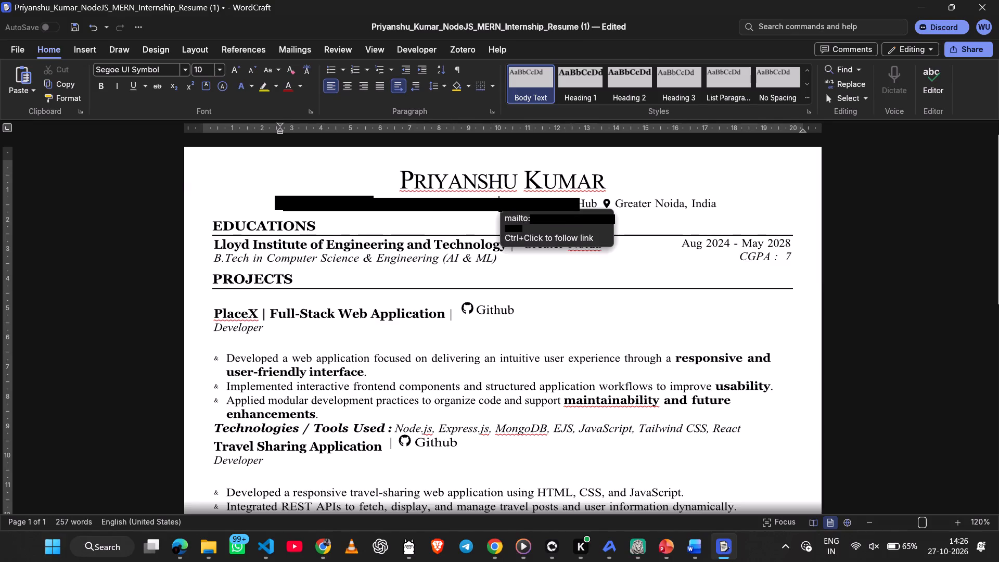
left_click(555, 207)
key("BackSpace")
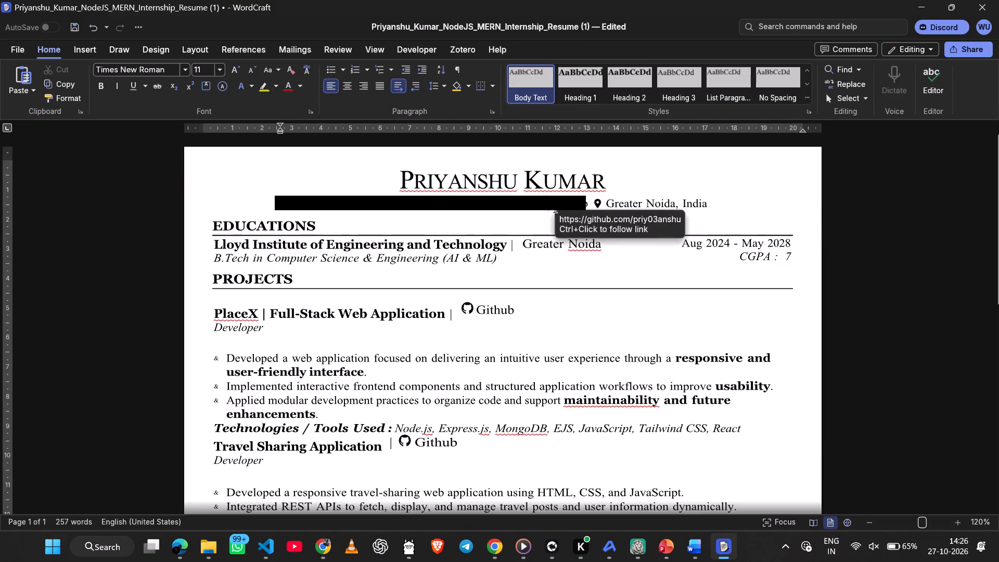
key("ctrl+v")
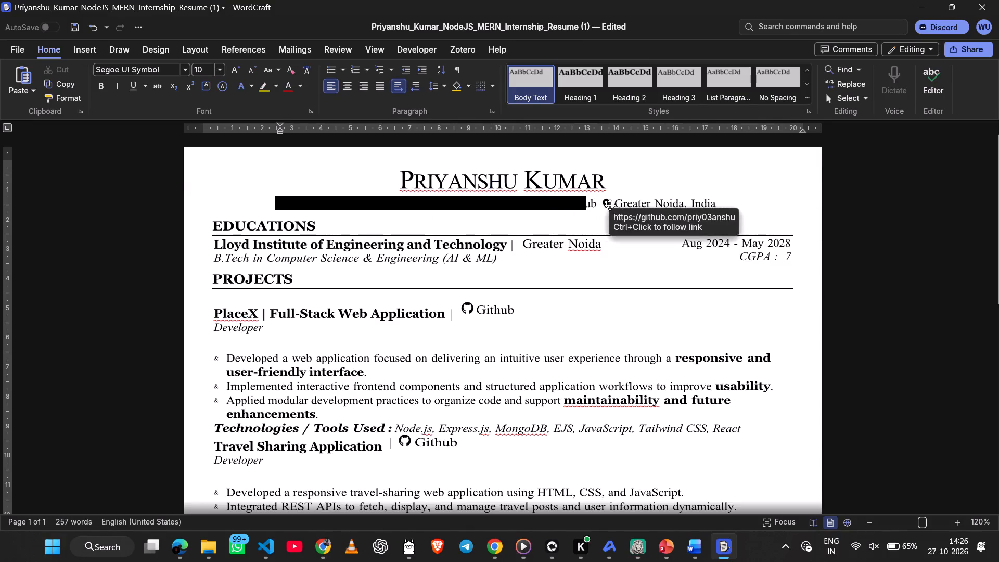
left_click(610, 205)
key("BackSpace")
key("ctrl+v")
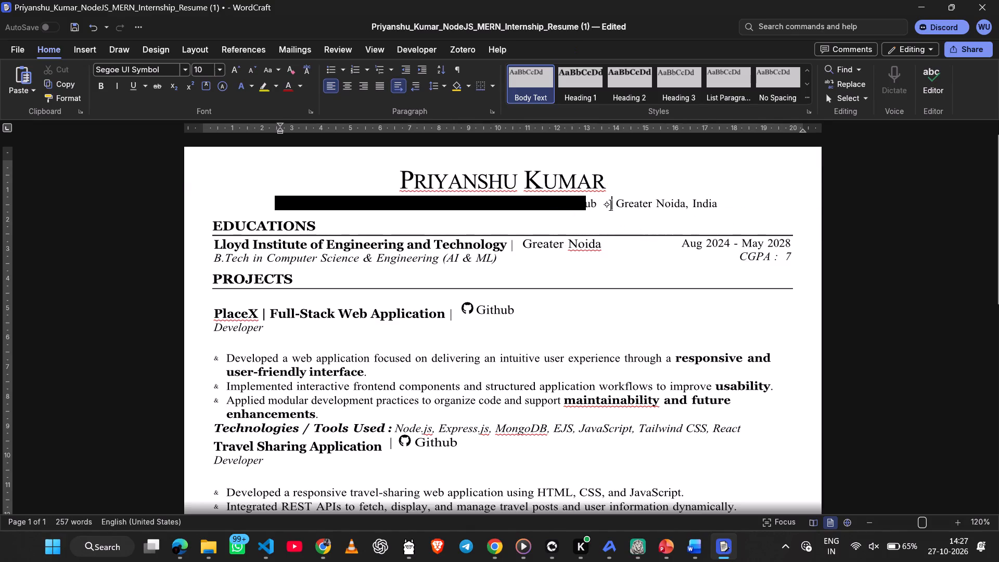
Insert the copied ✧ symbol at the very start of the contact line, before the phone number.
left_click(280, 209)
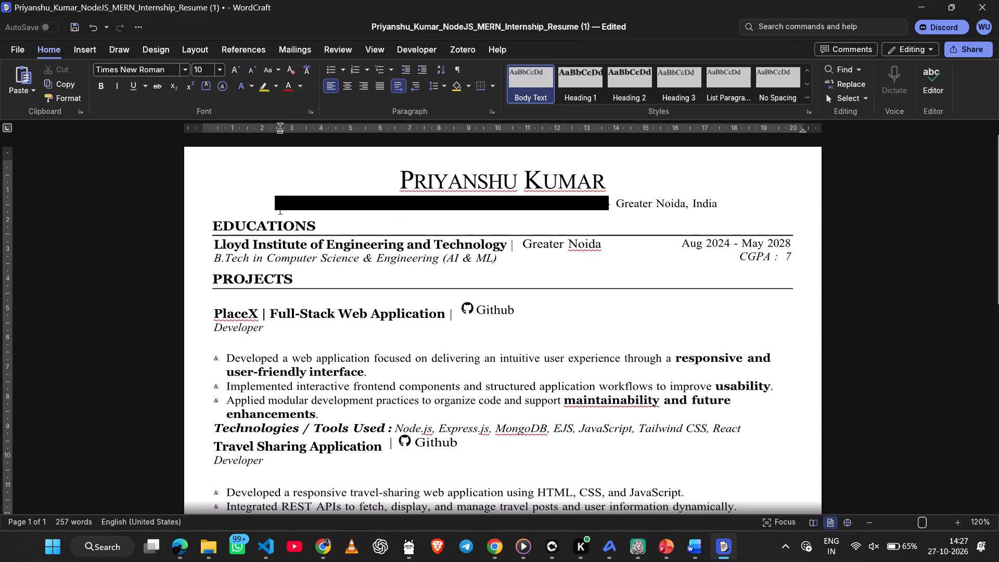
key("ctrl+v")
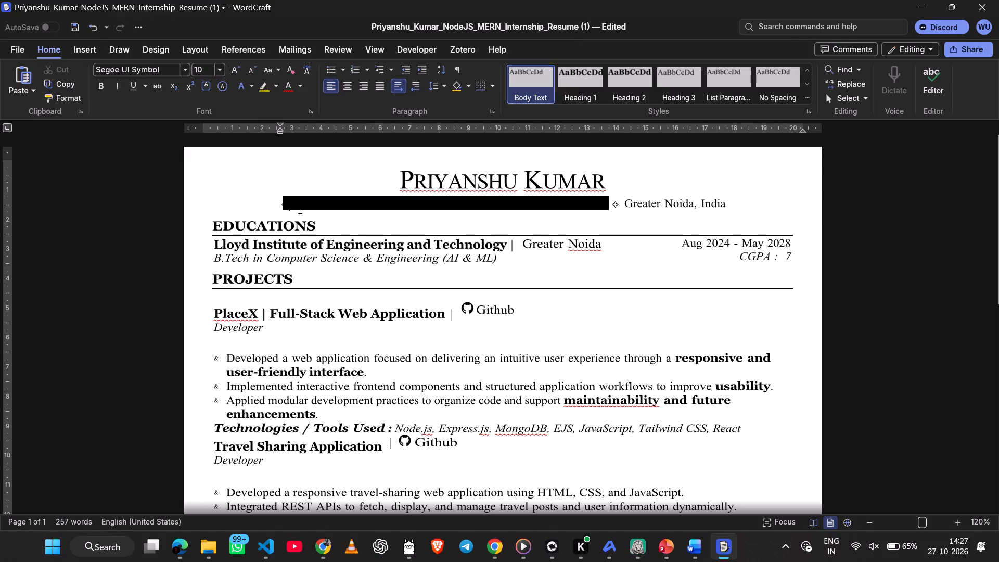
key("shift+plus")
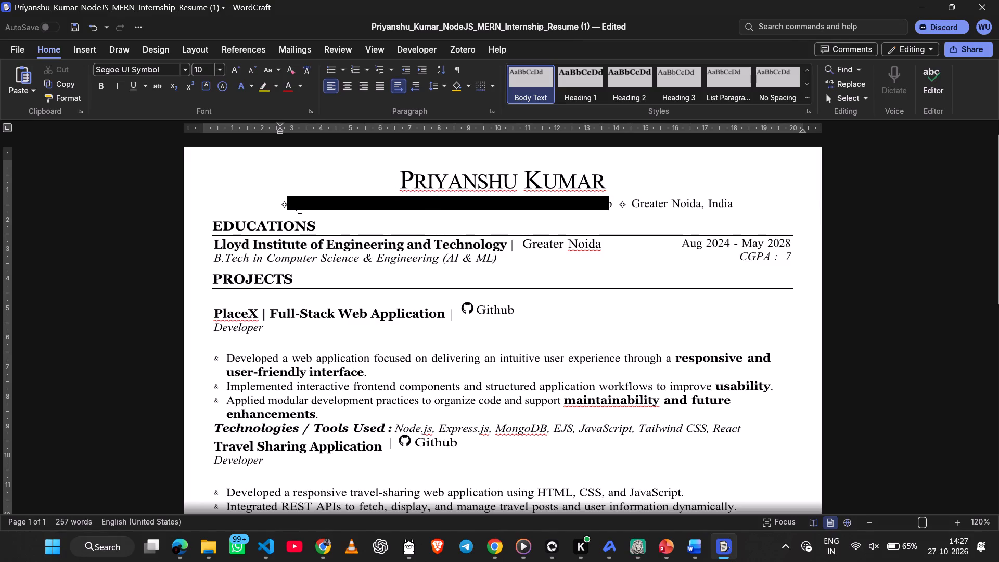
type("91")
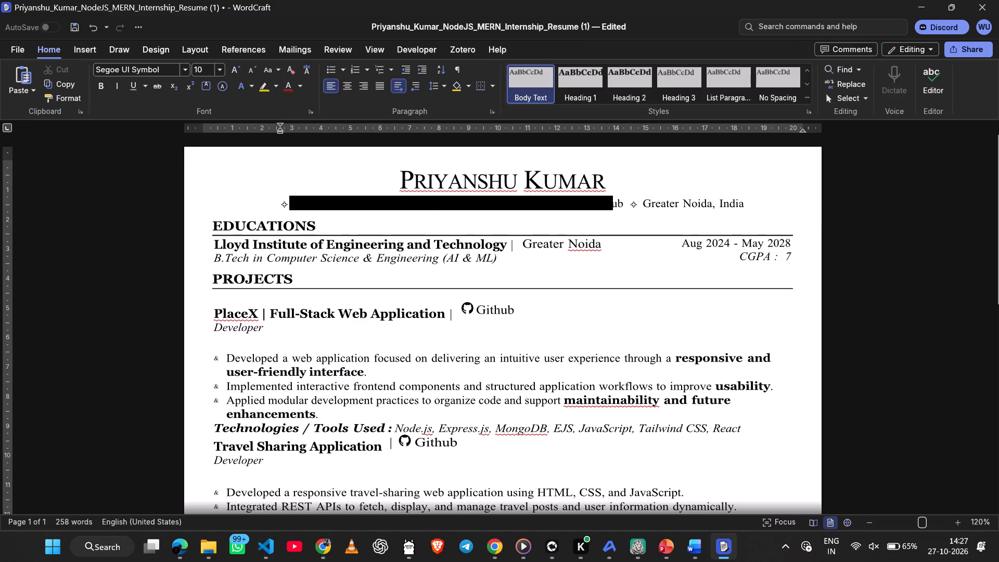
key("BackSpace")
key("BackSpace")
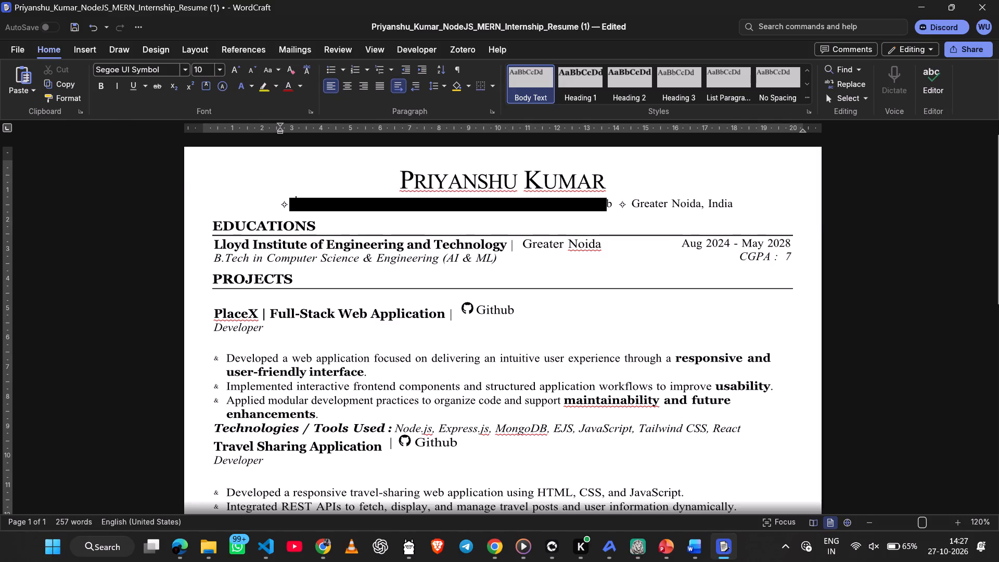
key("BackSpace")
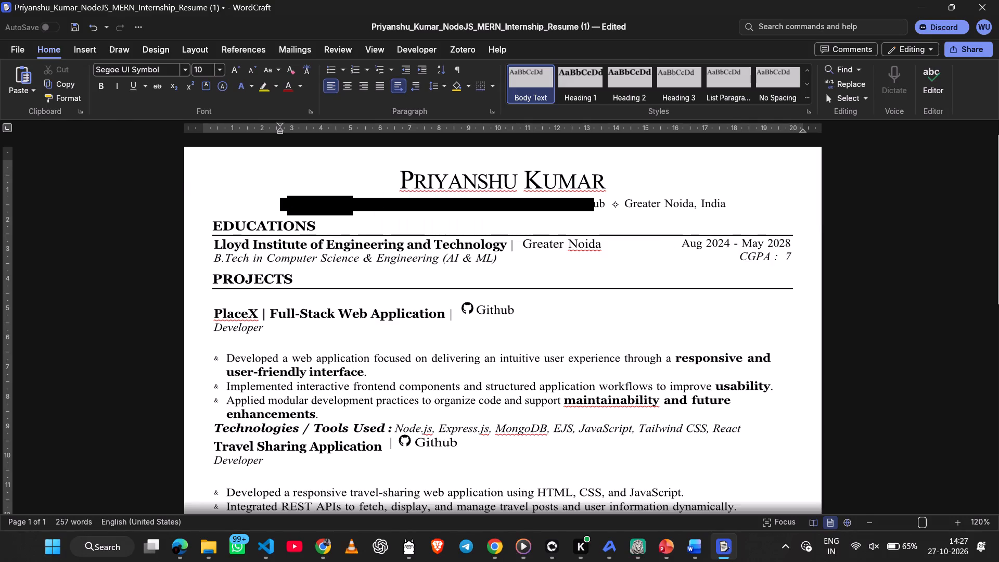
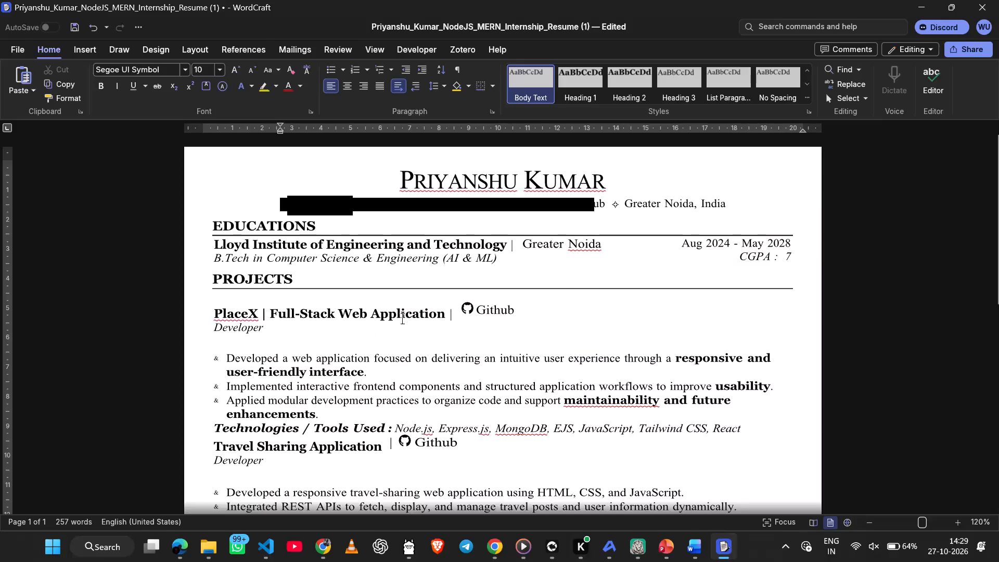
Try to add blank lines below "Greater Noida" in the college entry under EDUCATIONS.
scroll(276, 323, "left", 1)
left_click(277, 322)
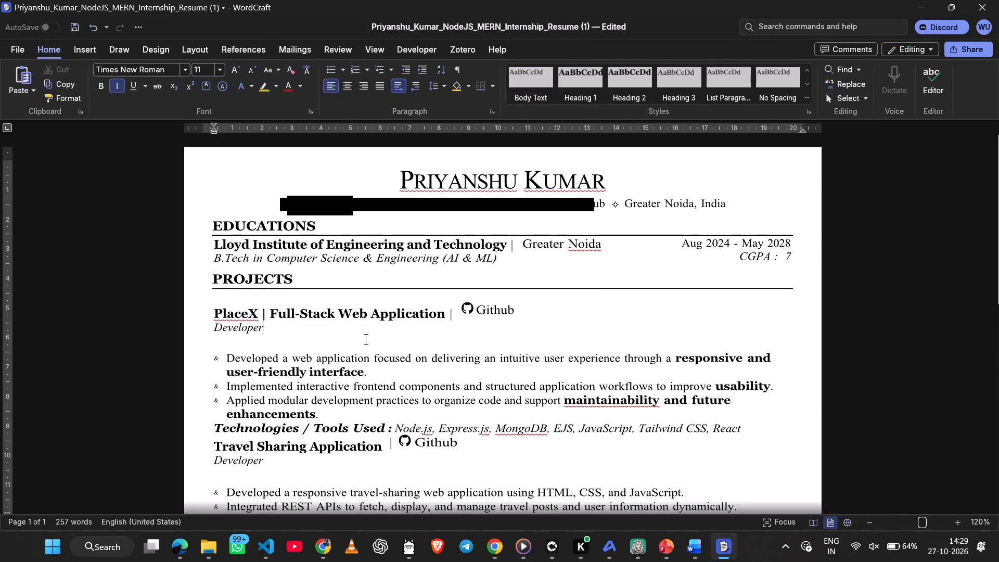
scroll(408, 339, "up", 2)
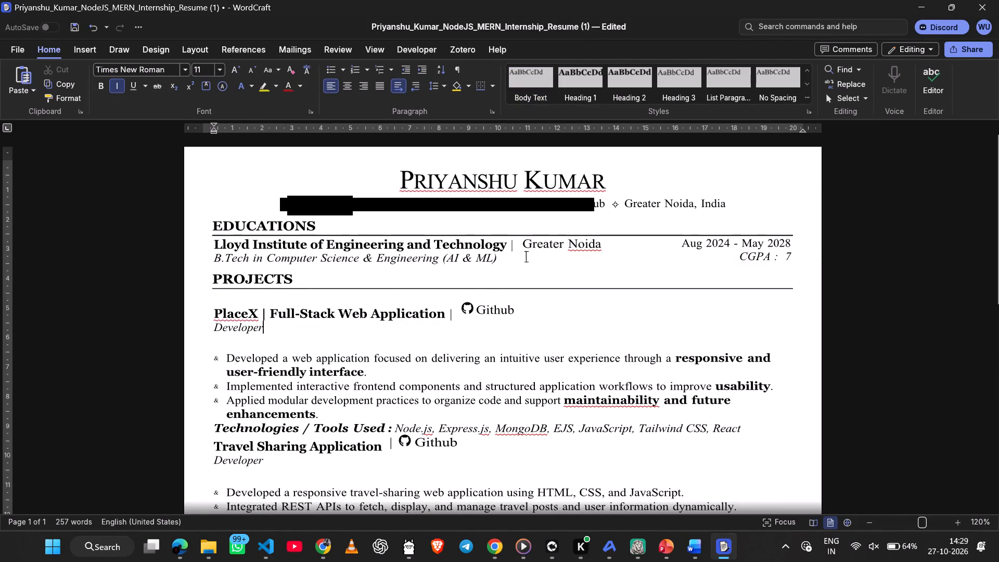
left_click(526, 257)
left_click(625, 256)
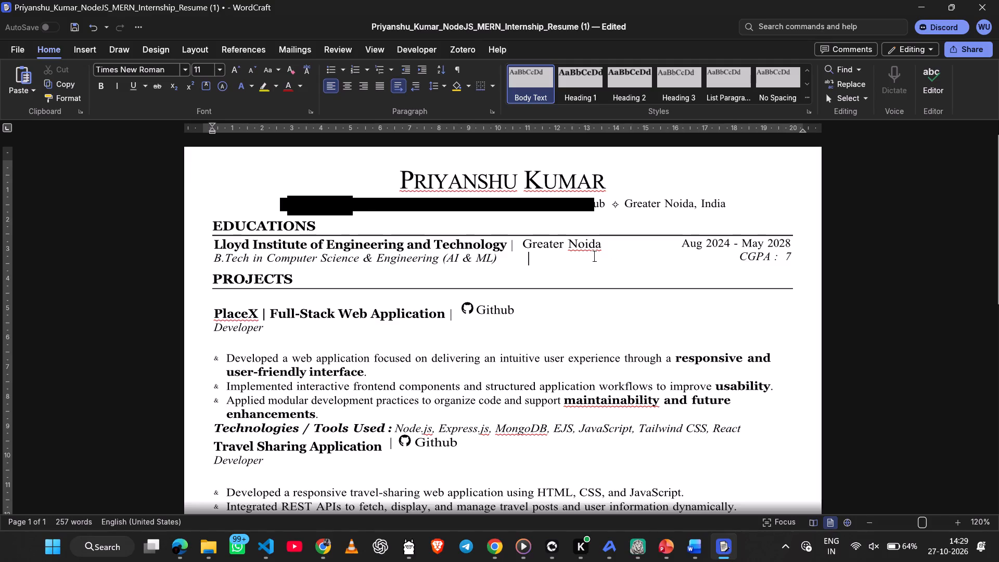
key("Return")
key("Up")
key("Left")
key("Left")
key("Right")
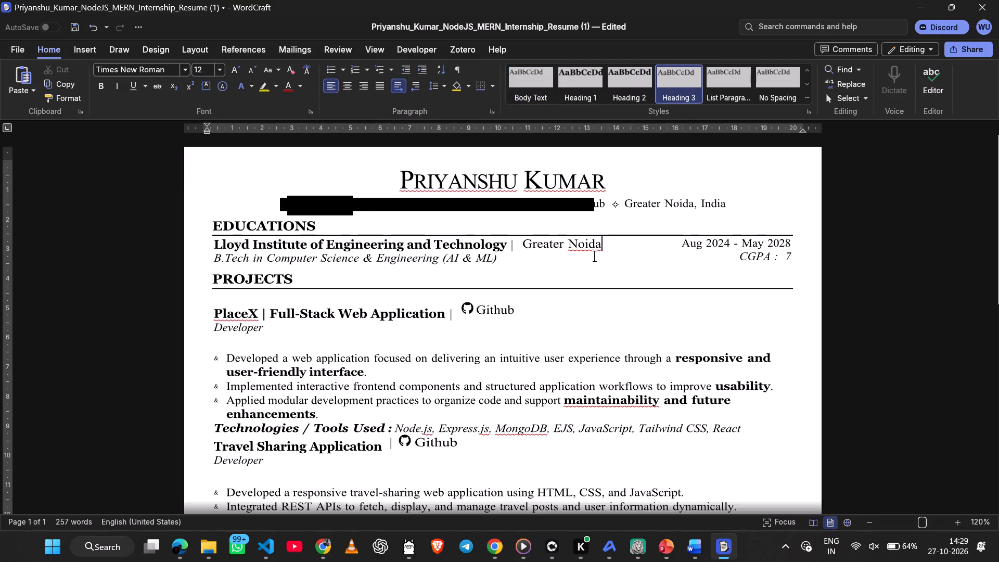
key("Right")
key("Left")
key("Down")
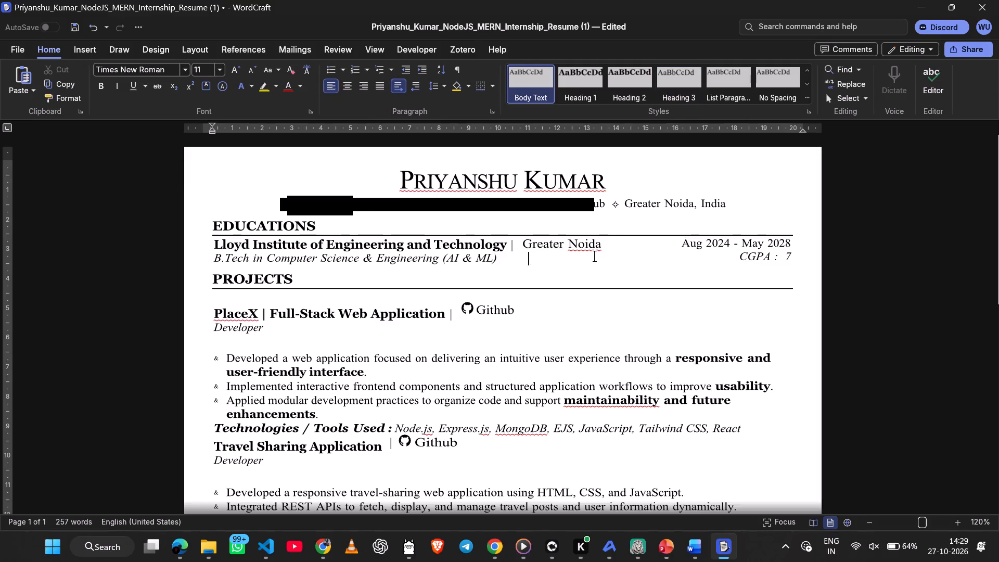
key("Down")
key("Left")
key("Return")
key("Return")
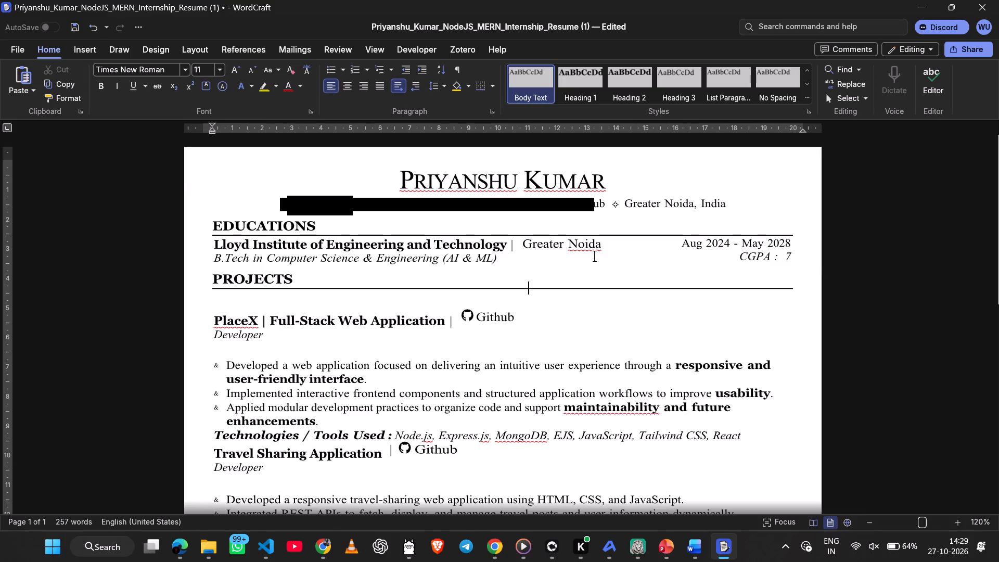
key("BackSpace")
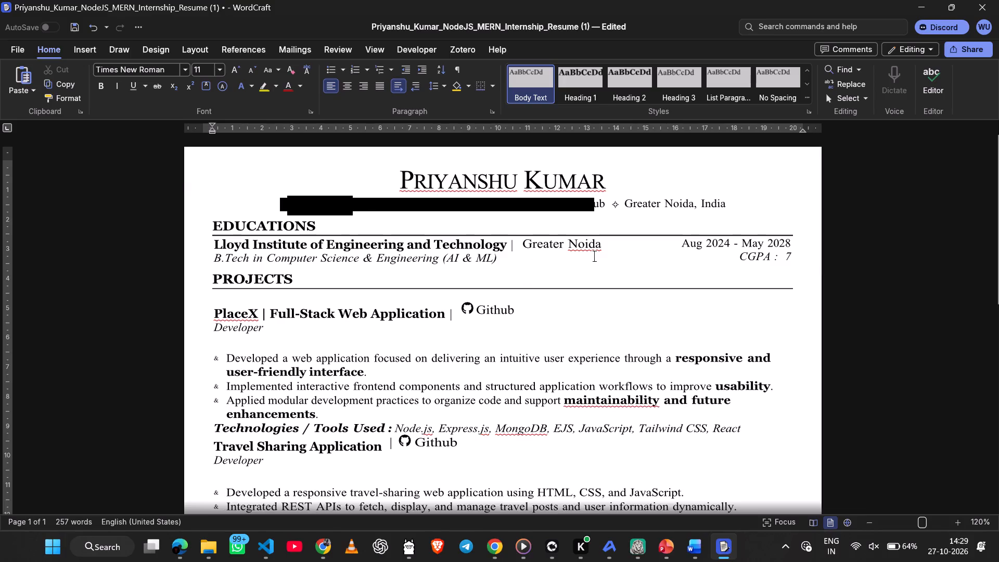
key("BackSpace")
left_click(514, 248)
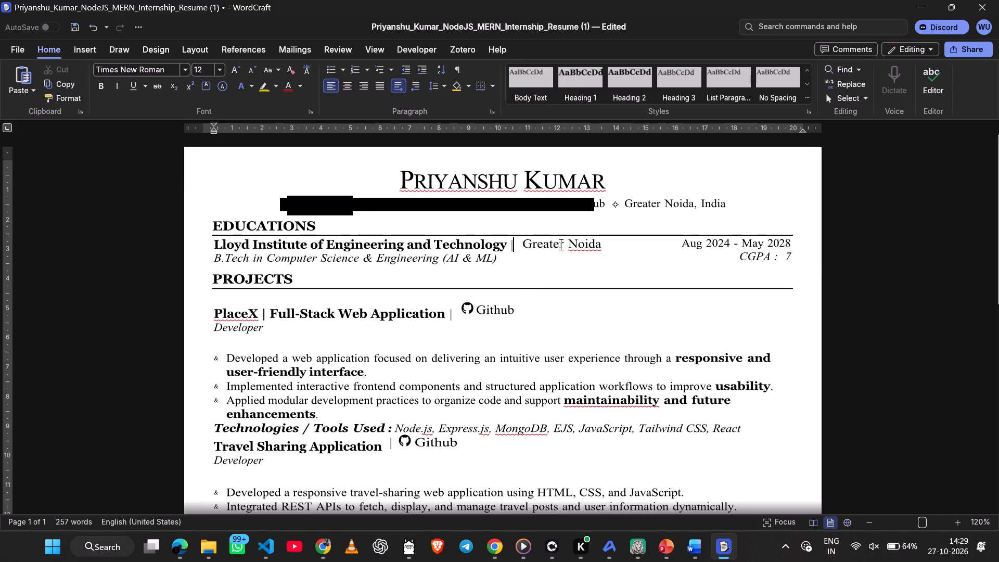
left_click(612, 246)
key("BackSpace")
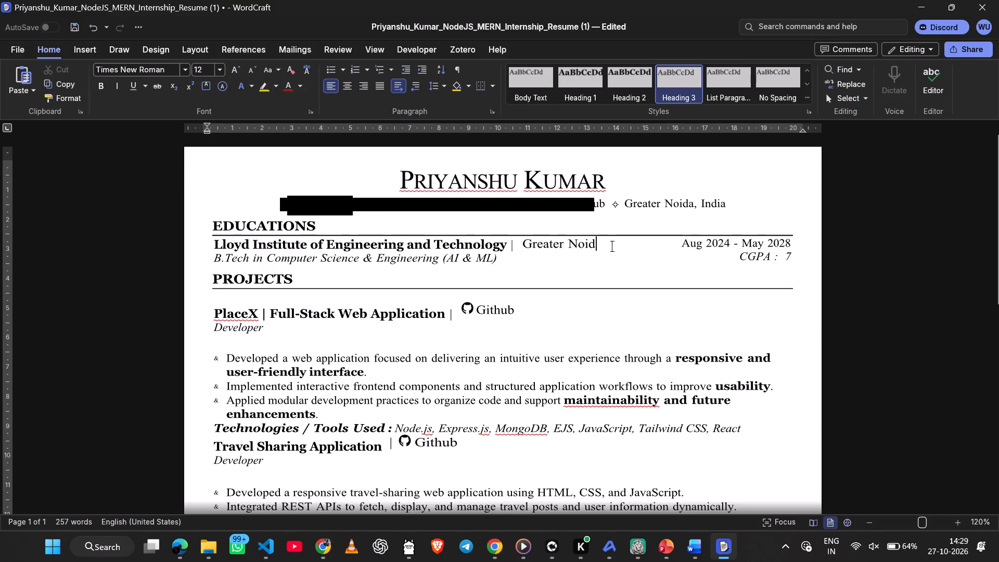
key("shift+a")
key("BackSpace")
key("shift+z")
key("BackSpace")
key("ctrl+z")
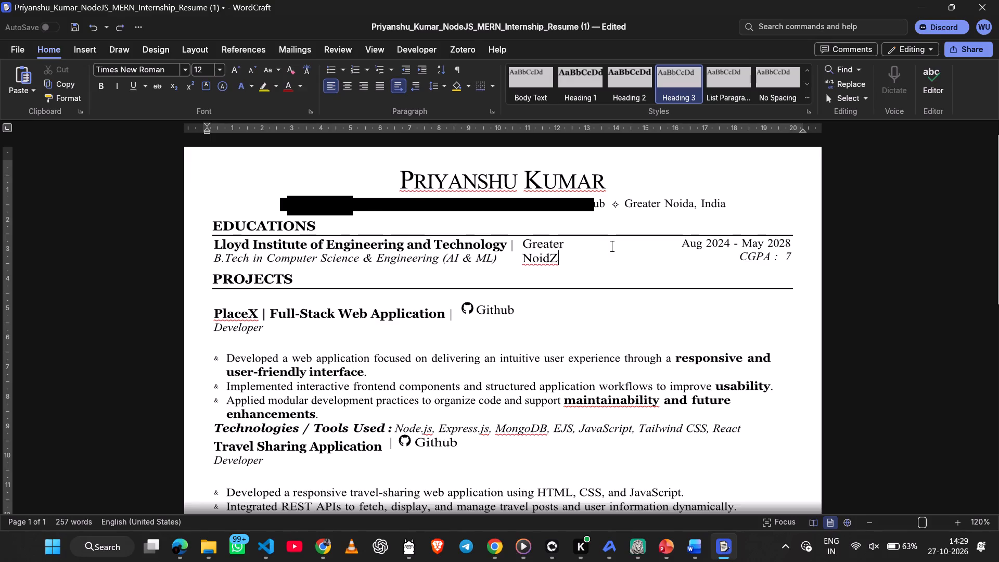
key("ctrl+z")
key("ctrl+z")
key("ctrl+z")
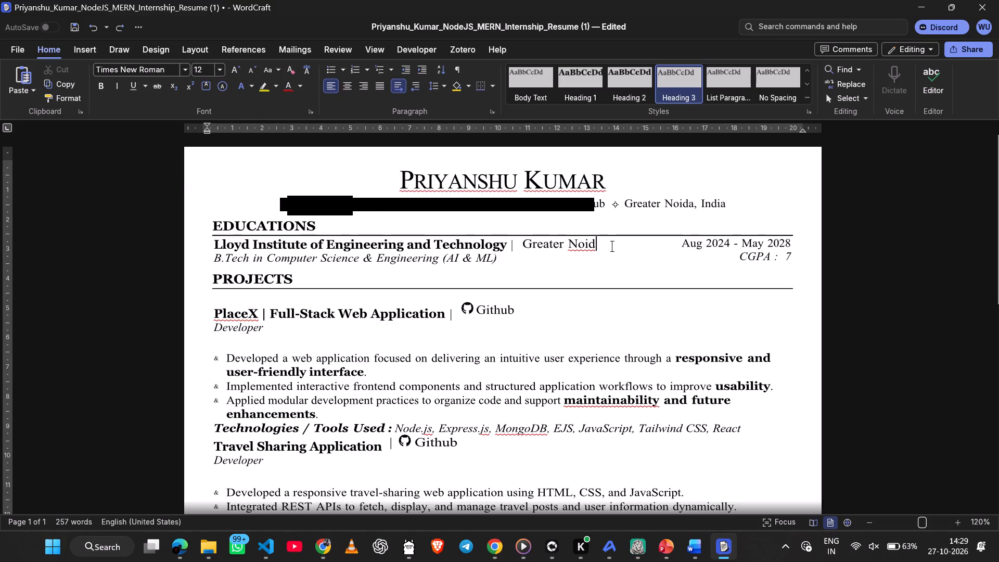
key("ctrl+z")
Make room under EDUCATIONS: insert one blank line after "Greater Noida", two above the PROJECTS heading and one below the B.Tech line.
key("Return")
key("Return")
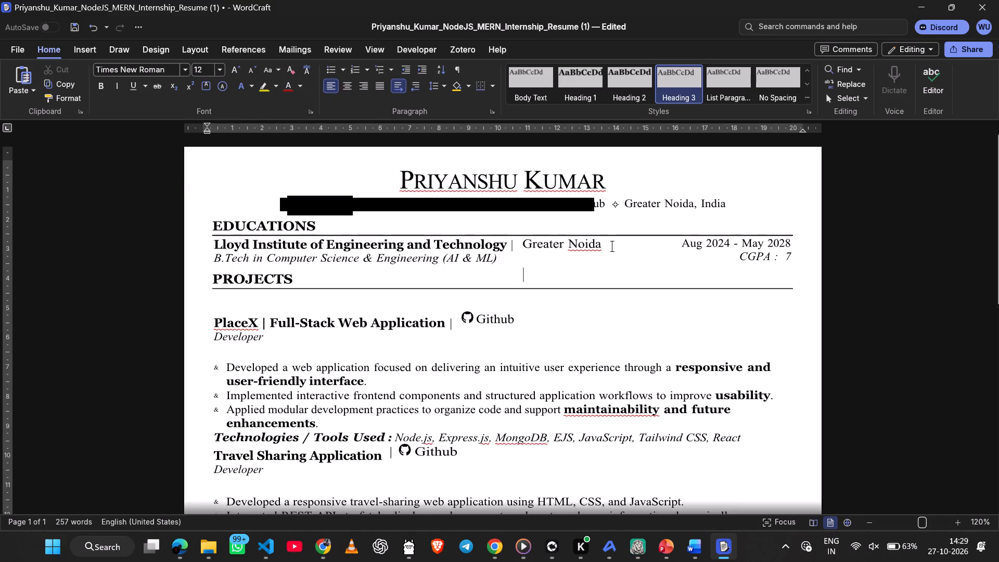
key("BackSpace")
left_click(214, 276)
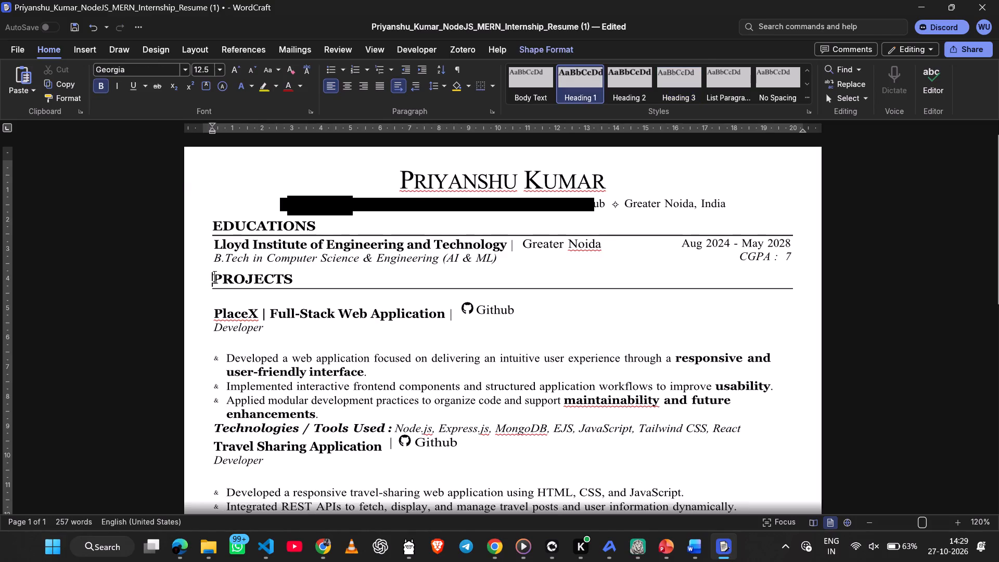
key("Return")
key("Return")
left_click(214, 276)
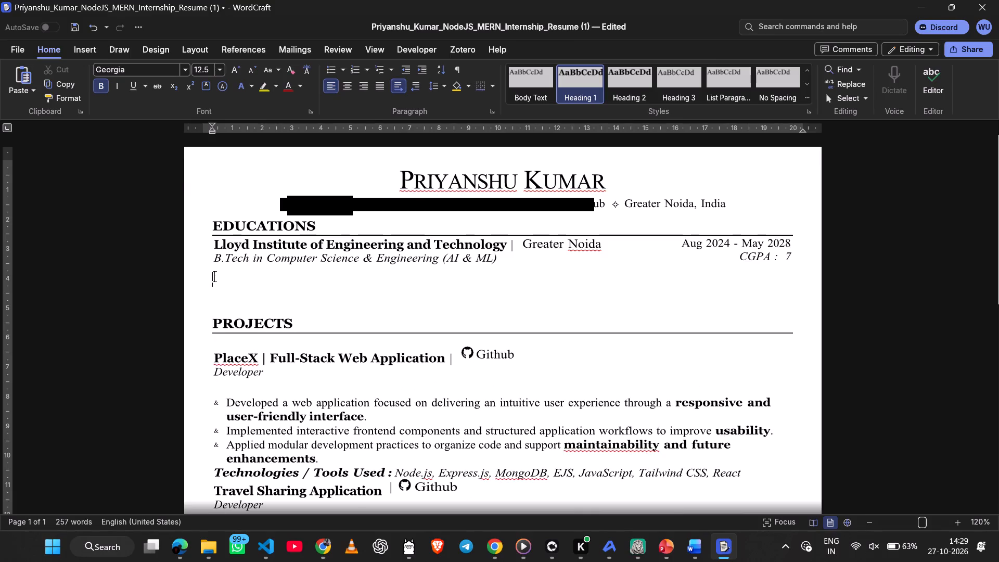
left_click(507, 263)
key("Return")
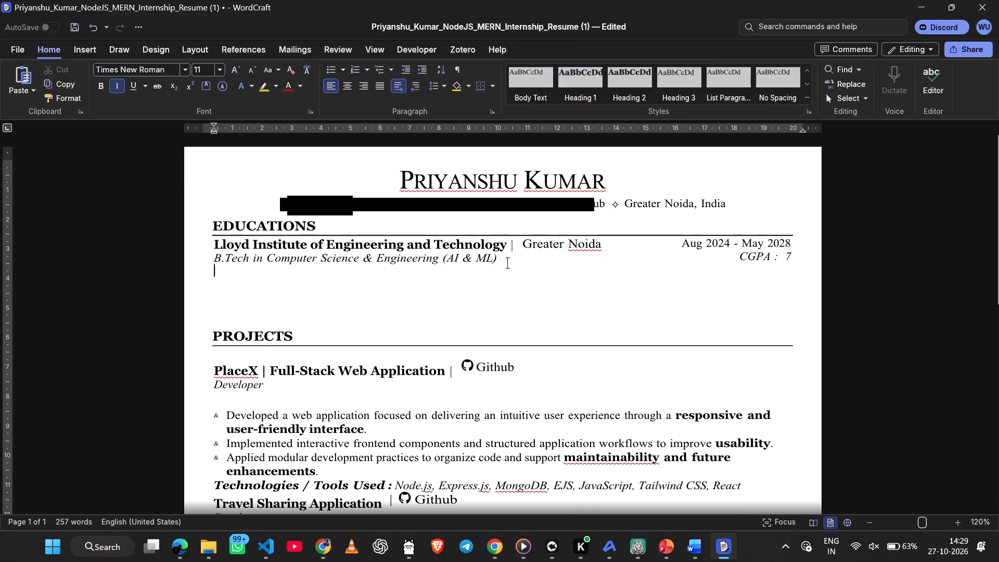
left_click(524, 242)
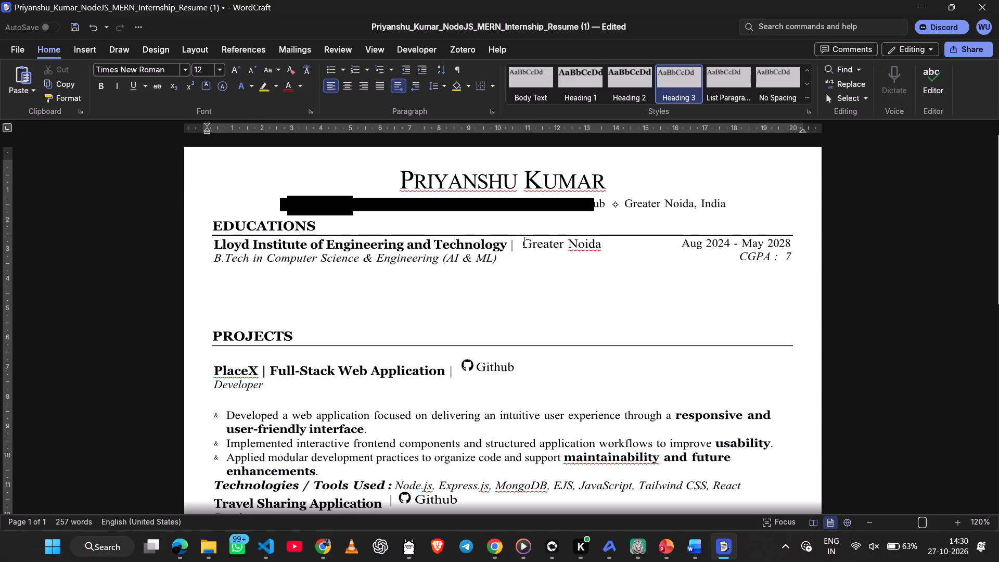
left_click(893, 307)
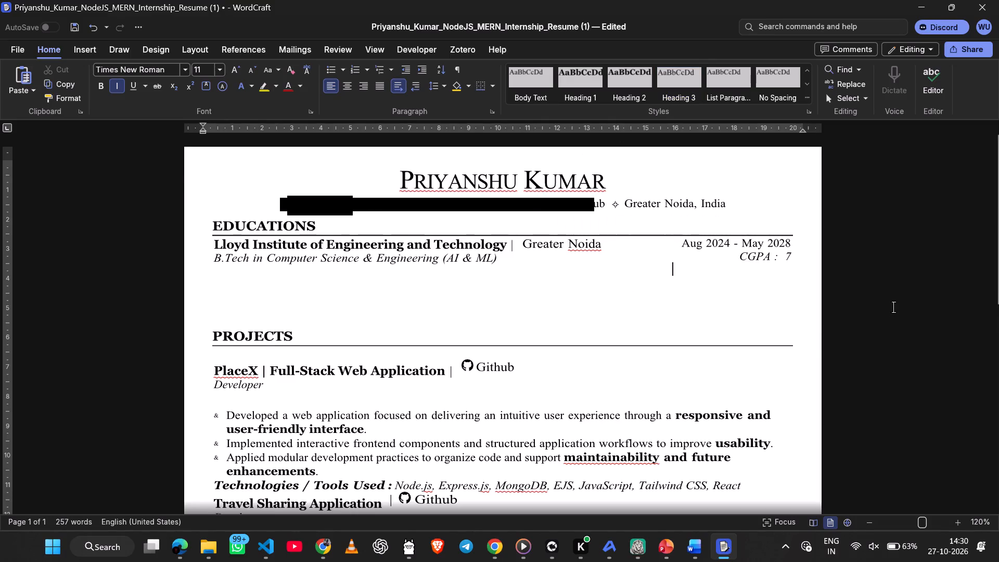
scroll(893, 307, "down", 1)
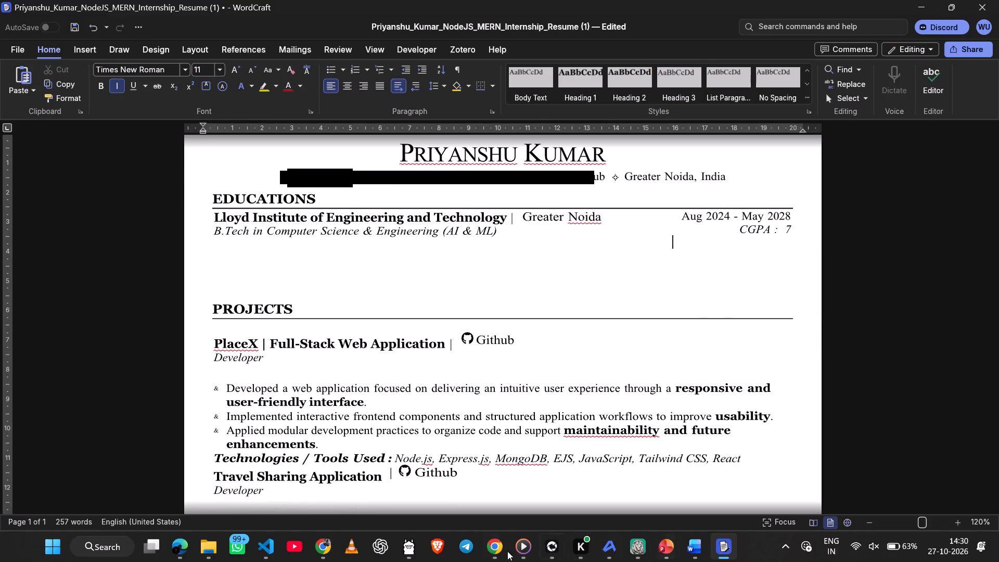
In the Word copy of the resume, copy the Intermediate XII and Highschool X entries with their school lines.
left_click(696, 547)
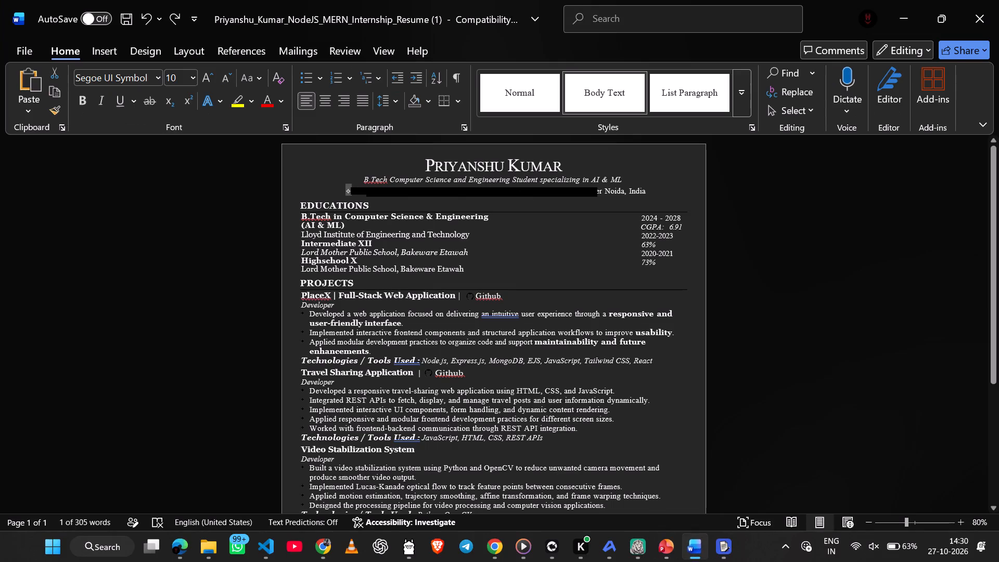
left_click_drag(298, 244, 333, 252)
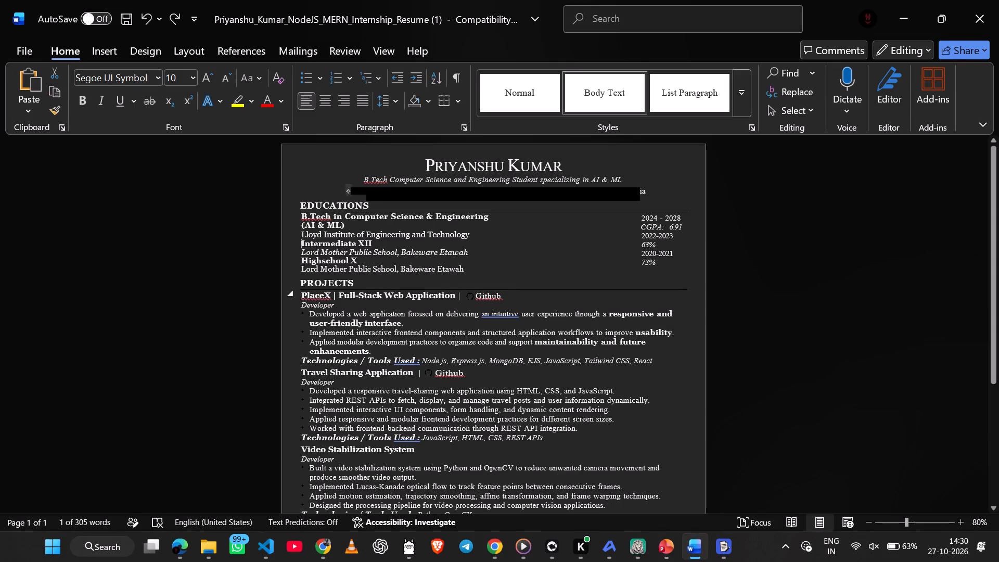
left_click_drag(333, 252, 587, 267)
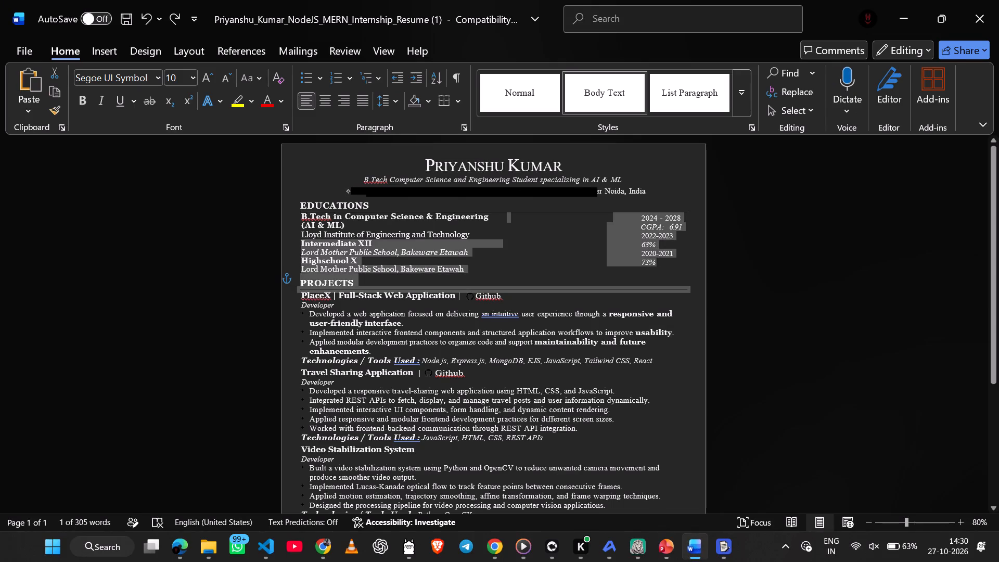
left_click_drag(587, 267, 580, 267)
left_click(580, 267)
left_click_drag(300, 242, 468, 270)
key("ctrl+c")
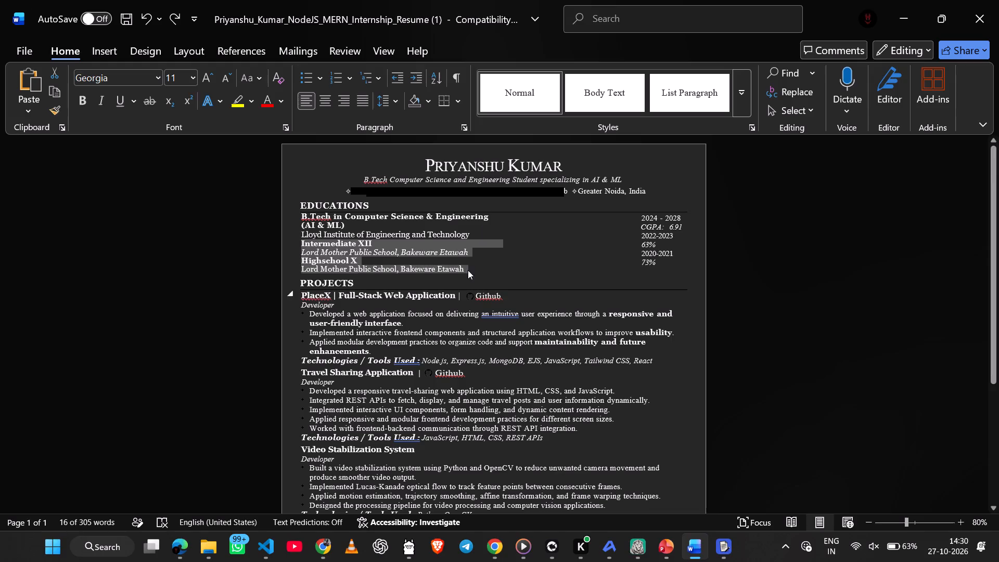
Back in WordCraft, paste the copied school entries on the blank line directly below the B.Tech line.
left_click(731, 547)
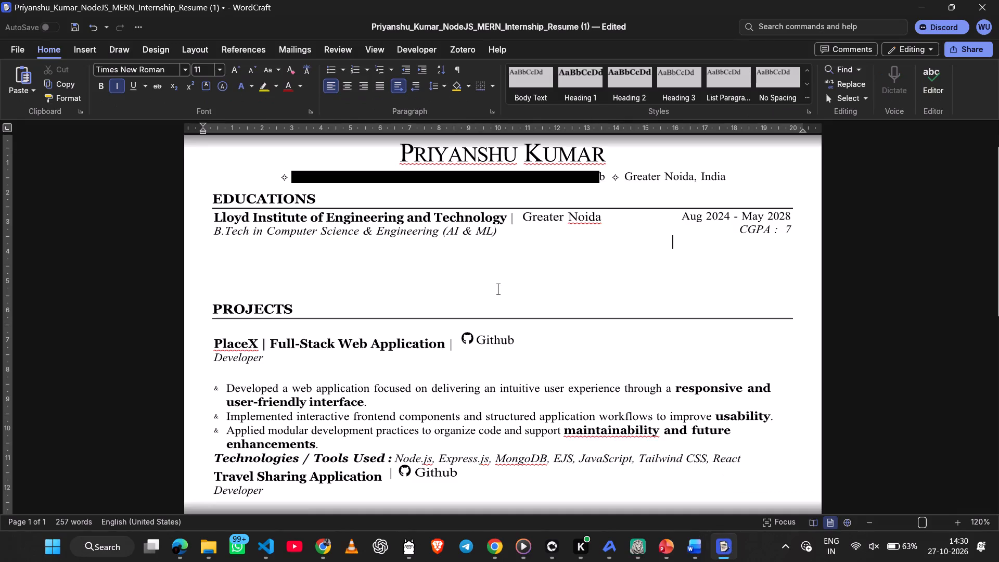
left_click(216, 247)
key("ctrl+v")
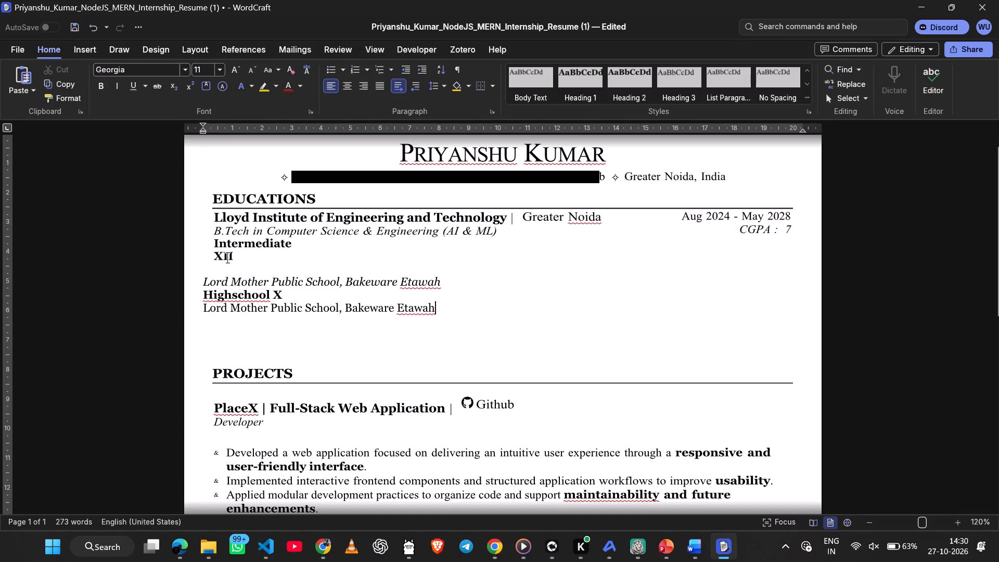
Join "XII" onto the same line as "Intermediate" in the pasted entry.
left_click(212, 259)
key("BackSpace")
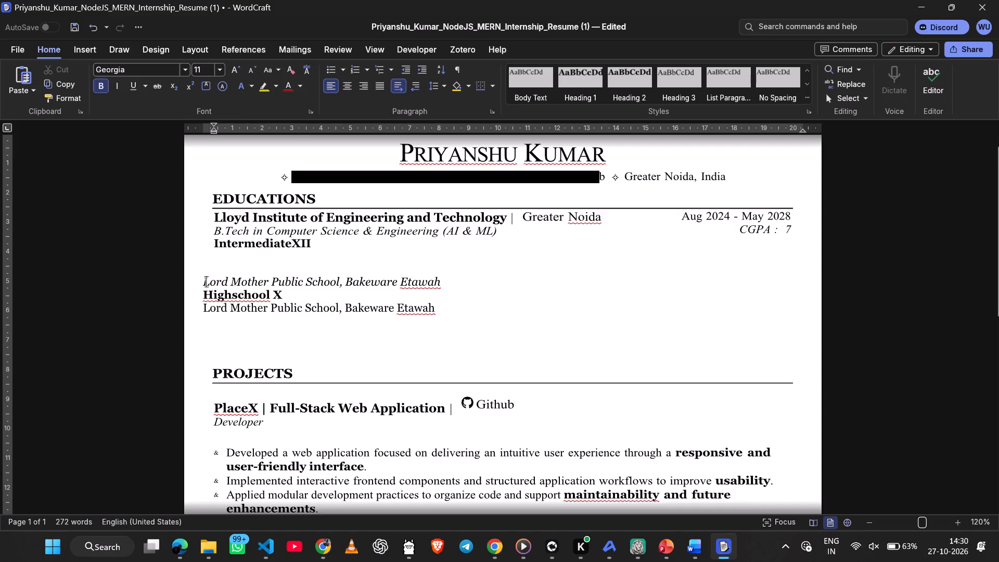
Remove the blank space before the school line under IntermediateXII so it starts directly below that heading, aligned with it.
left_click(206, 282)
key("BackSpace")
key("BackSpace")
key("BackSpace")
key("BackSpace")
key("BackSpace")
key("BackSpace")
key("BackSpace")
key("BackSpace")
key("BackSpace")
key("BackSpace")
key("BackSpace")
key("BackSpace")
key("BackSpace")
key("BackSpace")
key("BackSpace")
key("BackSpace")
key("BackSpace")
key("BackSpace")
key("BackSpace")
key("BackSpace")
key("BackSpace")
key("BackSpace")
key("BackSpace")
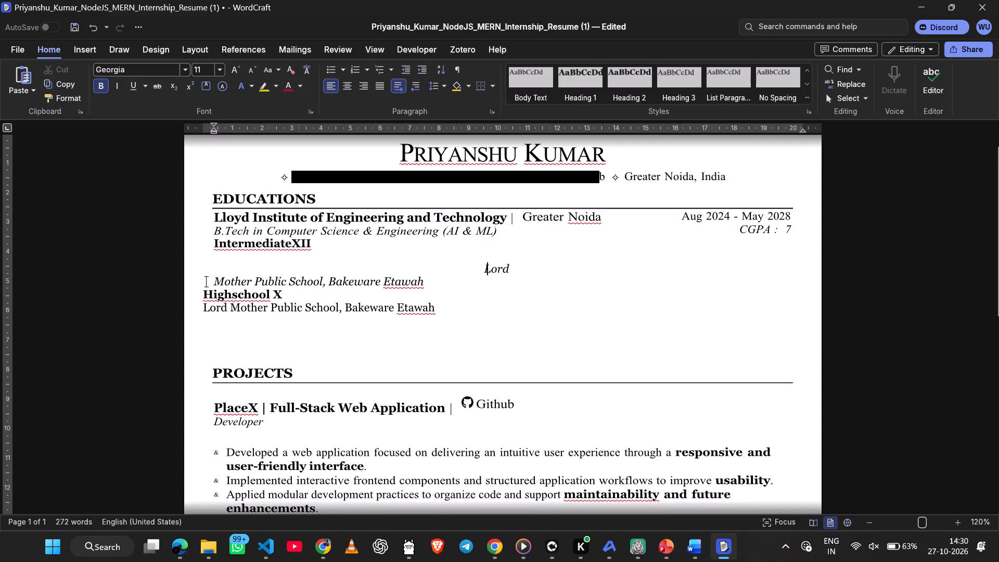
key("BackSpace")
key("BackSpace")
key("BackSpace")
key("BackSpace")
key("BackSpace")
key("BackSpace")
key("BackSpace")
key("BackSpace")
key("BackSpace")
key("BackSpace")
key("BackSpace")
key("BackSpace")
key("BackSpace")
key("BackSpace")
key("BackSpace")
key("BackSpace")
key("BackSpace")
key("BackSpace")
key("BackSpace")
key("BackSpace")
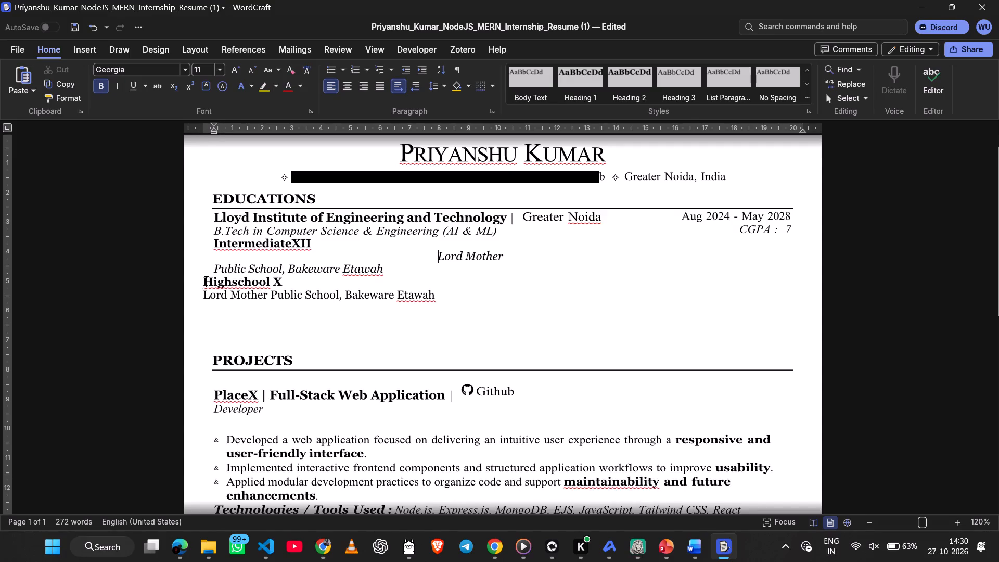
key("BackSpace")
key("BackSpace")
key("BackSpace")
key("BackSpace")
key("BackSpace")
key("BackSpace")
key("BackSpace")
key("BackSpace")
key("BackSpace")
key("BackSpace")
key("BackSpace")
key("BackSpace")
key("BackSpace")
key("BackSpace")
key("BackSpace")
key("BackSpace")
key("BackSpace")
key("BackSpace")
key("BackSpace")
key("BackSpace")
key("BackSpace")
key("BackSpace")
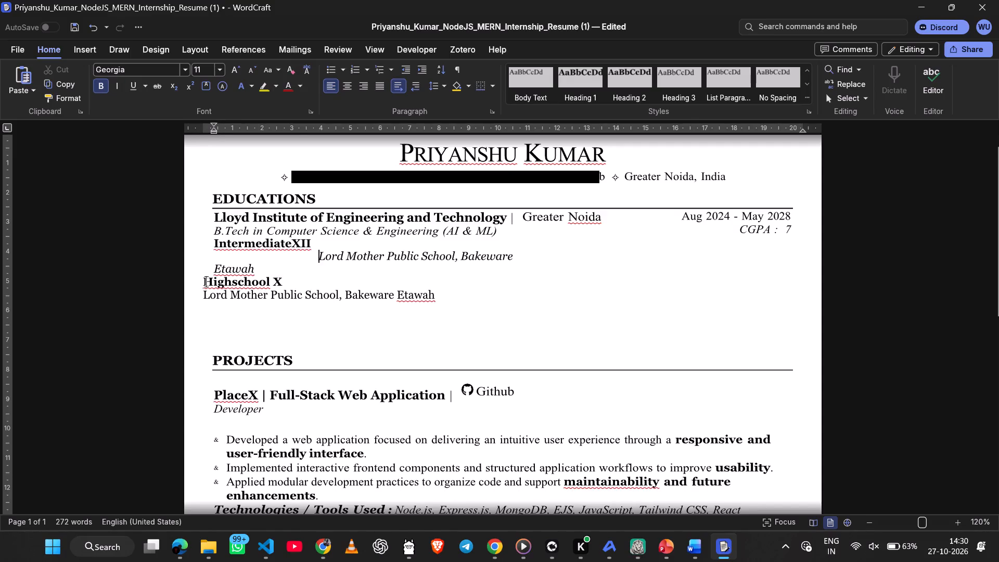
key("BackSpace")
key("BackSpace")
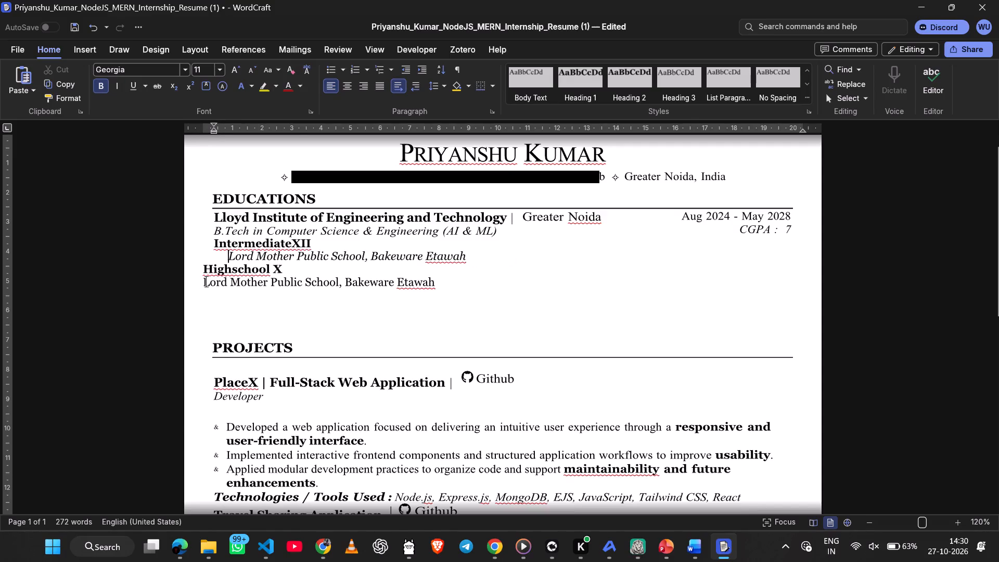
key("BackSpace")
key("BackSpace")
key("BackSpace")
key("BackSpace")
key("BackSpace")
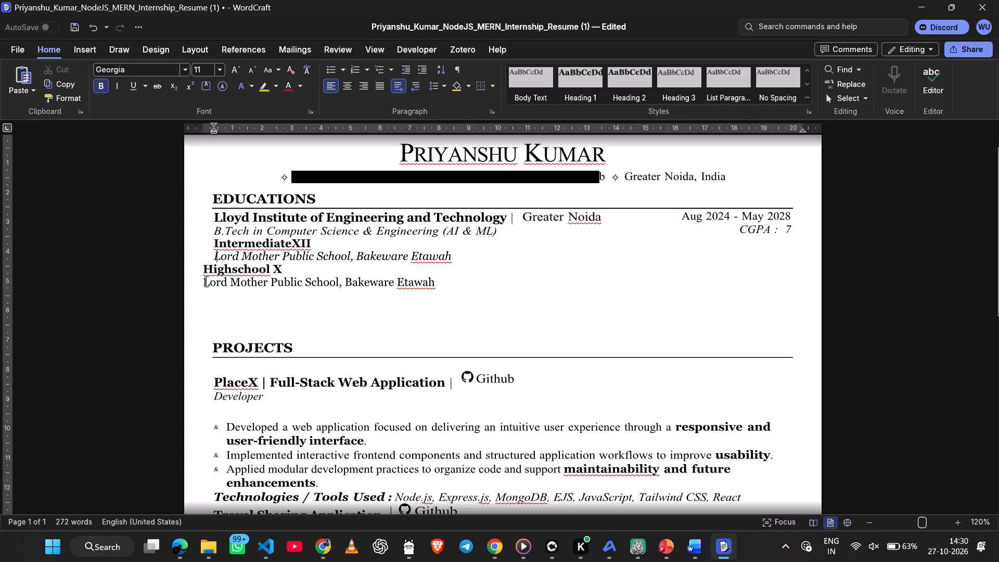
Indent the "Highschool X" heading with four spaces to align it with the IntermediateXII entry.
left_click(201, 269)
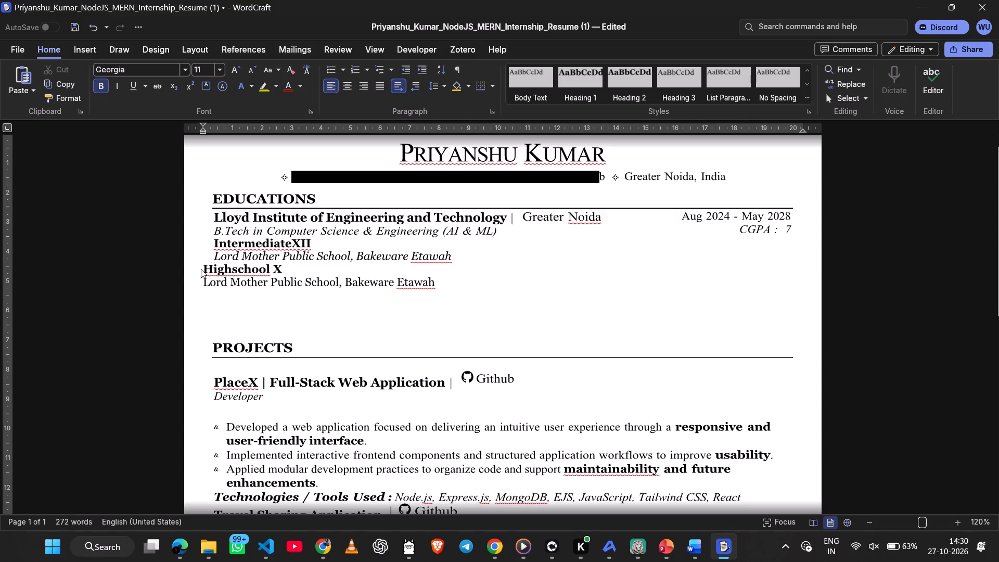
left_click(207, 270)
key("space")
key("space")
key("space")
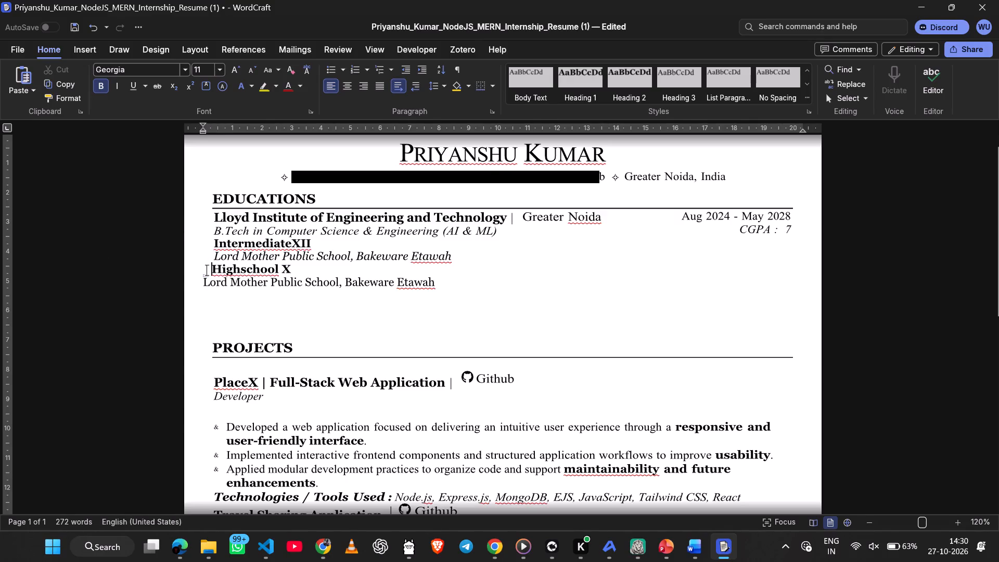
key("space")
Italicize the "Lord Mother Public School, Bakeware Etawah" line under Highschool X.
left_click(200, 282)
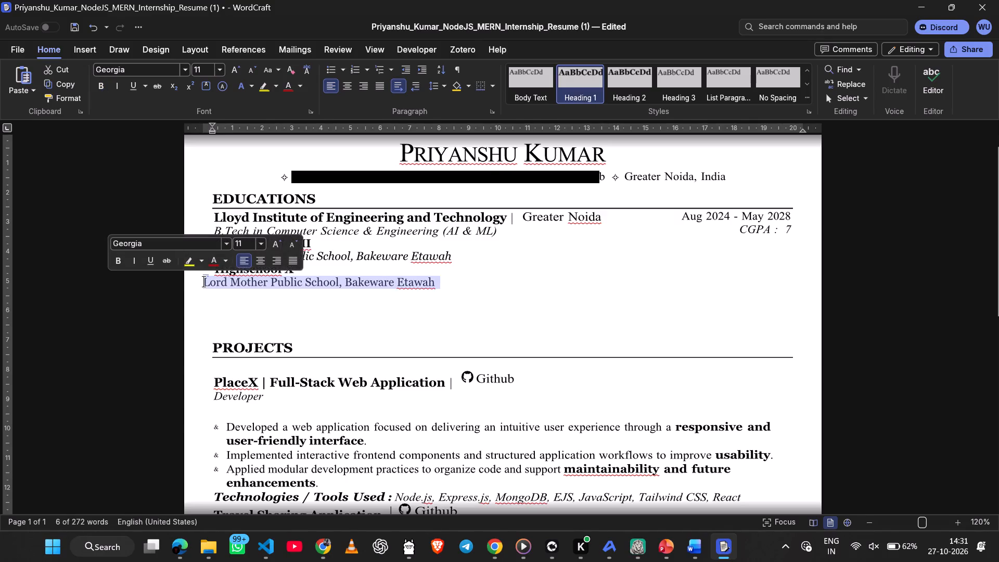
left_click(136, 260)
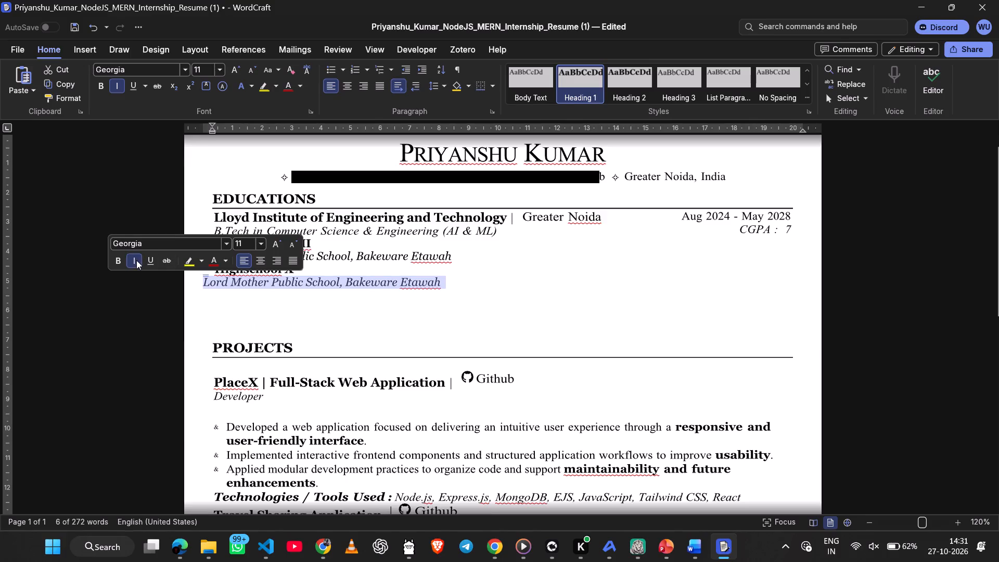
left_click(219, 308)
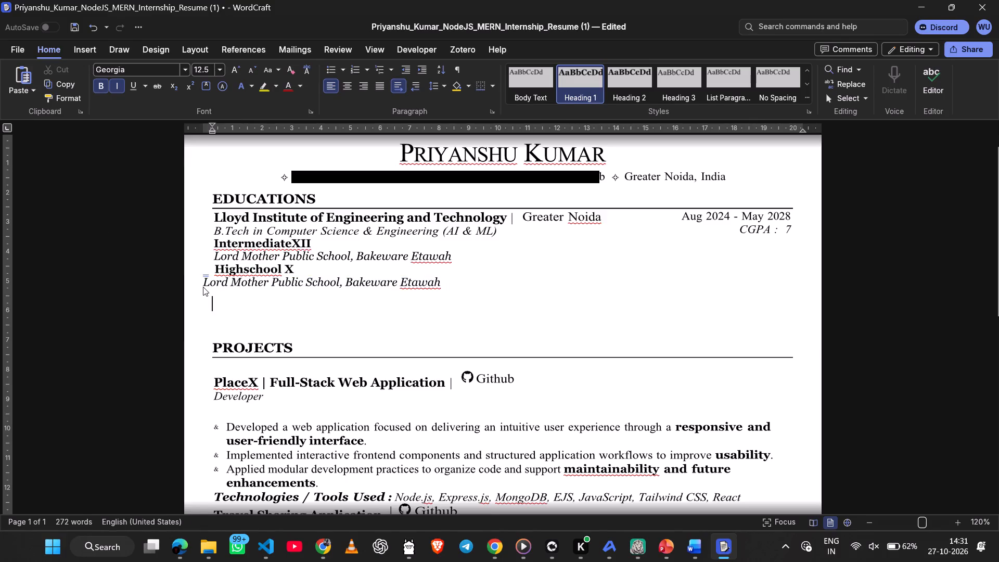
Indent the school line under Highschool X with four spaces to align it with the heading above.
left_click(203, 287)
left_click(202, 281)
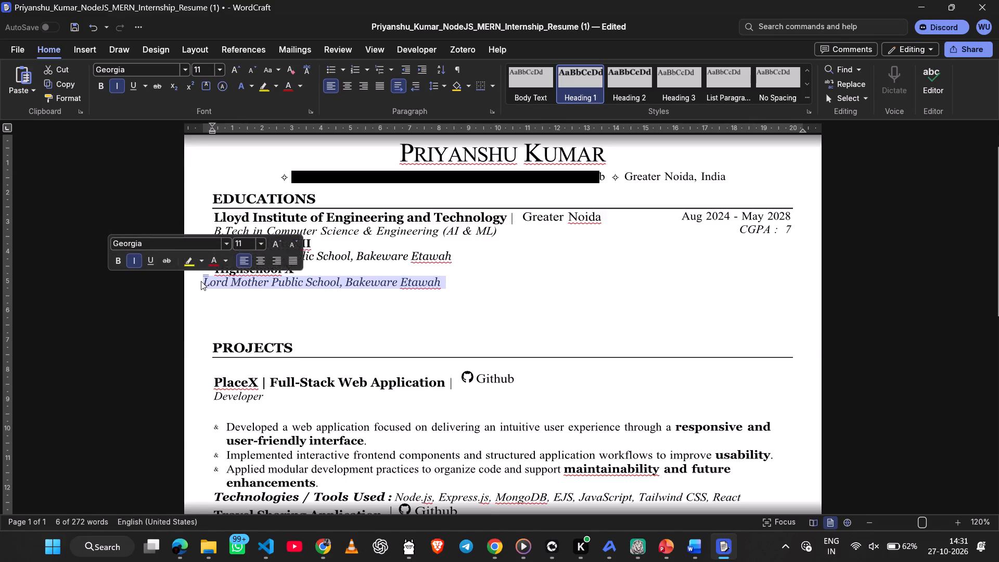
left_click(201, 281)
left_click(288, 284)
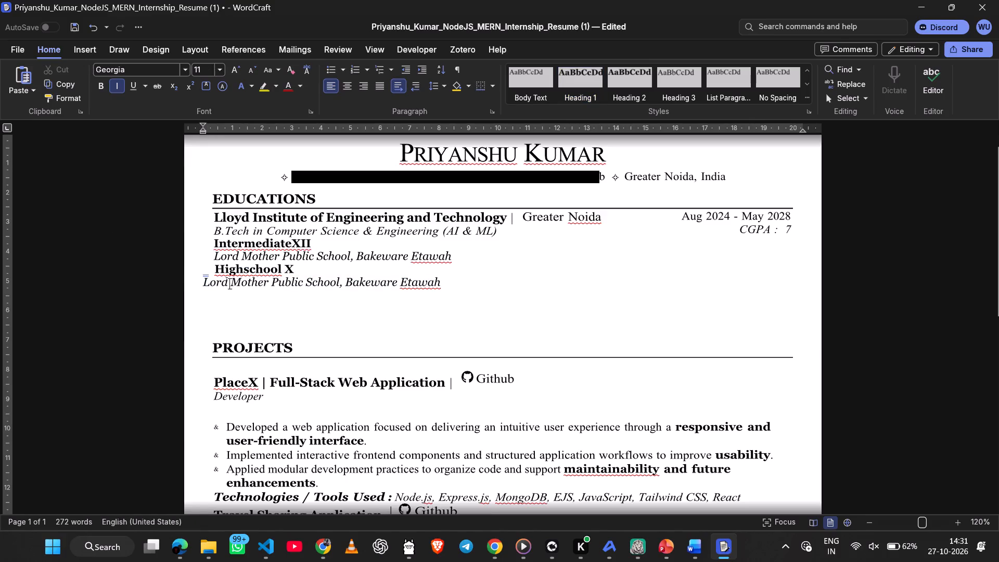
left_click(207, 284)
key("Left")
key("space")
key("space")
key("space")
key("space")
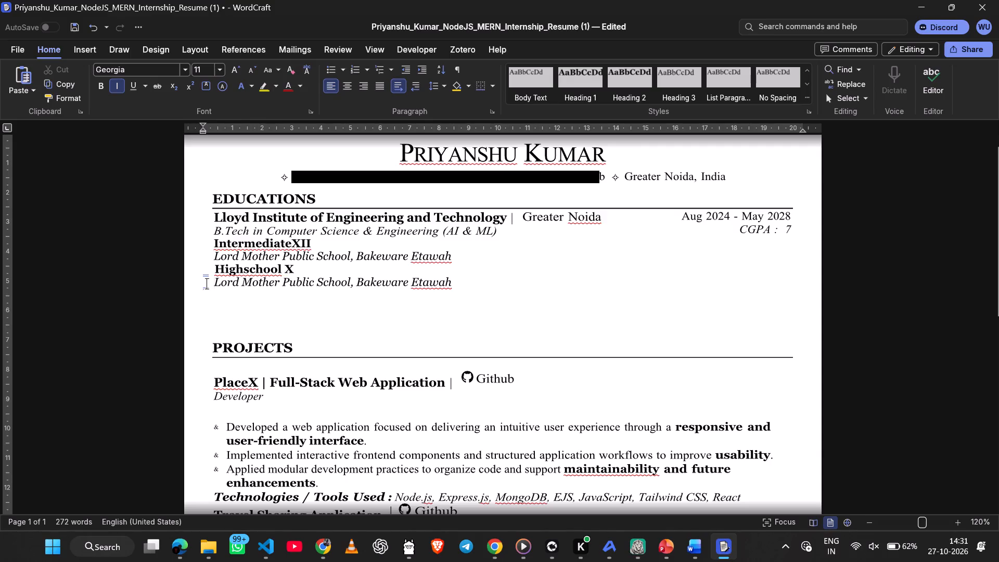
left_click(533, 289)
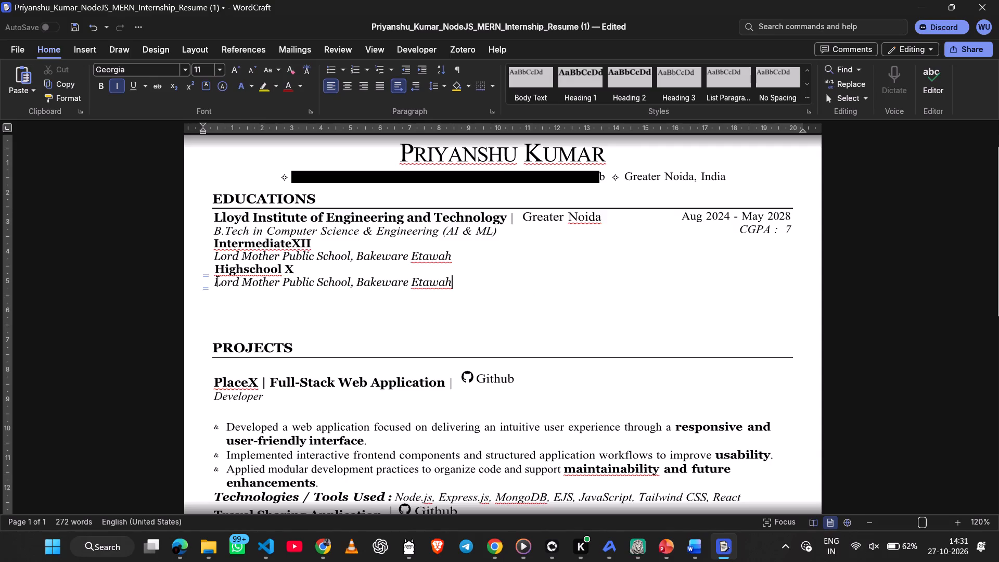
left_click(206, 276)
left_click(206, 289)
key("BackSpace")
key("space")
left_click(570, 298)
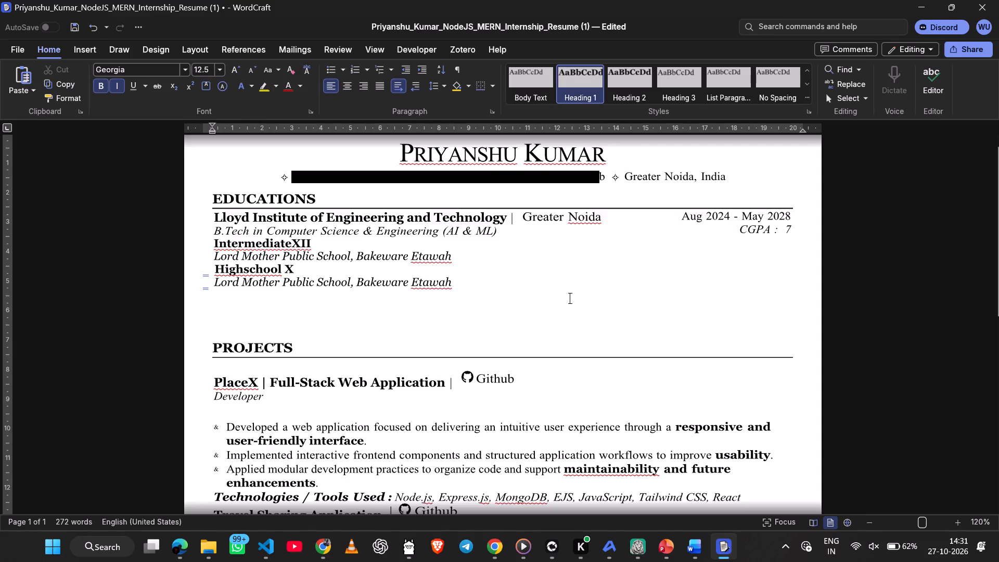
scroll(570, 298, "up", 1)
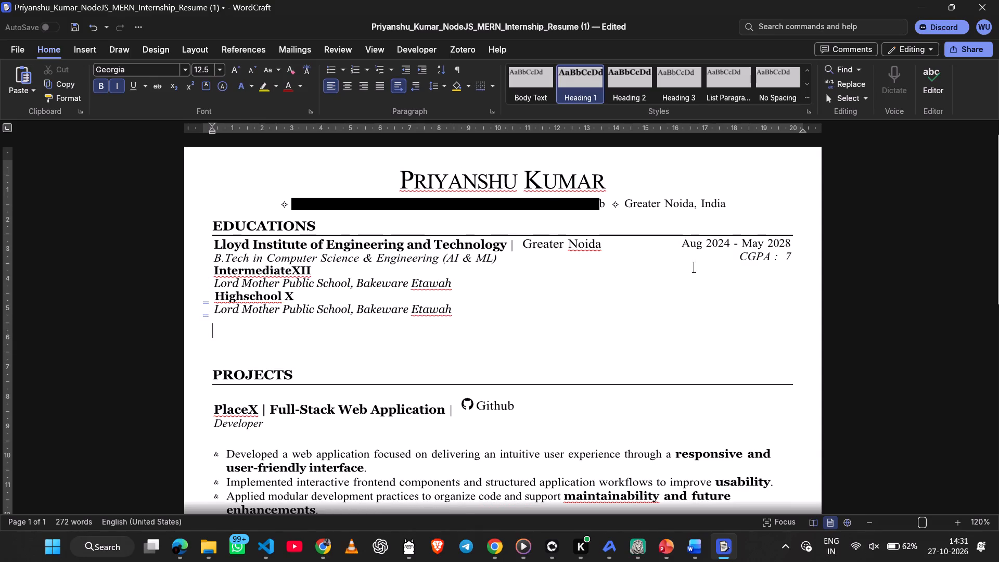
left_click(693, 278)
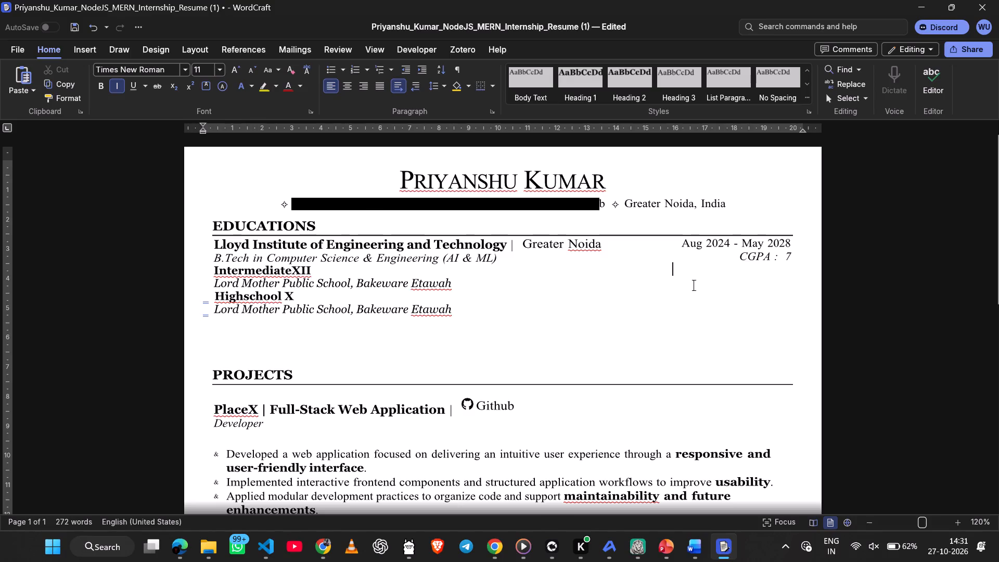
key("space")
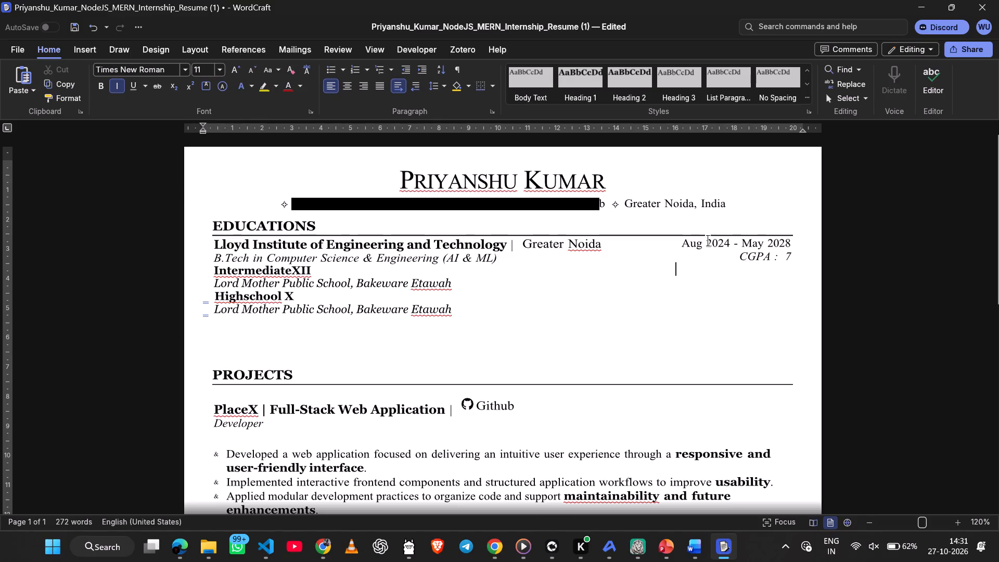
Shorten the Lloyd Institute date range to "2024 - 2028" by deleting the months Aug and May.
left_click(708, 240)
key("BackSpace")
key("BackSpace")
key("BackSpace")
key("BackSpace")
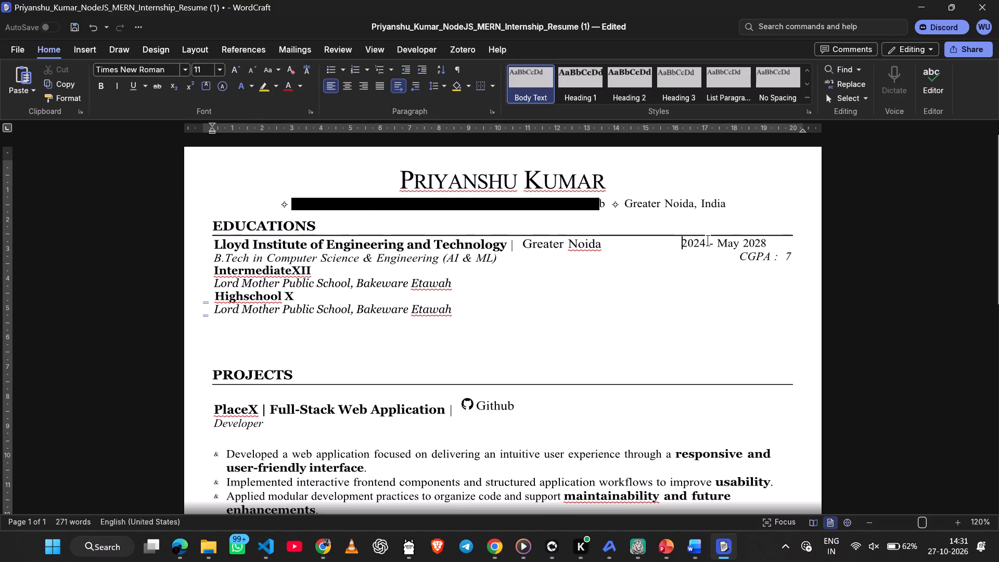
key("space")
key("space")
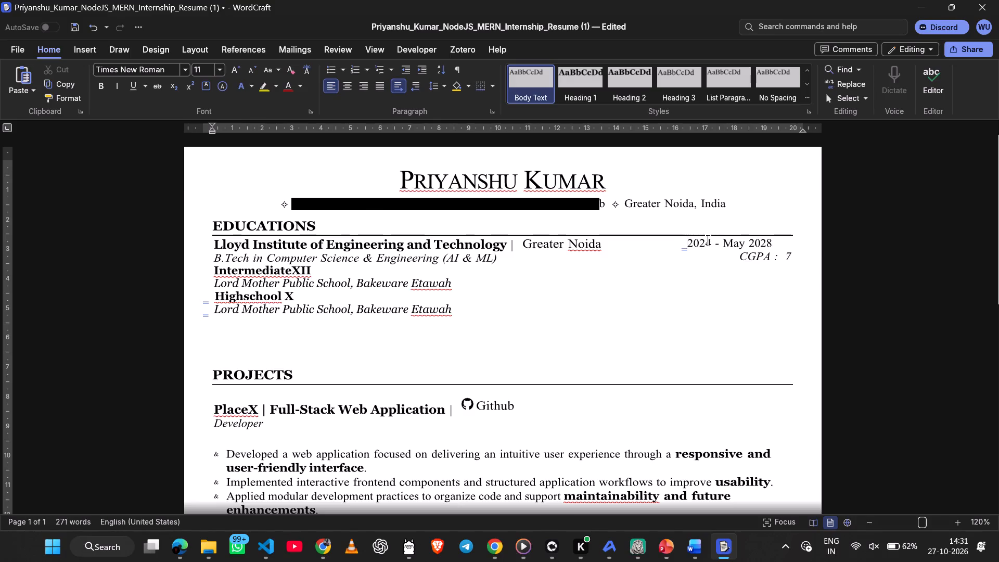
left_click(749, 247)
key("BackSpace")
key("BackSpace")
key("BackSpace")
key("BackSpace")
key("BackSpace")
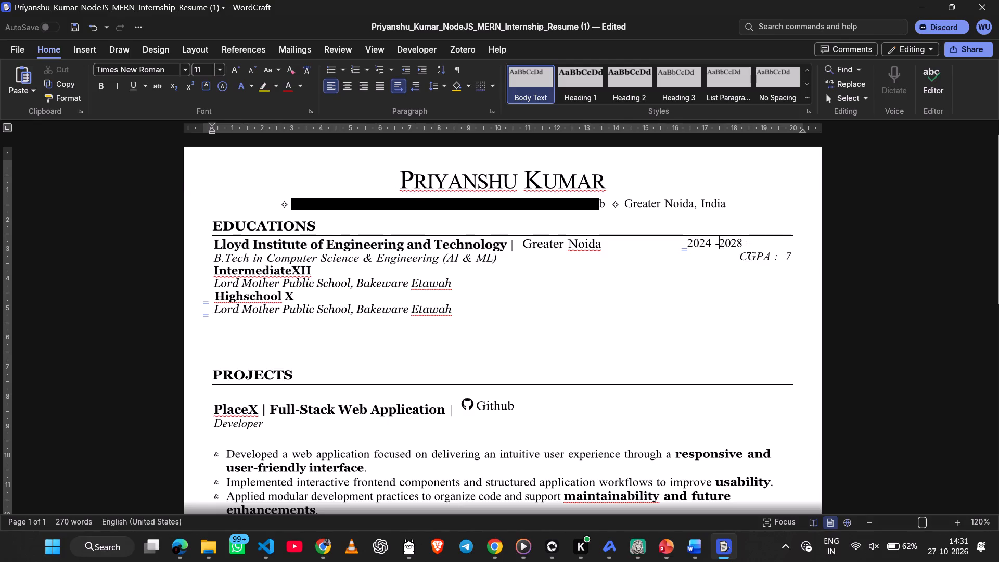
key("space")
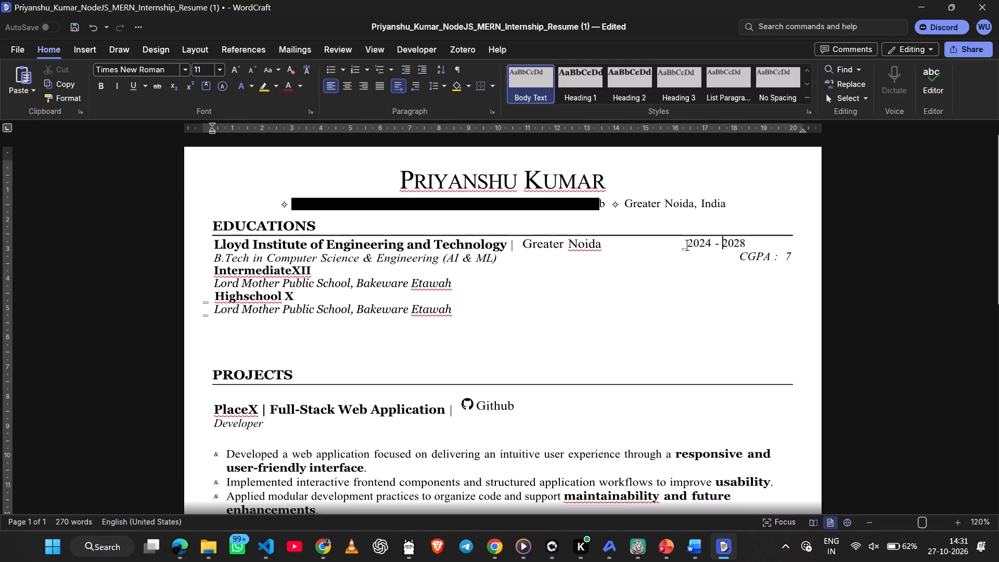
Add spaces before "2024 - 2028" to push the date range towards the page's right margin above the CGPA.
left_click(687, 245)
key("space")
key("space")
key("space")
key("space")
key("space")
key("space")
key("space")
key("space")
key("space")
key("space")
key("space")
key("space")
key("space")
key("space")
key("space")
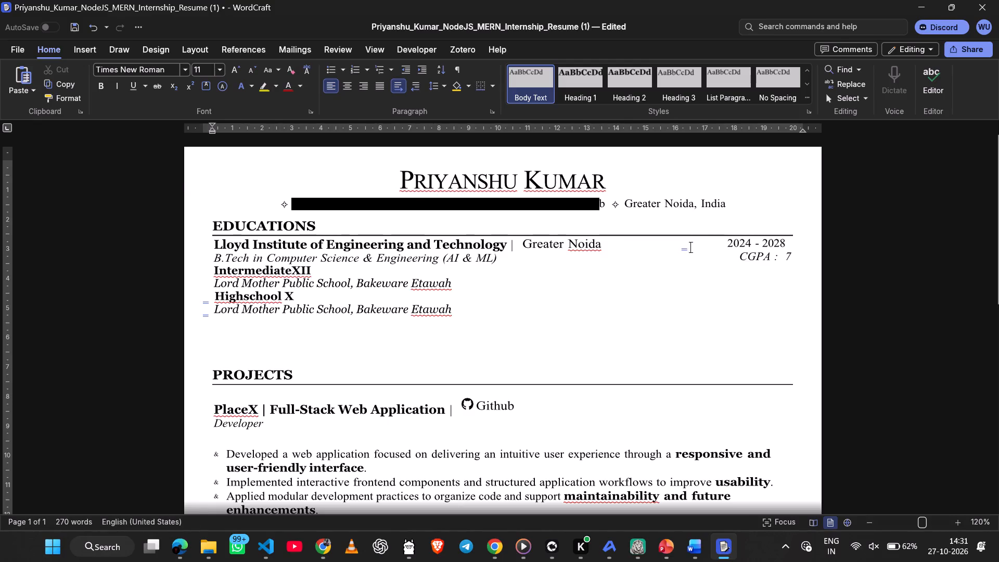
key("space")
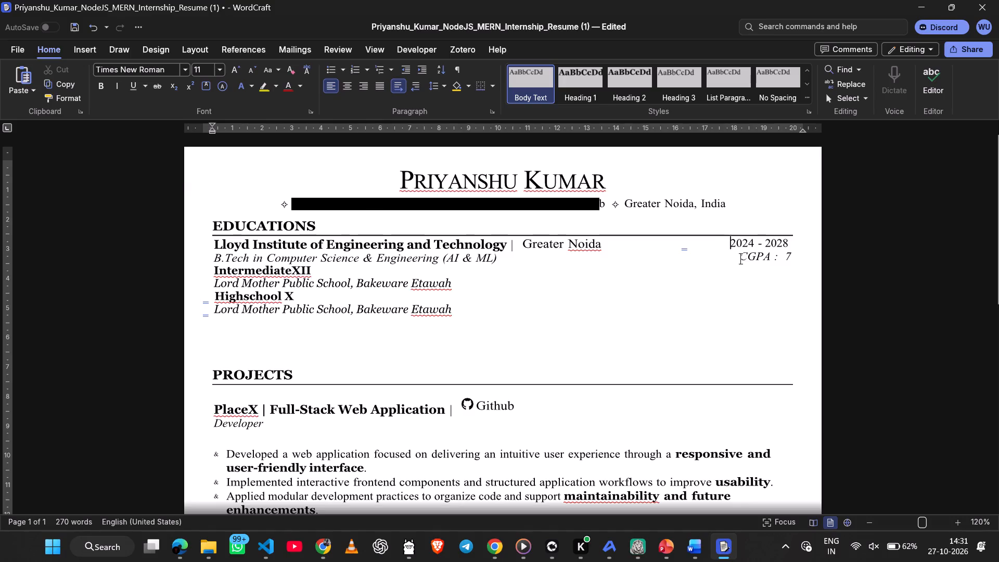
Try to realign the "CGPA : 7" text under the date range by changing the spacing before it.
left_click(740, 259)
key("BackSpace")
key("space")
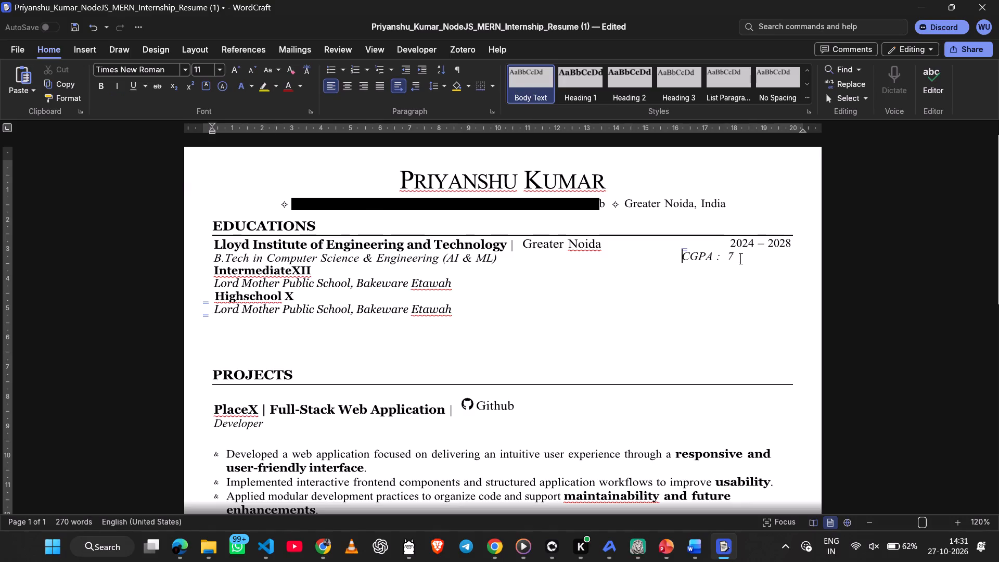
key("space")
key("space")
key("space")
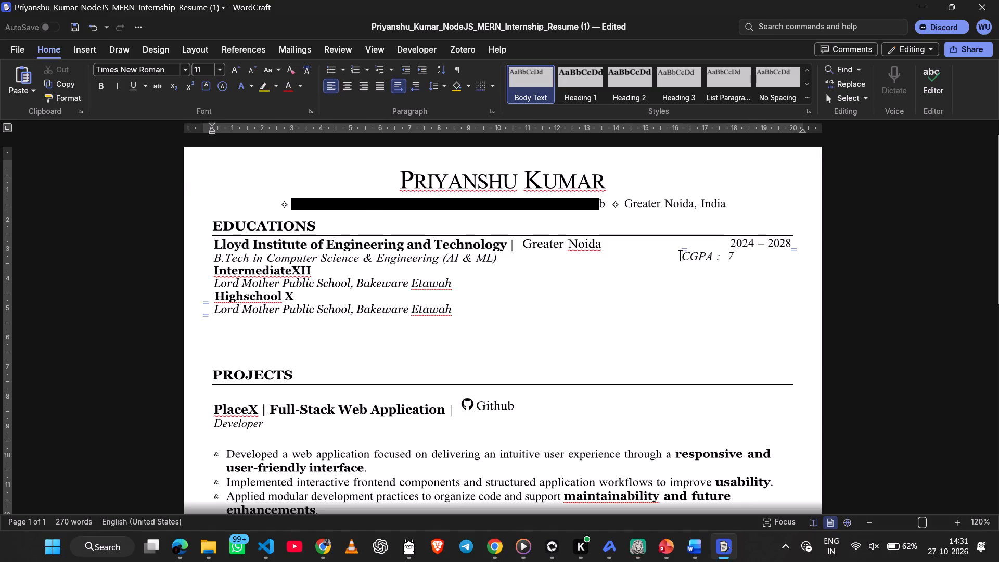
left_click(680, 256)
key("space")
key("space")
left_click(691, 294)
left_click(683, 261)
key("space")
key("space")
key("space")
Delete the trailing space after the date range and re-enter the final 8 of 2028.
left_click(798, 239)
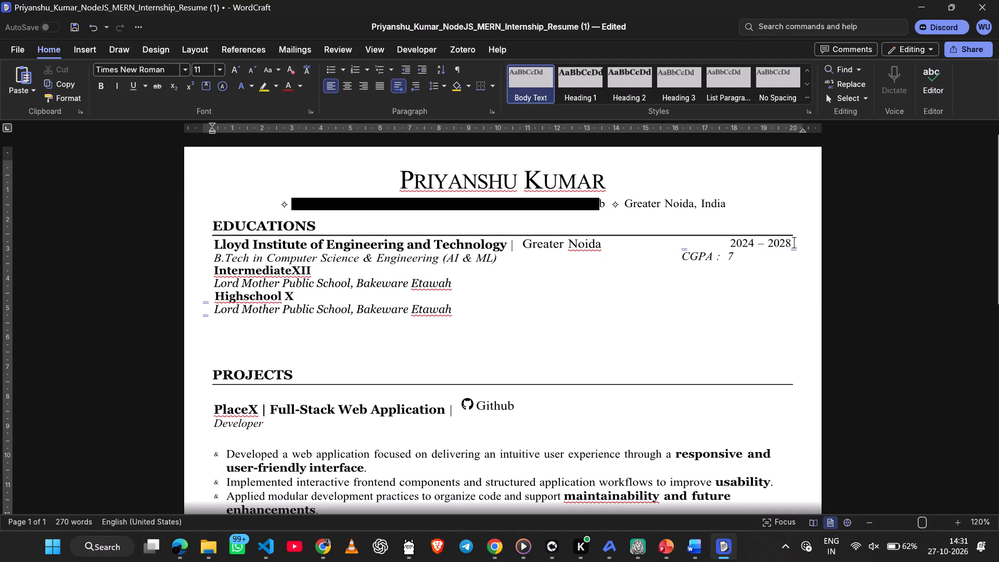
left_click(793, 243)
key("BackSpace")
key("BackSpace")
key("8")
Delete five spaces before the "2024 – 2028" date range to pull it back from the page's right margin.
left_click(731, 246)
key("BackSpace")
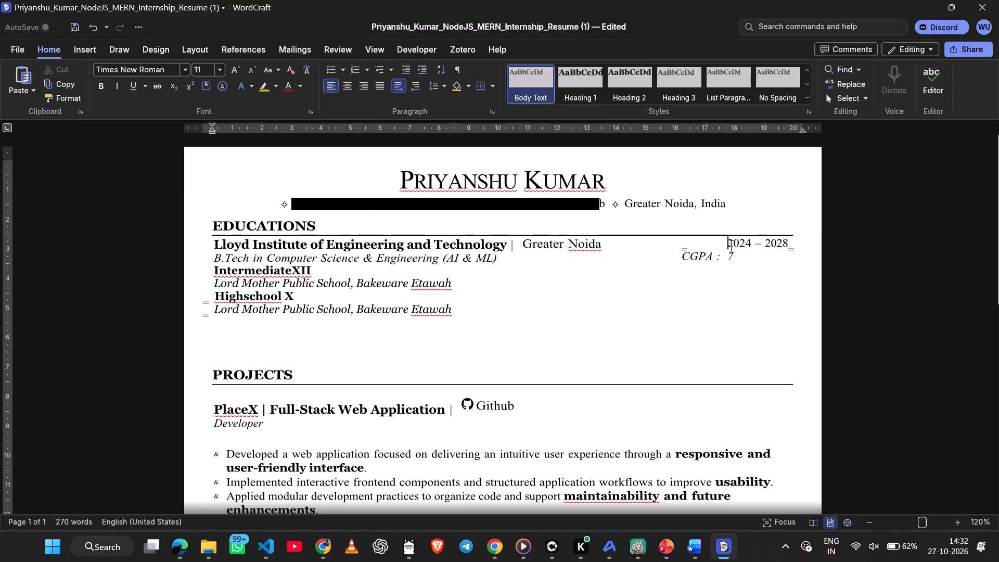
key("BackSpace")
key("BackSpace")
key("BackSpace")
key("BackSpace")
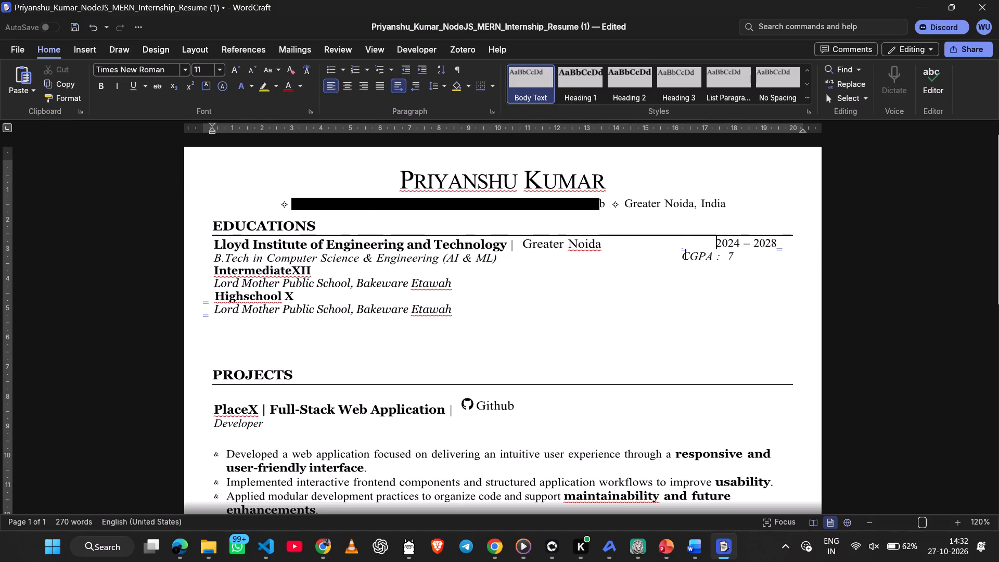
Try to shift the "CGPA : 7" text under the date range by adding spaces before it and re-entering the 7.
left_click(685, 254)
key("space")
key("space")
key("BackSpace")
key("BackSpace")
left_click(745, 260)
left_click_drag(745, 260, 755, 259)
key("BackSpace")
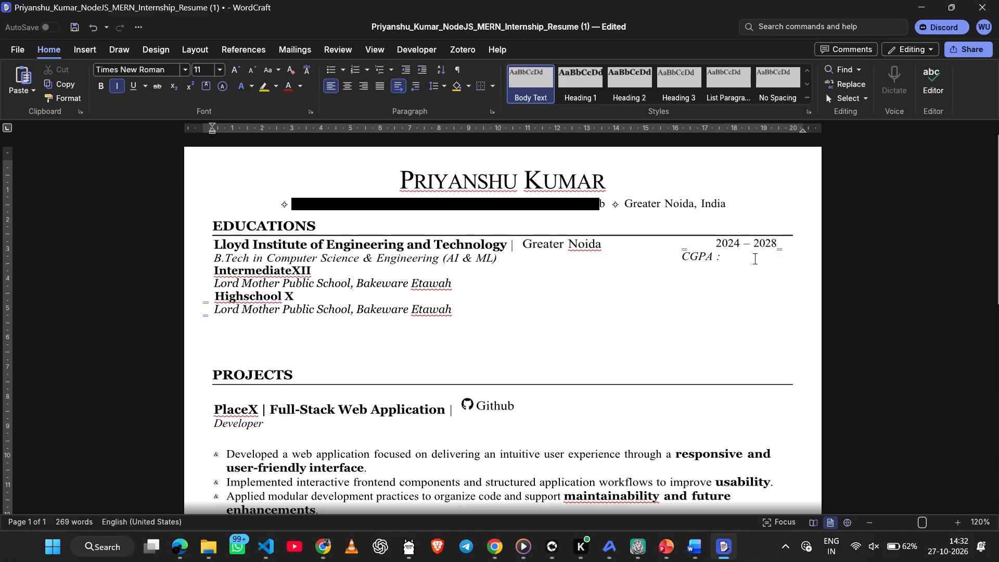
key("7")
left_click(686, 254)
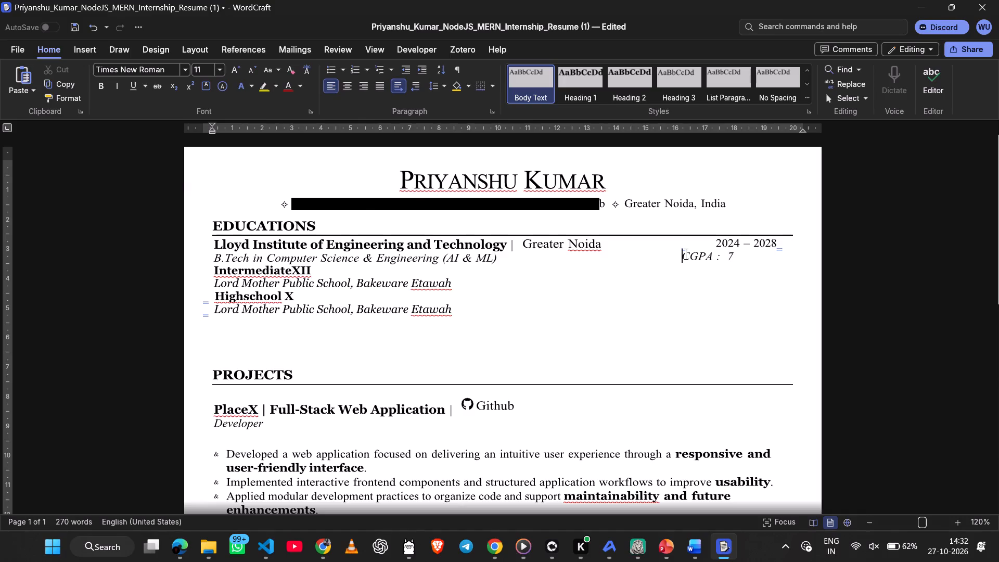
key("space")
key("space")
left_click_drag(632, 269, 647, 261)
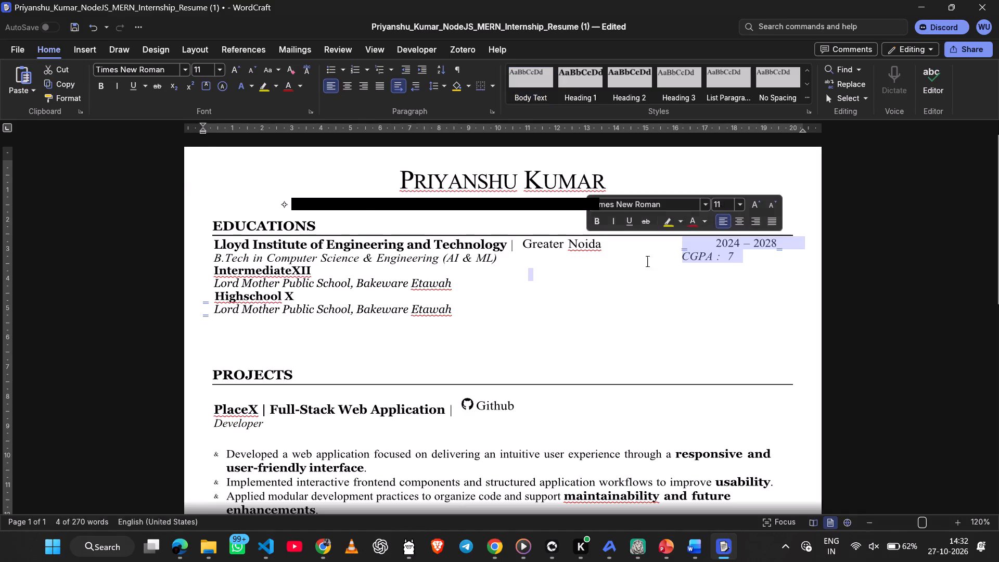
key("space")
Undo the recent spacing edits back to the state with "CGPA : 7" on its own line under "2024 - 2028".
key("ctrl+z")
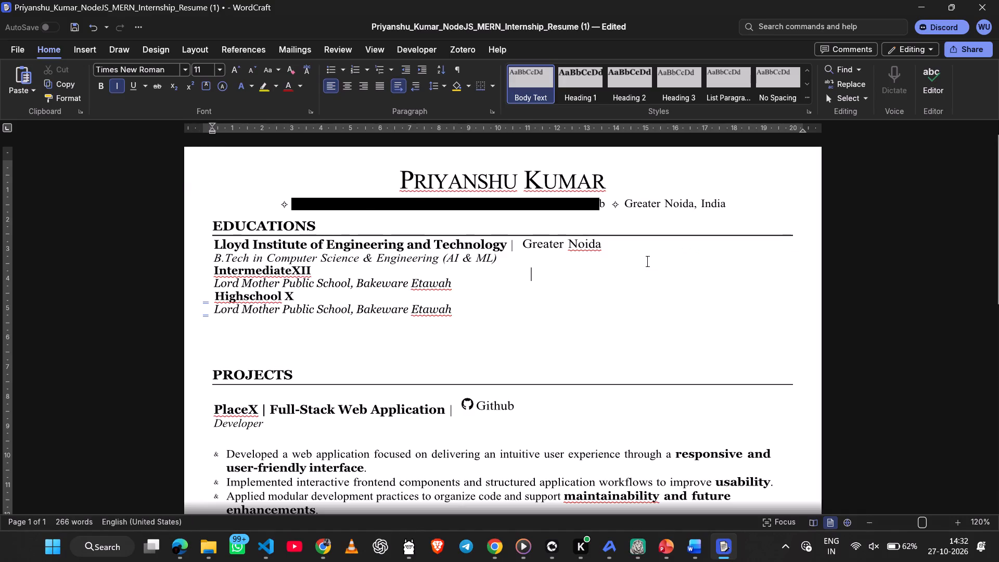
key("ctrl+z")
key("ctrl+z")
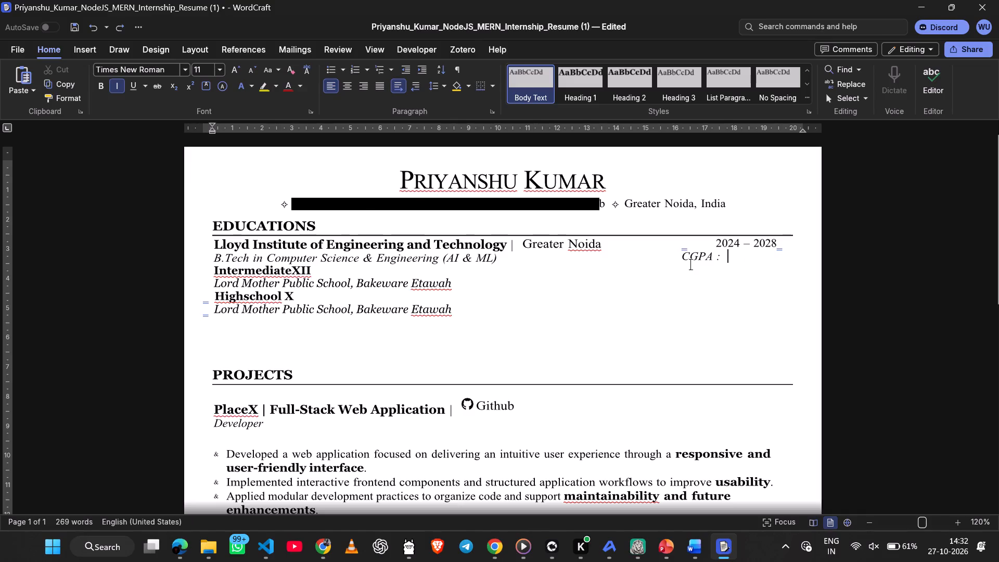
key("ctrl+z")
key("ctrl+z")
key("ctrl+z")
key("ctrl+z")
key("ctrl+z")
key("ctrl+z")
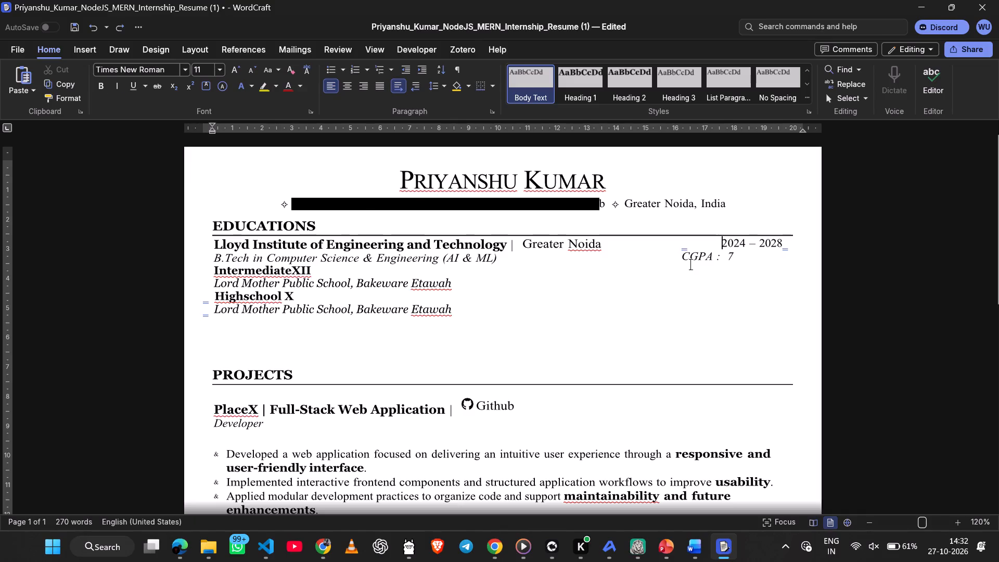
key("ctrl+z")
key("ctrl+z")
key("ctrl+z")
key("ctrl+z")
key("ctrl+z")
key("ctrl+z")
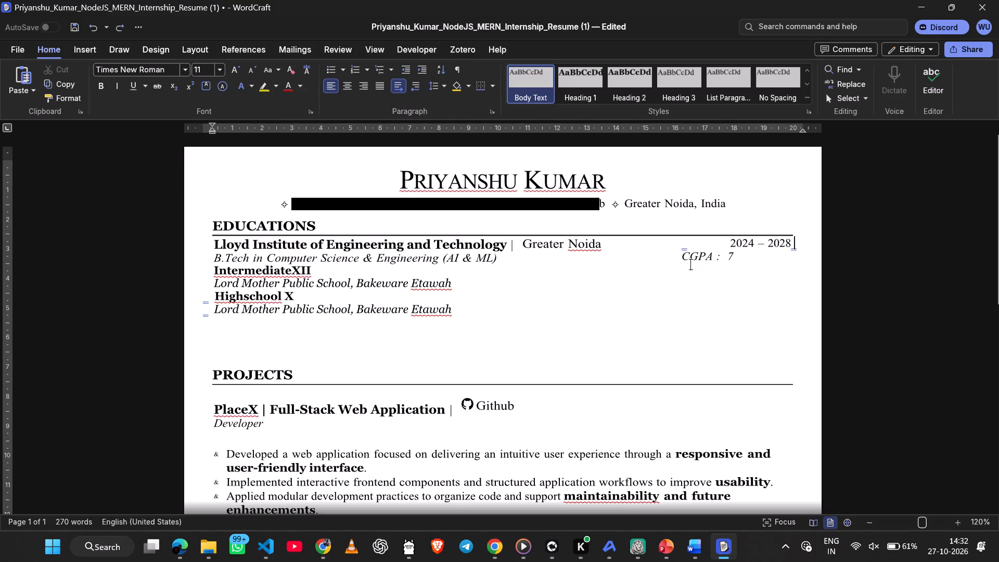
key("ctrl+z")
key("ctrl+z")
key("ctrl+z")
key("ctrl+z")
key("ctrl+z")
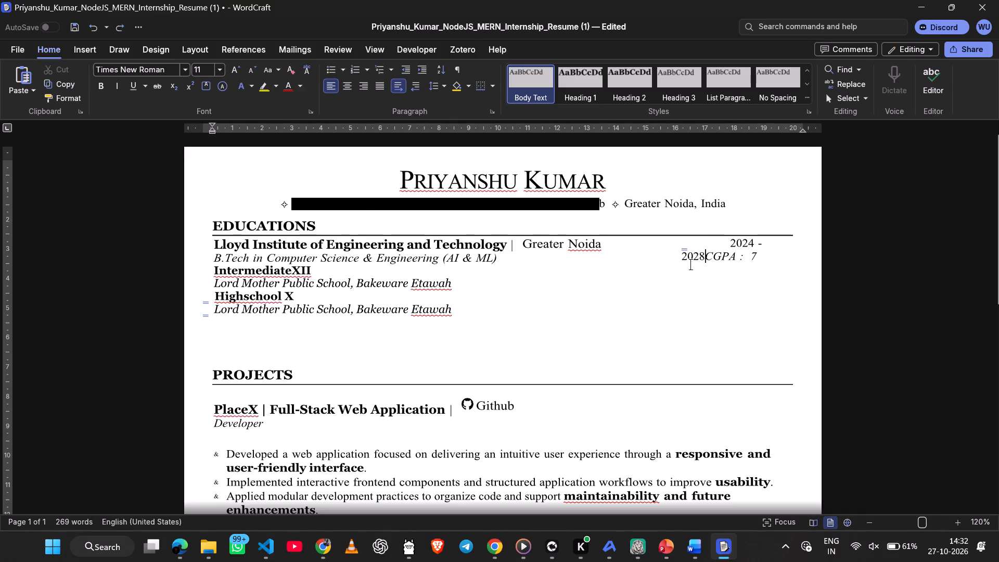
key("ctrl+z")
key("ctrl+z")
left_click(690, 264)
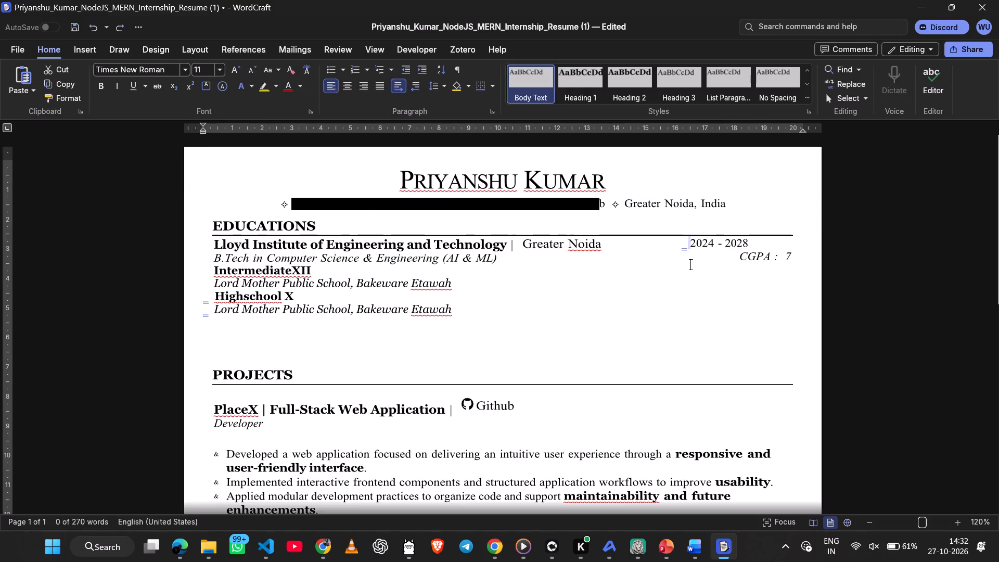
Add spaces before "2024 - 2028" until the date range reaches the page's right margin above the CGPA.
left_click(692, 244)
key("space")
key("space")
key("space")
key("space")
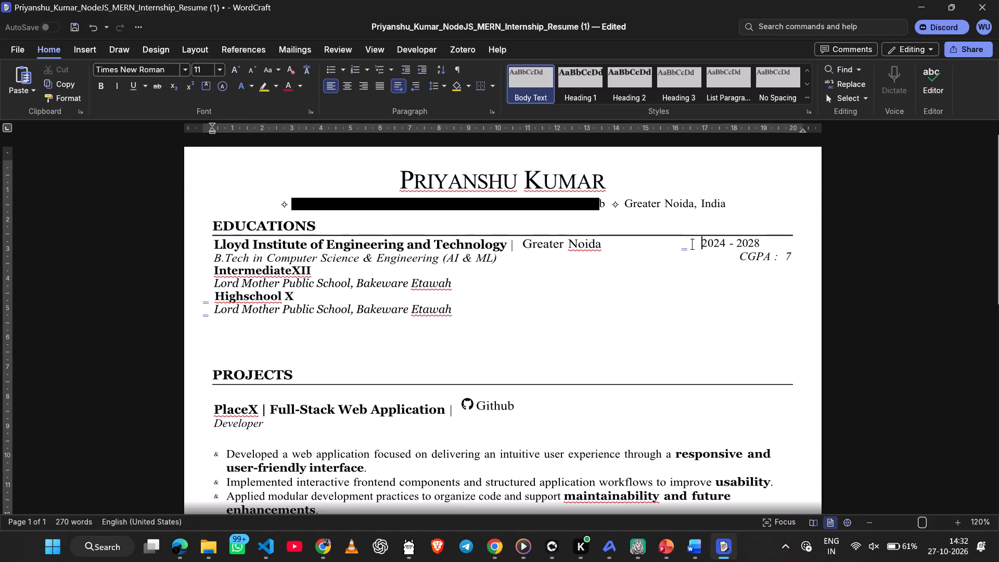
key("space")
key("space")
key("space")
key("space")
key("space")
key("space")
key("space")
key("space")
key("space")
key("space")
key("space")
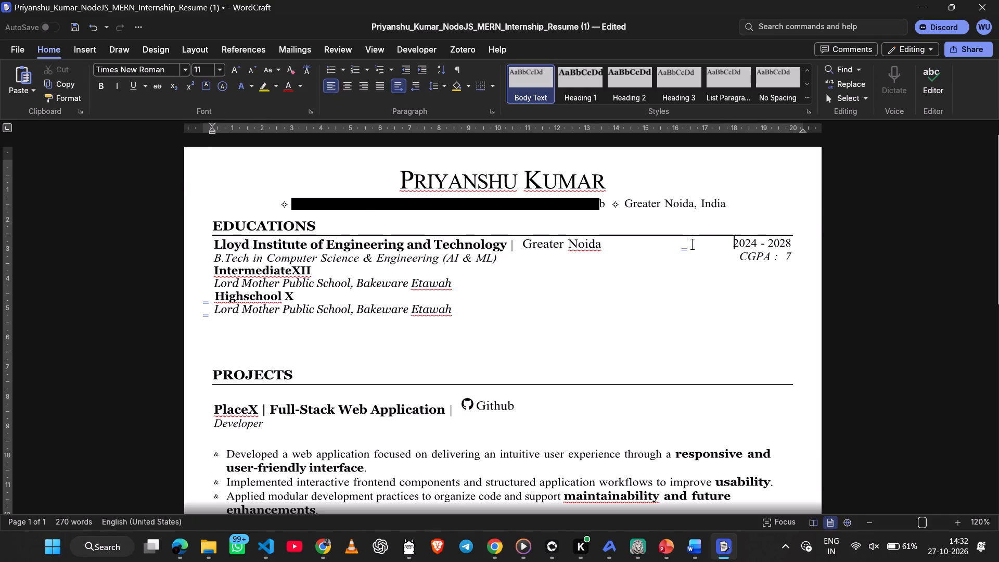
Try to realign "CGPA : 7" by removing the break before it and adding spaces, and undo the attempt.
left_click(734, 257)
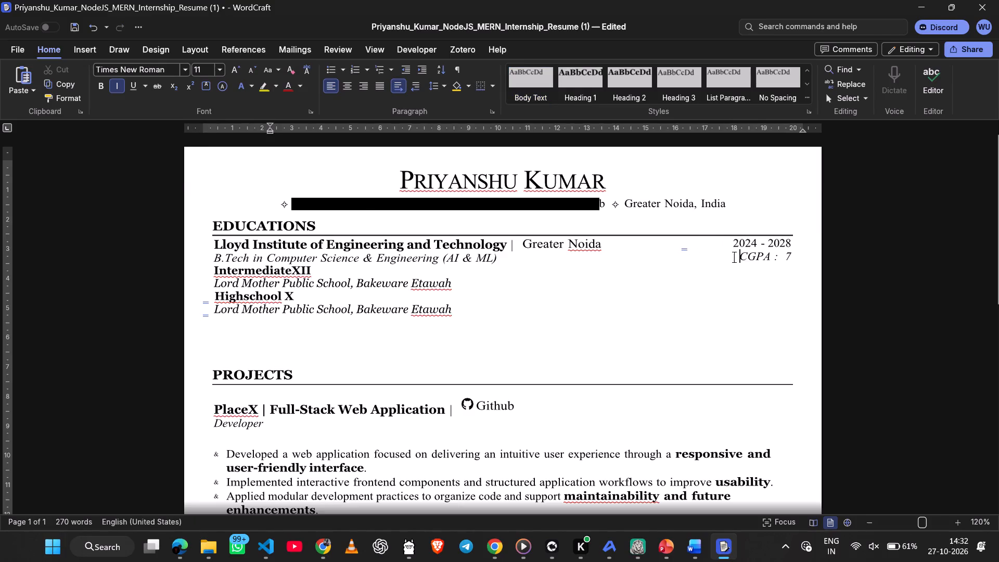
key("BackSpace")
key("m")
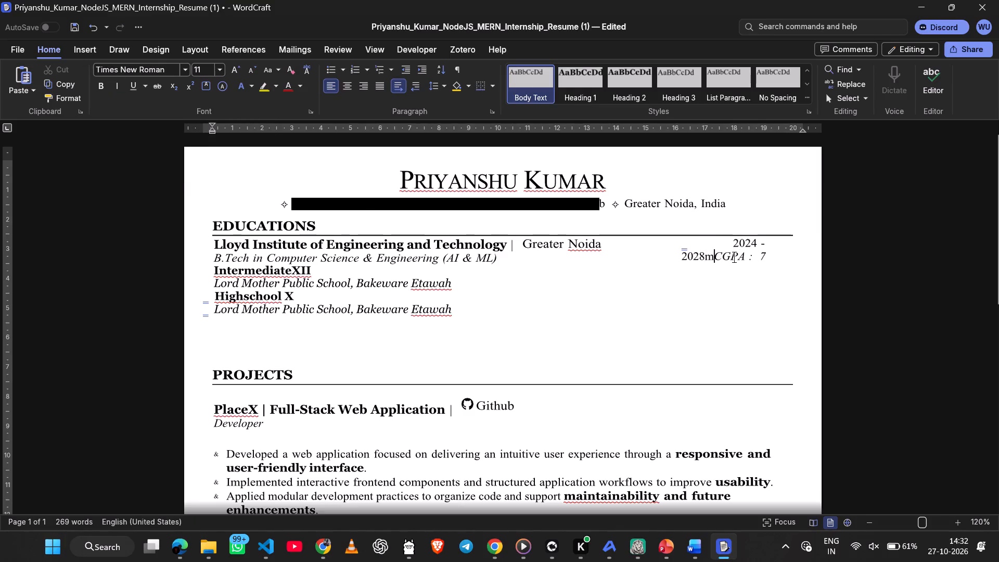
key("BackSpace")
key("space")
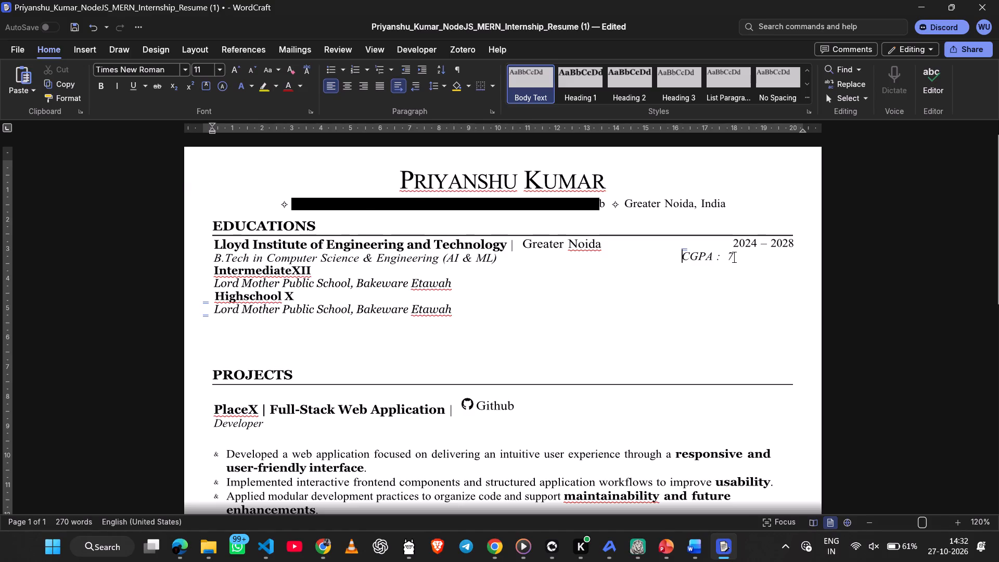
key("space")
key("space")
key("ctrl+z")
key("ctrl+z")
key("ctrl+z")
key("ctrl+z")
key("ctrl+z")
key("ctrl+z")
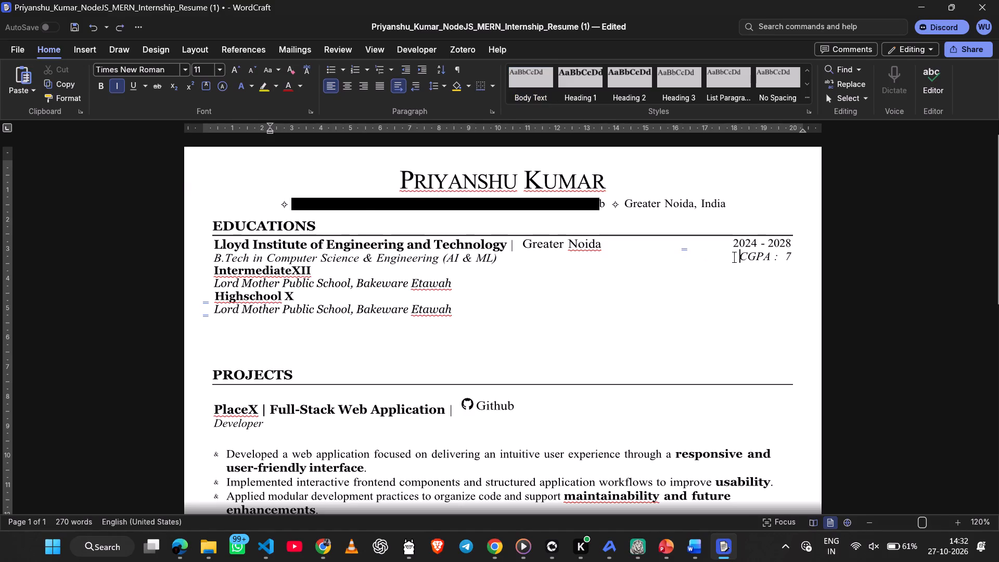
Add an empty line below the "CGPA : 7" text under EDUCATIONS.
left_click(737, 273)
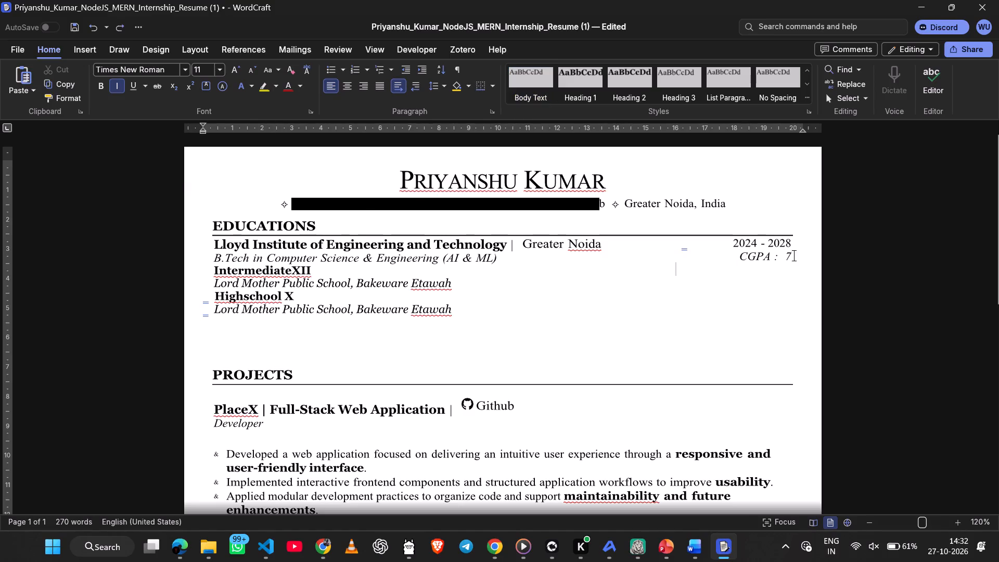
left_click(794, 256)
key("Return")
key("2")
key("Right")
key("BackSpace")
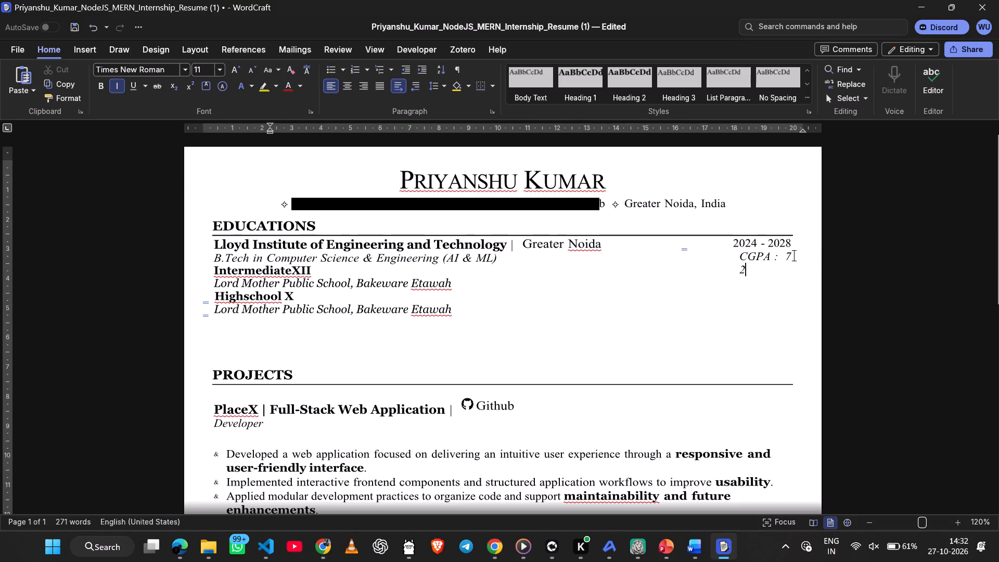
key("BackSpace")
key("BackSpace")
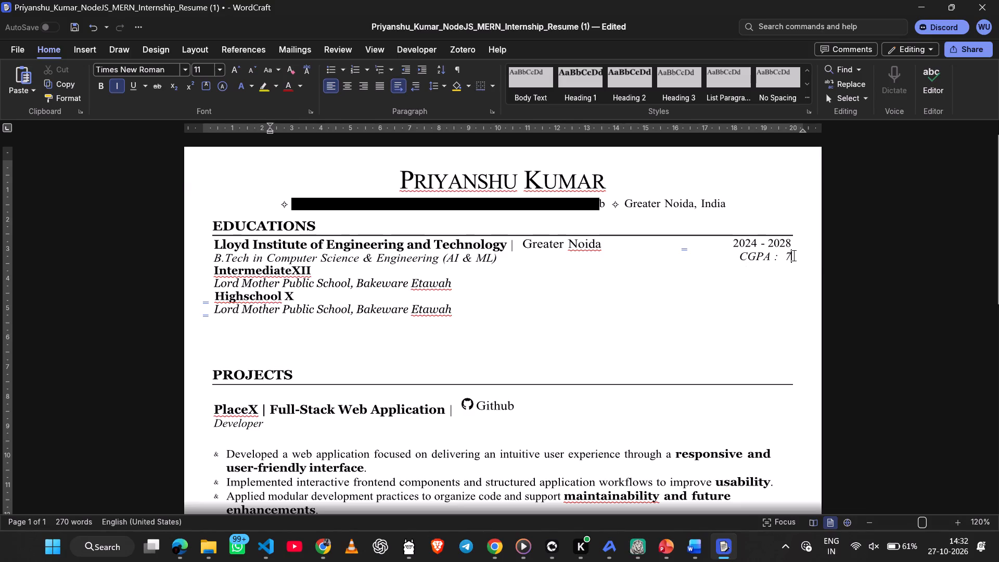
key("Return")
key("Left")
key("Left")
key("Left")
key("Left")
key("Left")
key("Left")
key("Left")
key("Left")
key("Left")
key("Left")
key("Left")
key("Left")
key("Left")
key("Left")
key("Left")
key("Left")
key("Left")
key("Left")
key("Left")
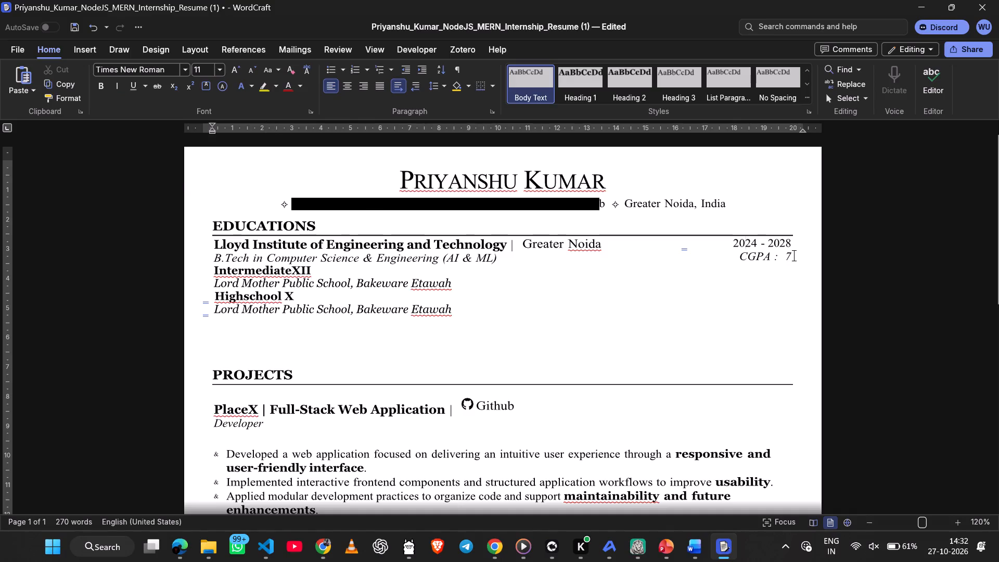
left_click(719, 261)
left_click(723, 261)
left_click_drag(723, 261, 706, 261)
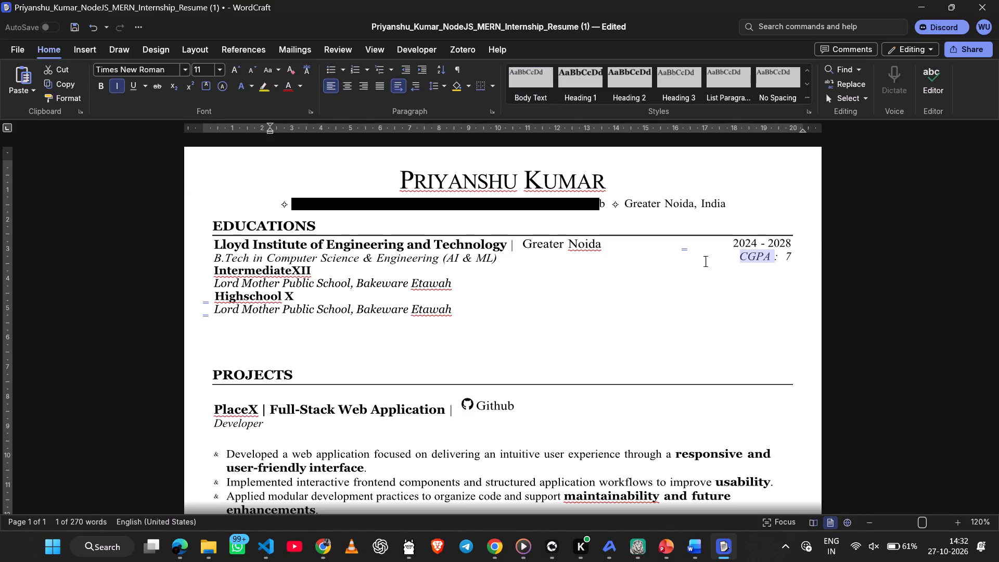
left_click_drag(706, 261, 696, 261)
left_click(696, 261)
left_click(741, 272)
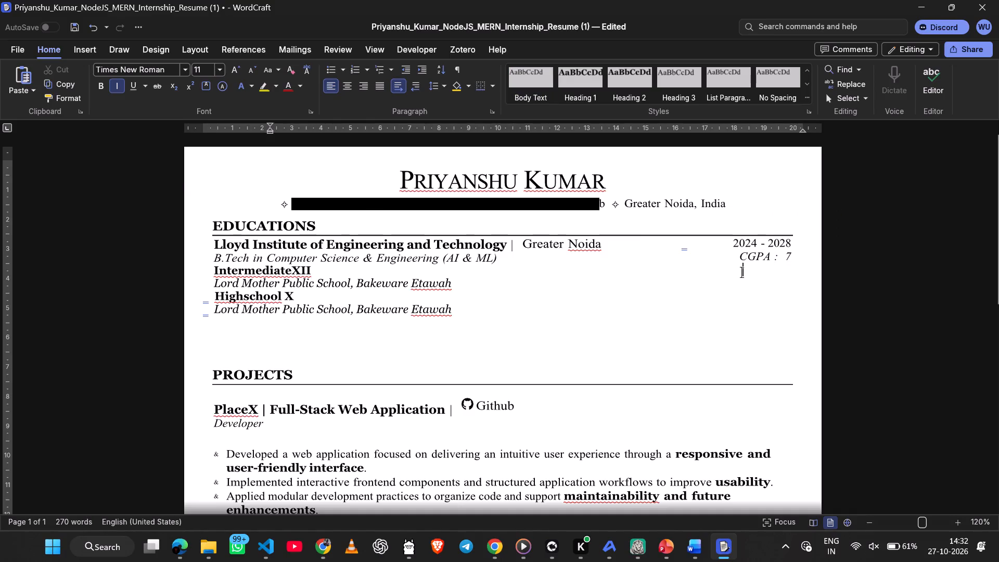
Delete the two blank lines between the Highschool X entry and the PROJECTS heading.
left_click(633, 351)
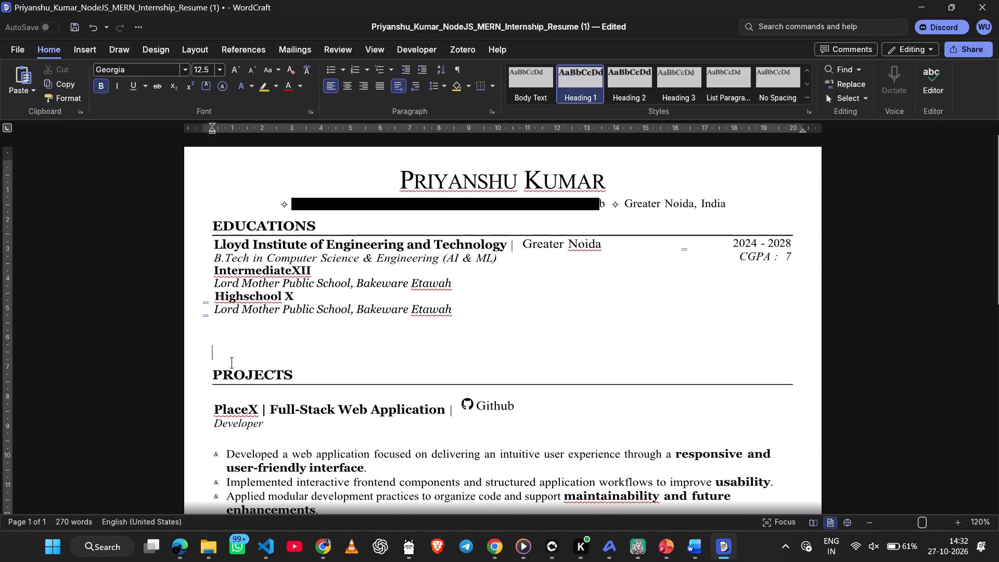
key("BackSpace")
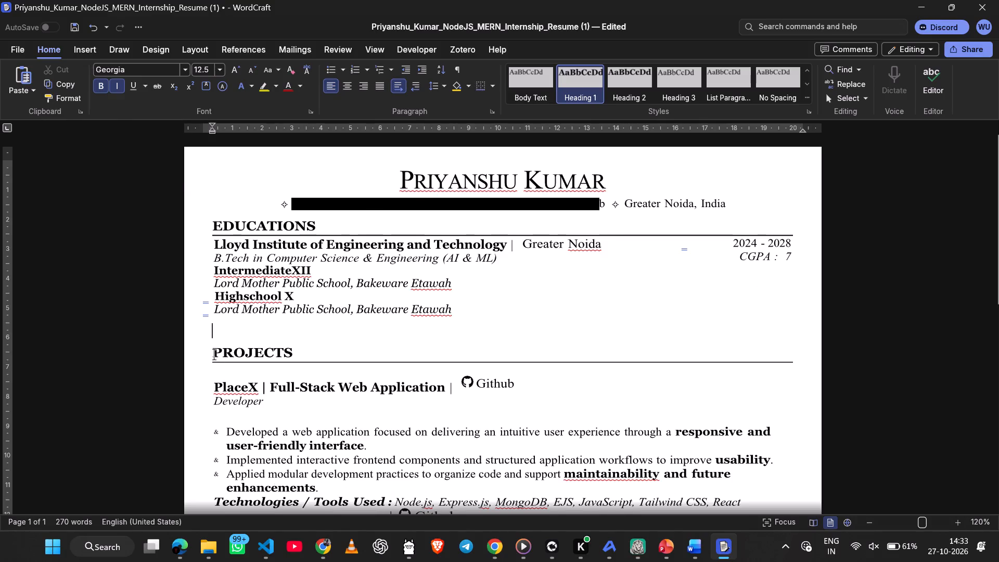
left_click(212, 352)
key("BackSpace")
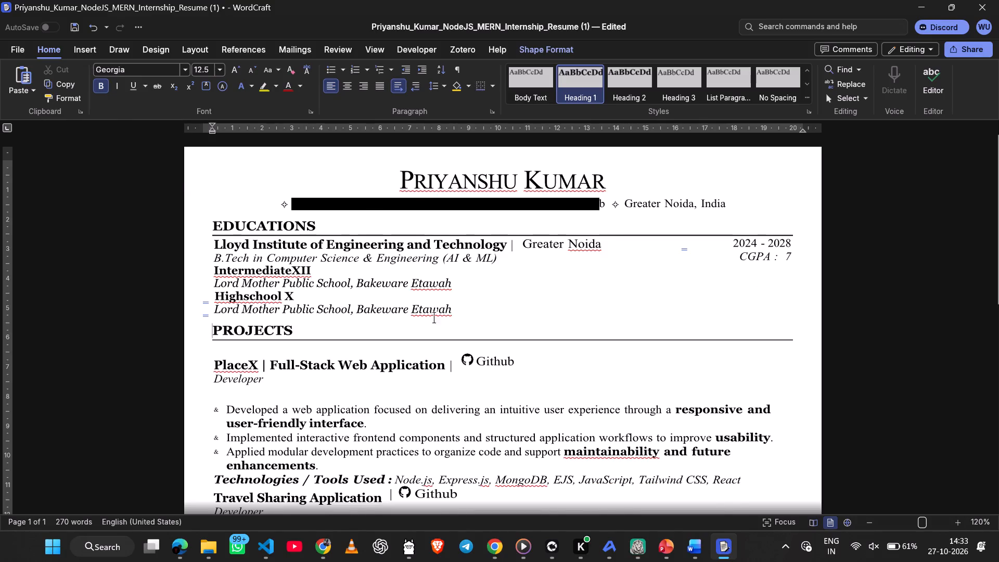
Remove the bold from "responsive and user-friendly interface" in the first PlaceX project bullet.
left_click(520, 297)
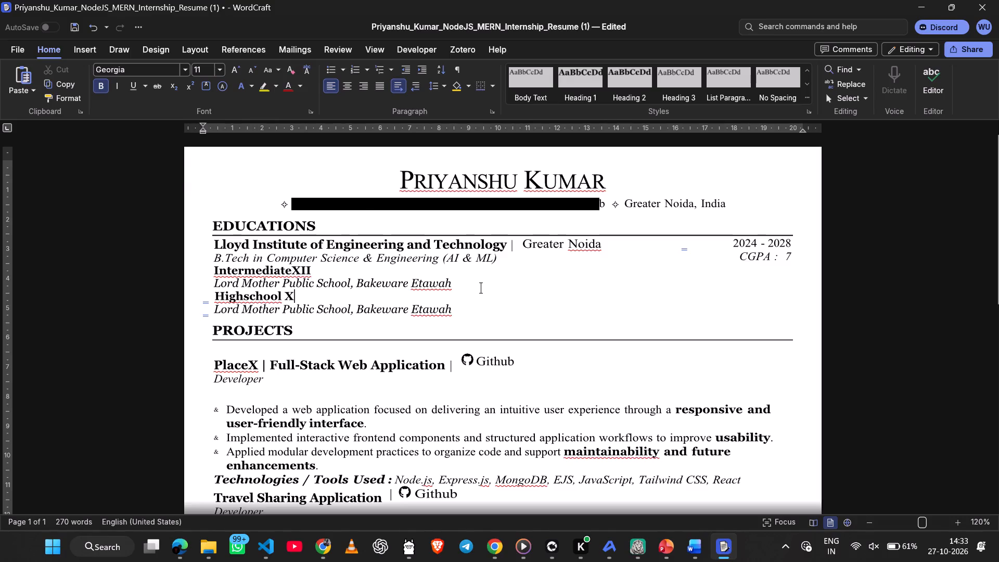
scroll(481, 288, "down", 1)
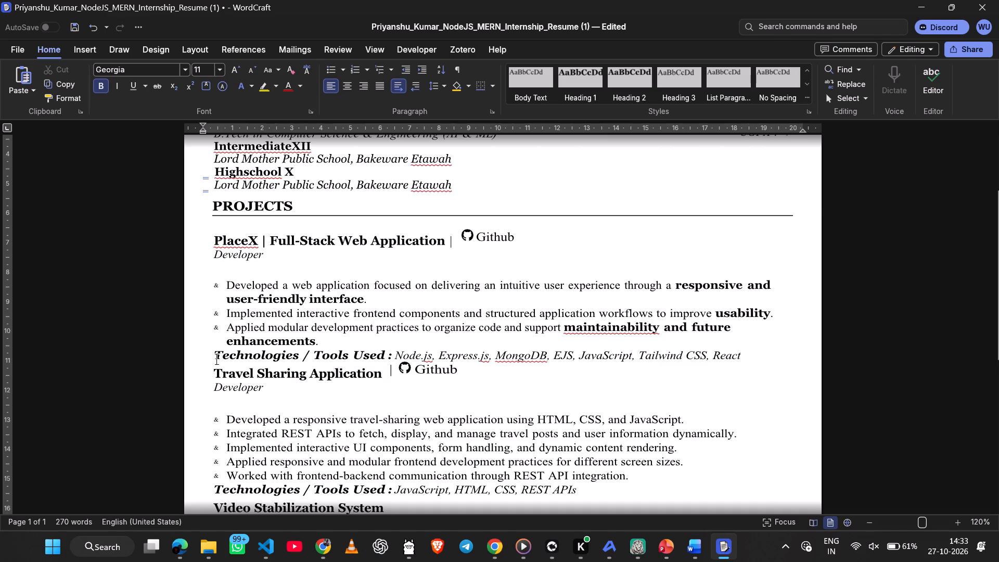
left_click_drag(678, 284, 597, 304)
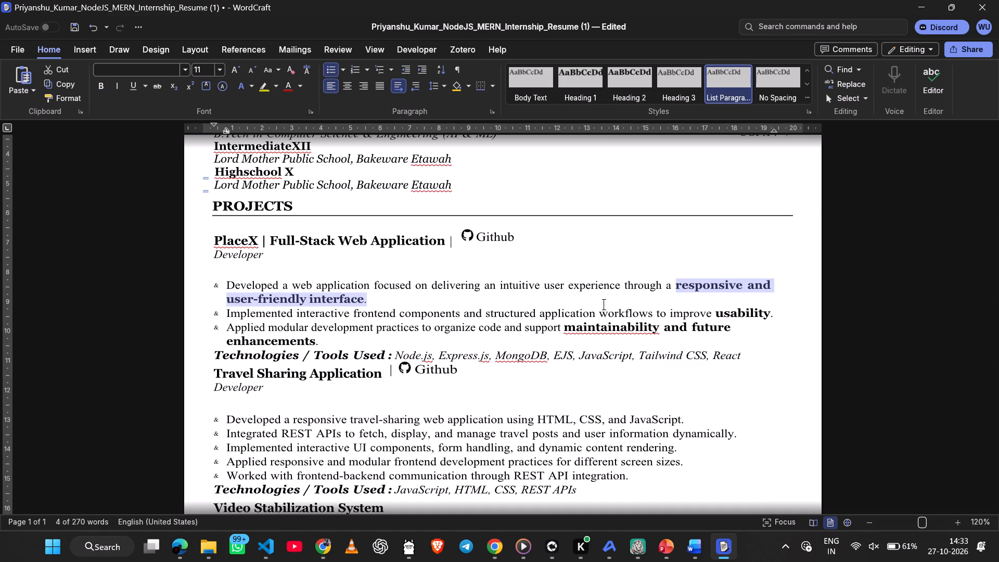
left_click_drag(597, 304, 447, 302)
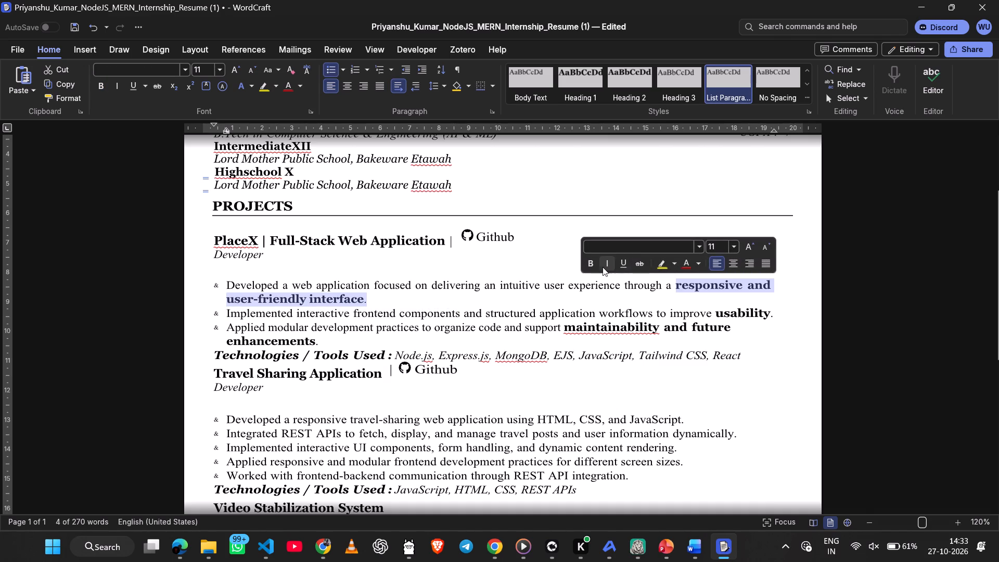
left_click(591, 266)
left_click(591, 266)
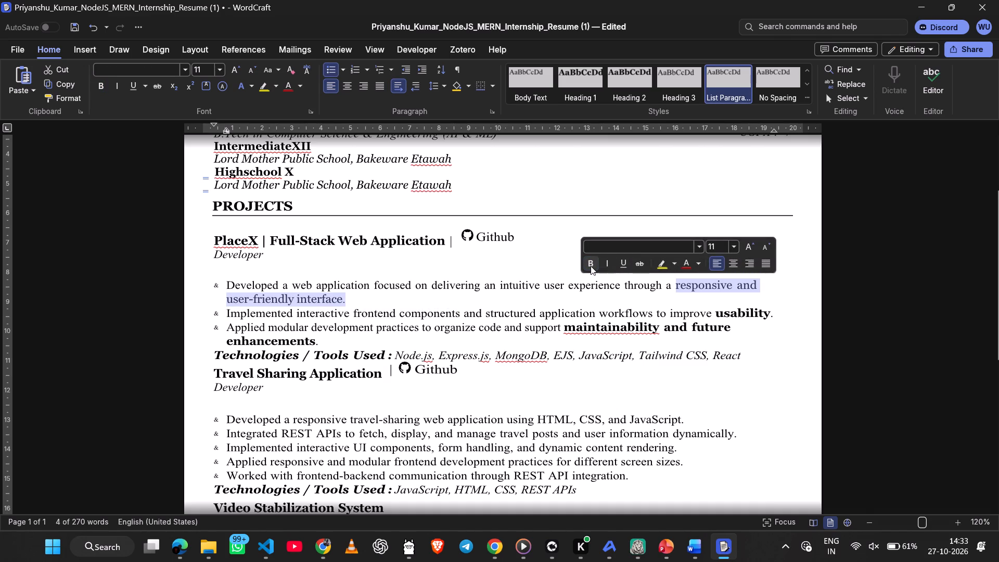
left_click(605, 302)
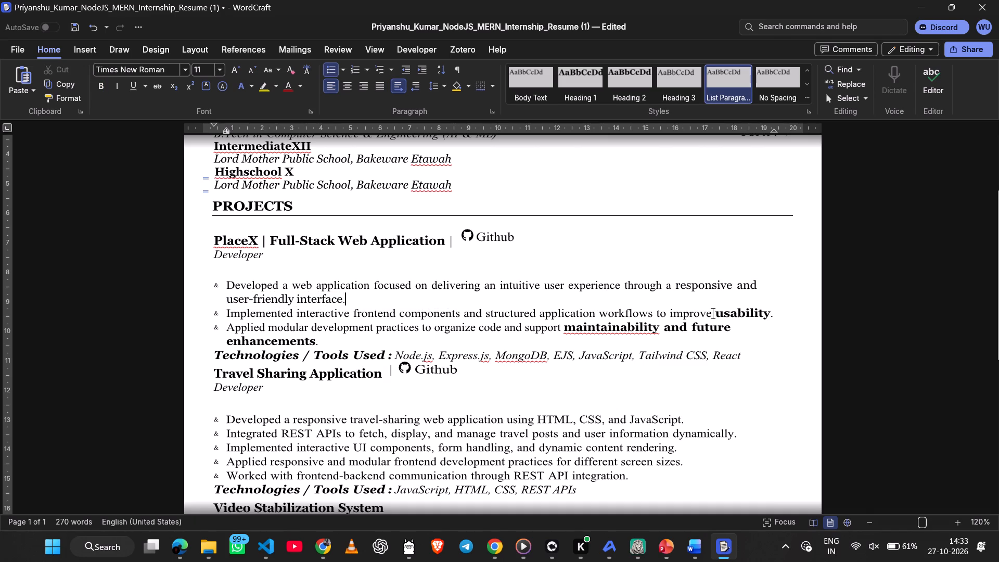
Remove the bold from "usability" and "maintainability and future" in the second and third PlaceX bullets.
left_click_drag(713, 313, 756, 326)
left_click(627, 299)
left_click_drag(718, 316, 736, 327)
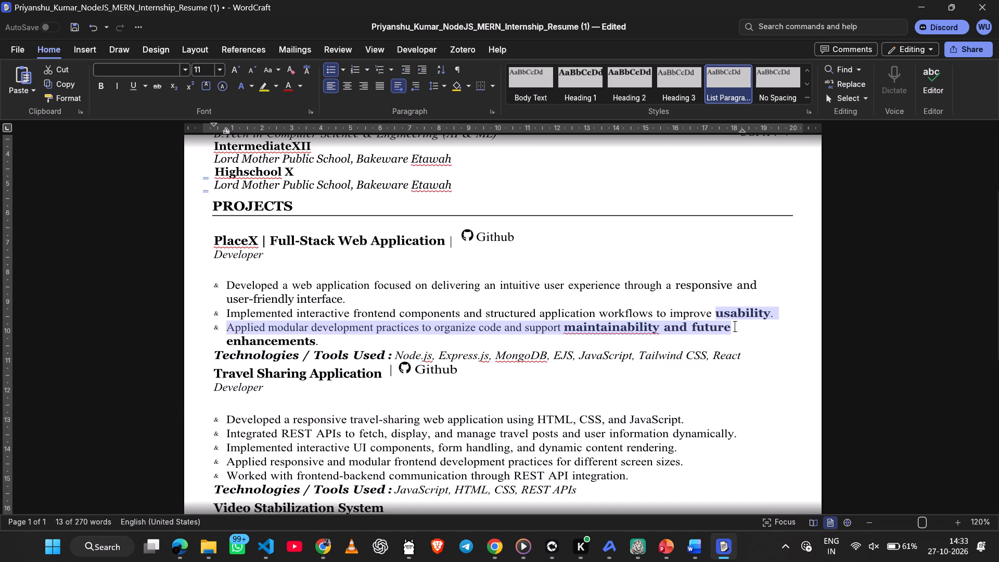
left_click_drag(736, 327, 736, 328)
left_click(633, 293)
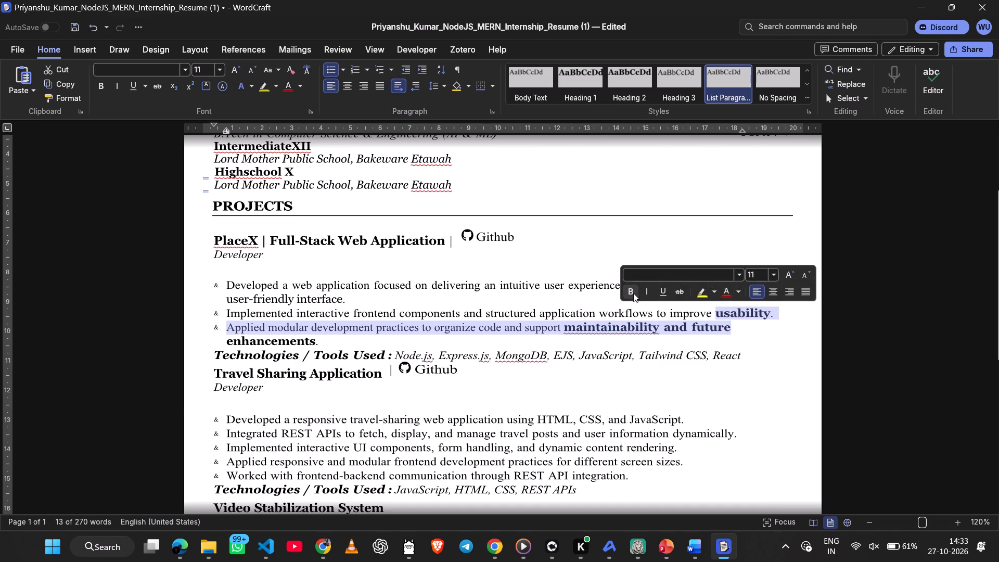
left_click(633, 293)
left_click(746, 335)
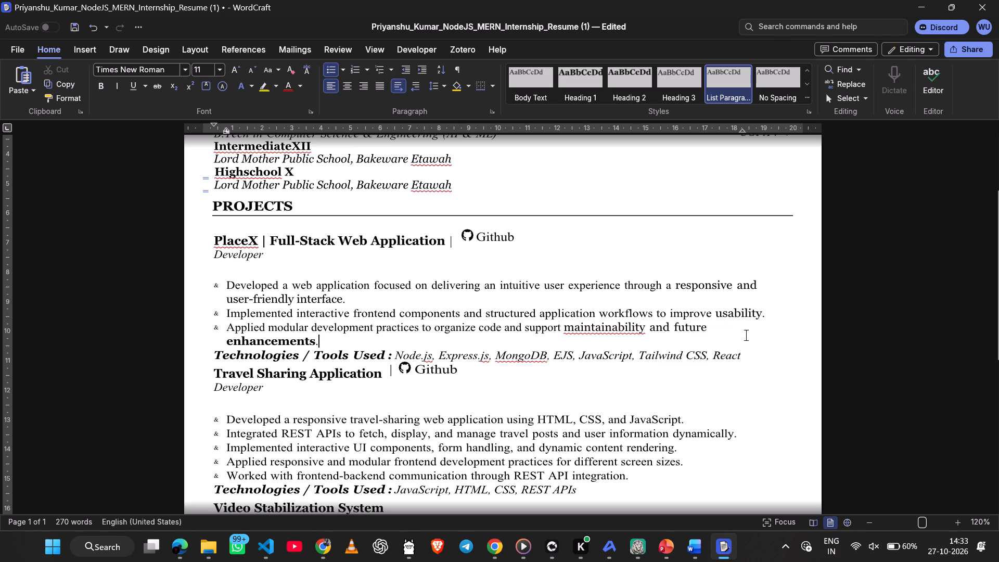
Remove the bold from "enhancements" at the end of the third PlaceX bullet.
scroll(746, 335, "down", 1)
left_click_drag(356, 321, 323, 314)
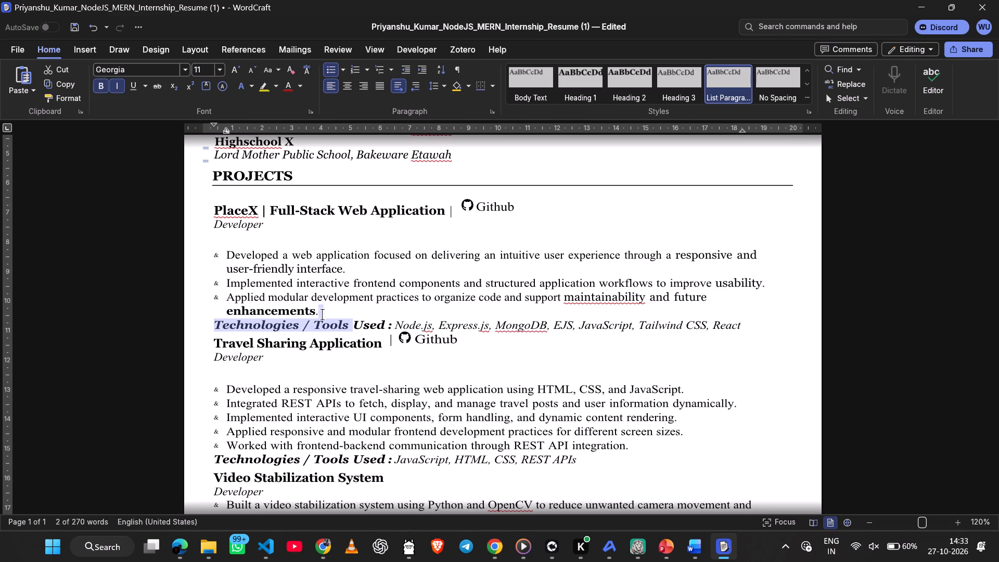
left_click_drag(323, 314, 324, 313)
left_click(324, 313)
left_click_drag(324, 313, 227, 316)
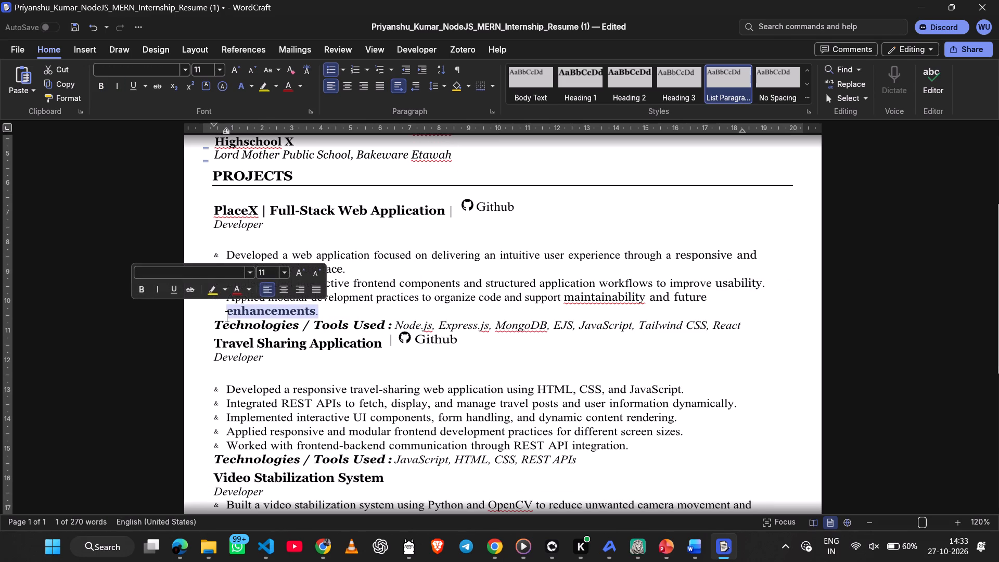
left_click(141, 290)
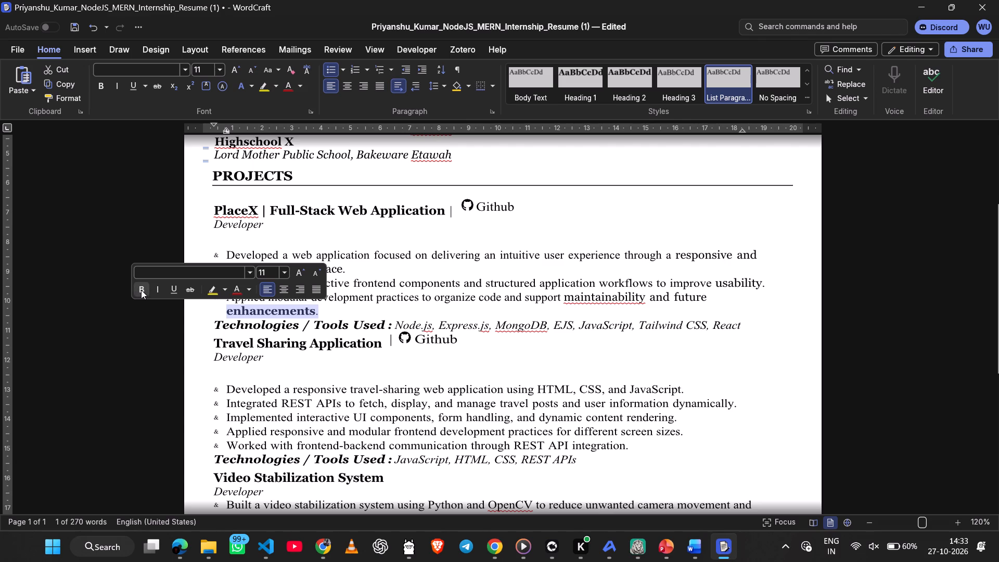
left_click(141, 290)
left_click(562, 224)
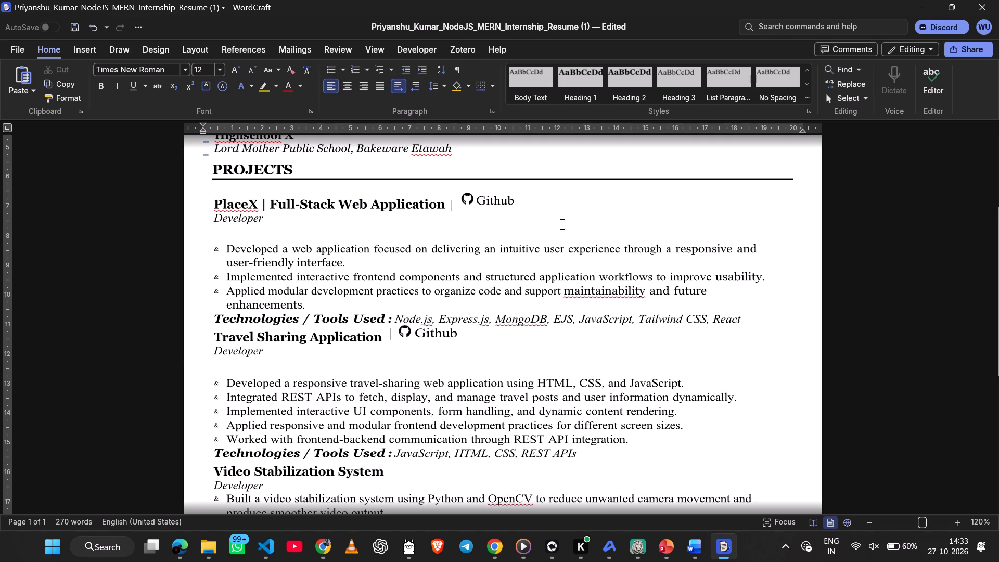
Switch to the ArtCraft app suite.
left_click(607, 546)
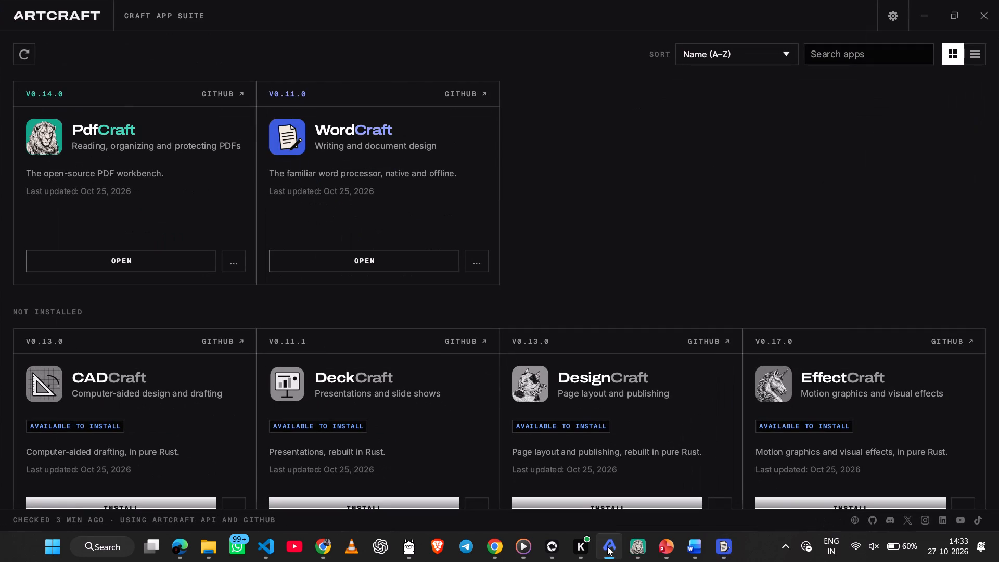
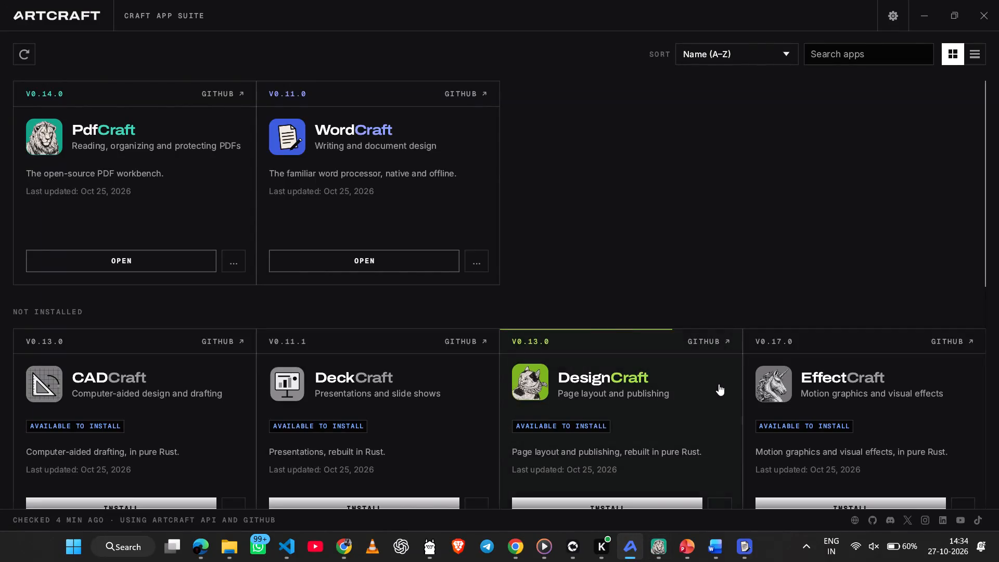
Look through the suite's installed apps and the ones available to install.
scroll(719, 384, "down", 1)
scroll(719, 384, "up", 5)
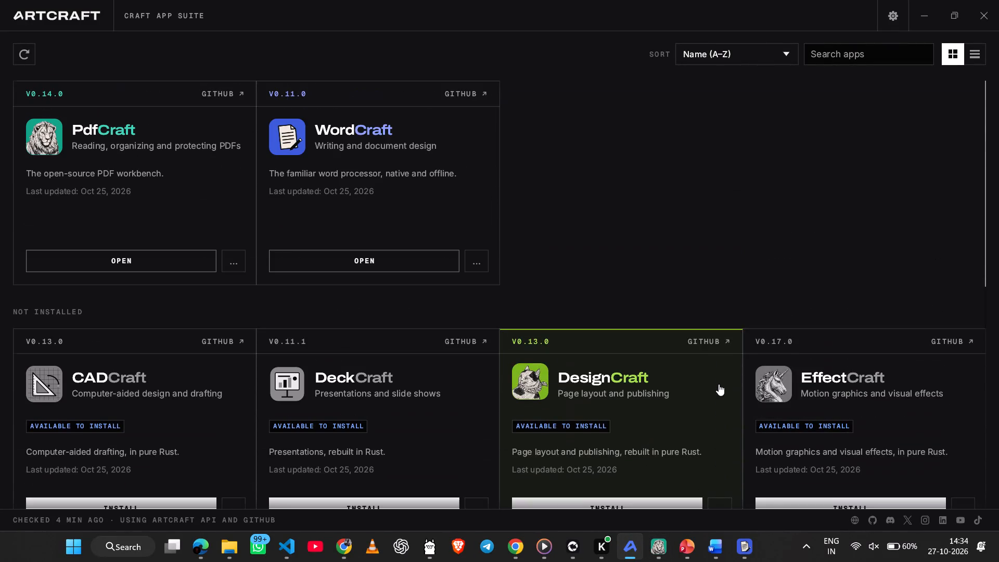
scroll(719, 384, "up", 1)
scroll(719, 384, "down", 1)
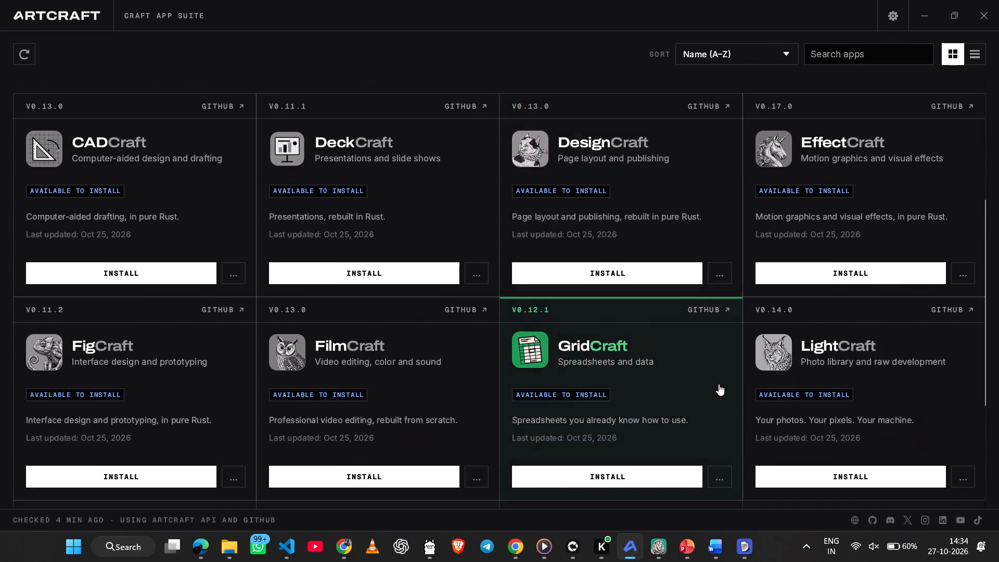
scroll(719, 384, "down", 1)
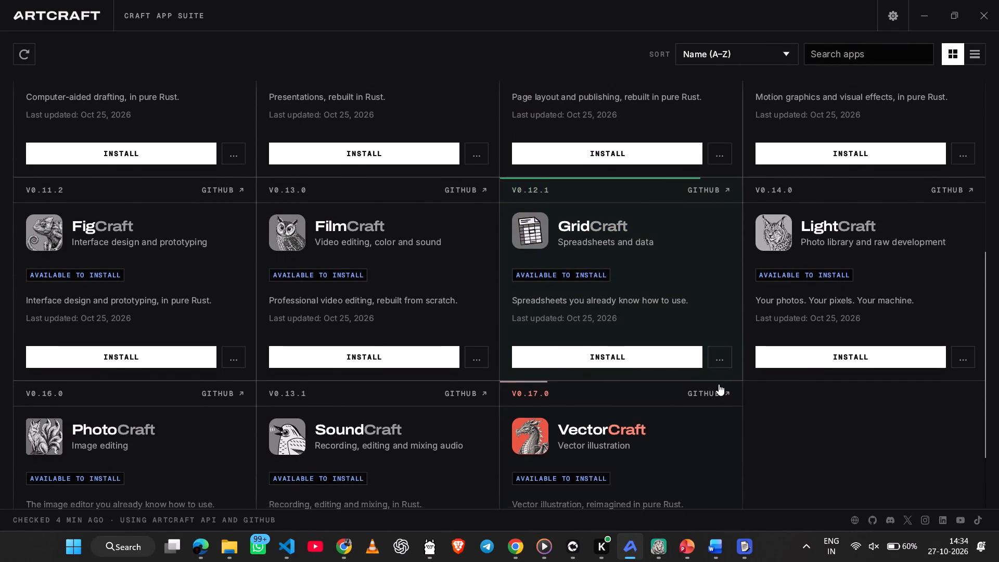
scroll(719, 384, "down", 2)
scroll(814, 350, "up", 9)
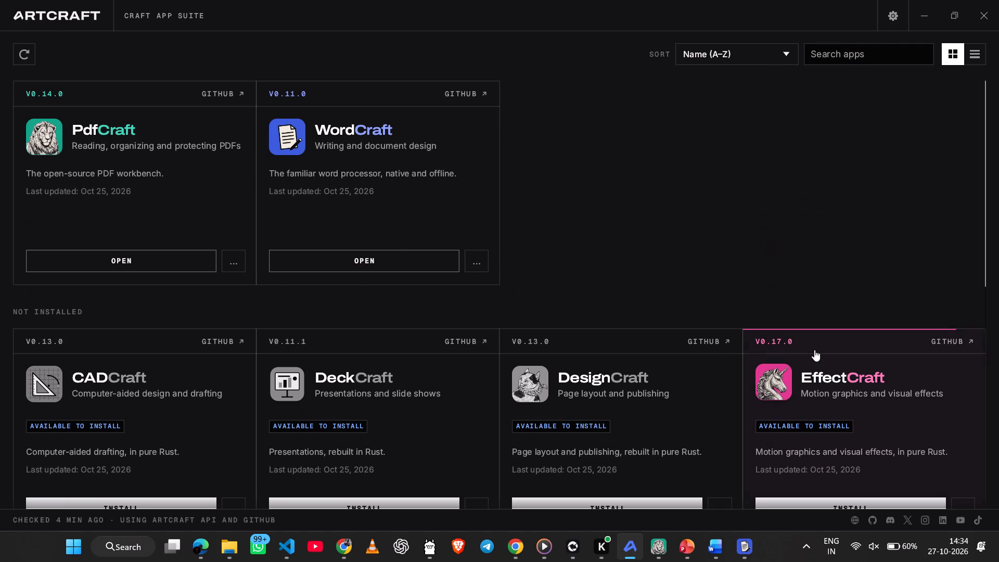
scroll(814, 350, "up", 12)
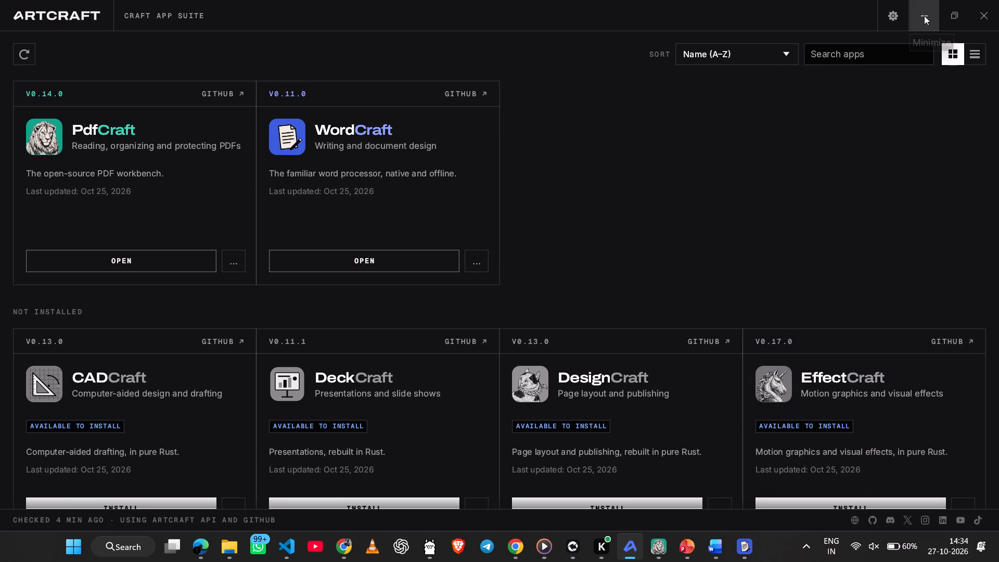
Switch back to the resume in WordCraft.
left_click(924, 16)
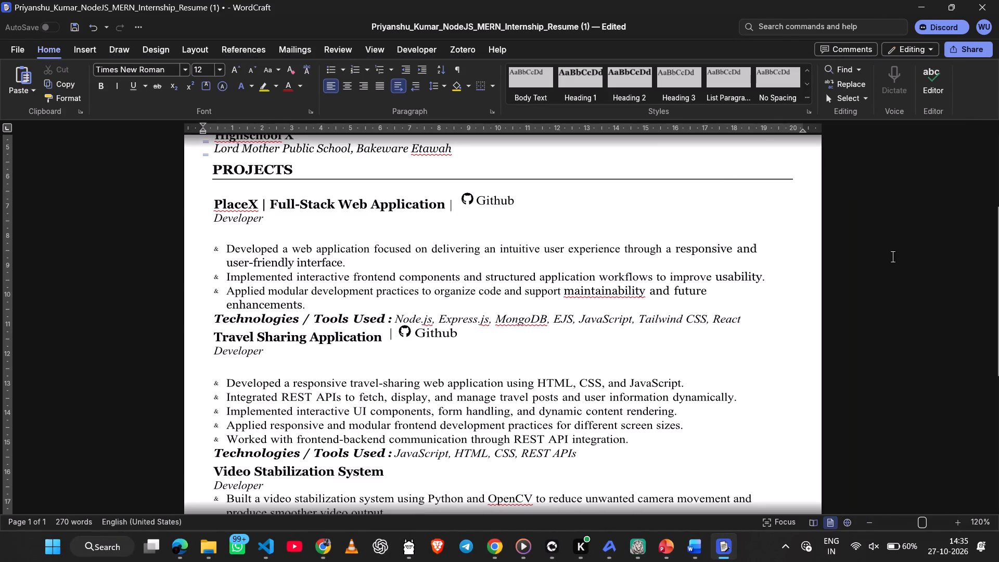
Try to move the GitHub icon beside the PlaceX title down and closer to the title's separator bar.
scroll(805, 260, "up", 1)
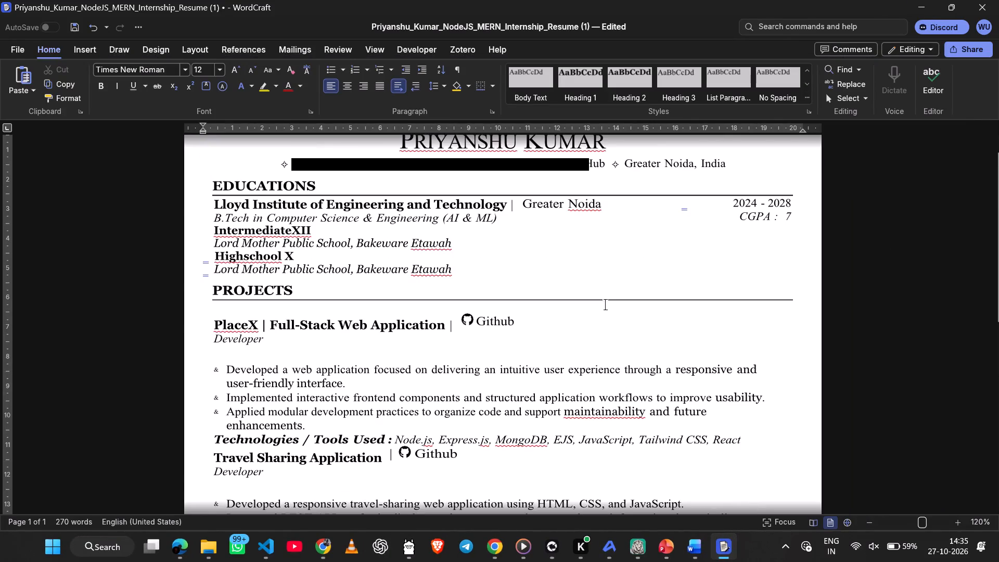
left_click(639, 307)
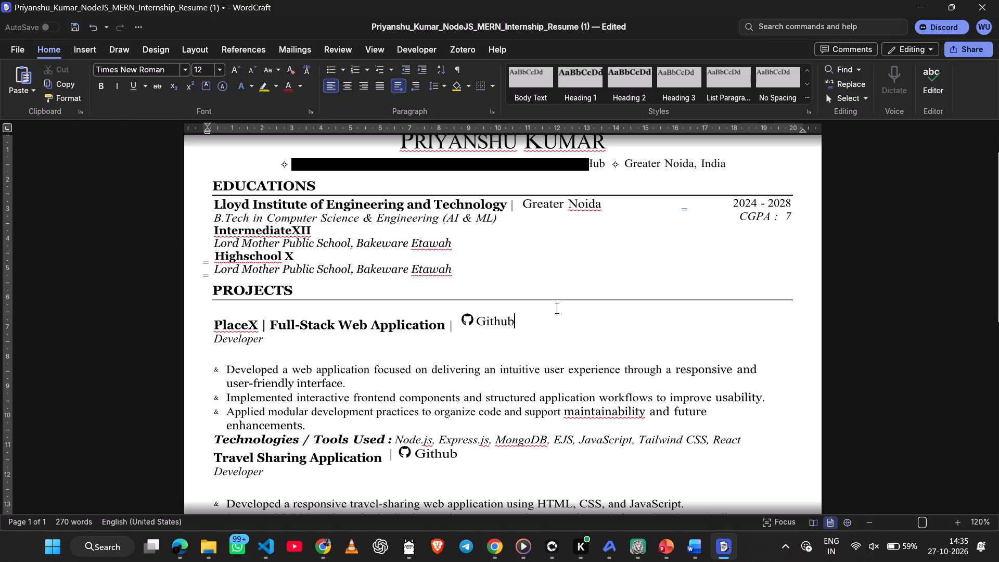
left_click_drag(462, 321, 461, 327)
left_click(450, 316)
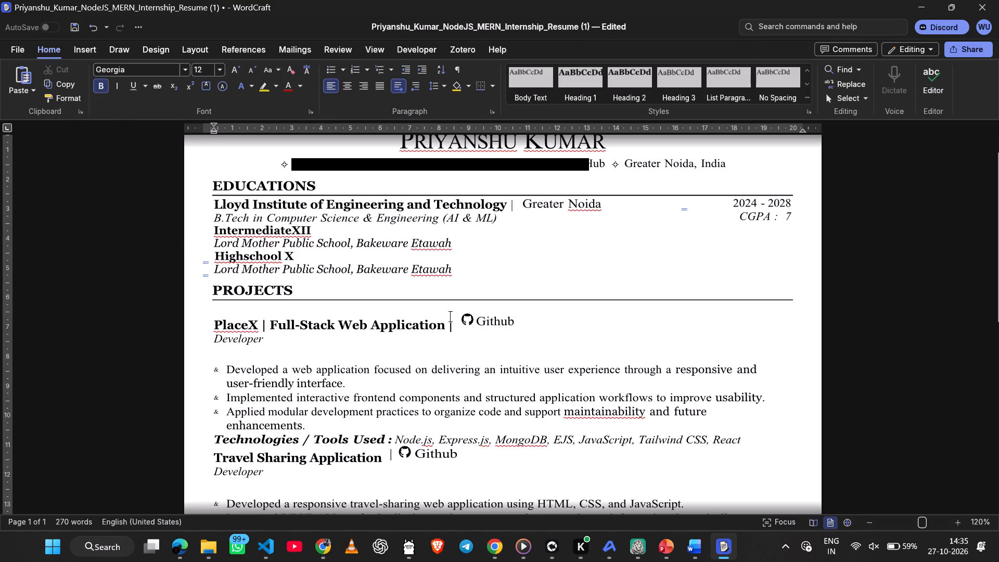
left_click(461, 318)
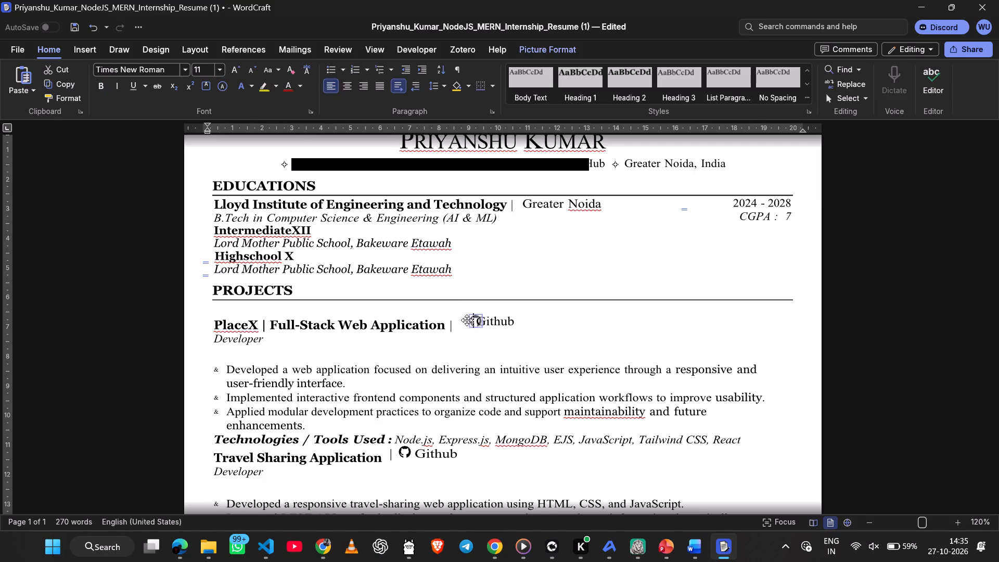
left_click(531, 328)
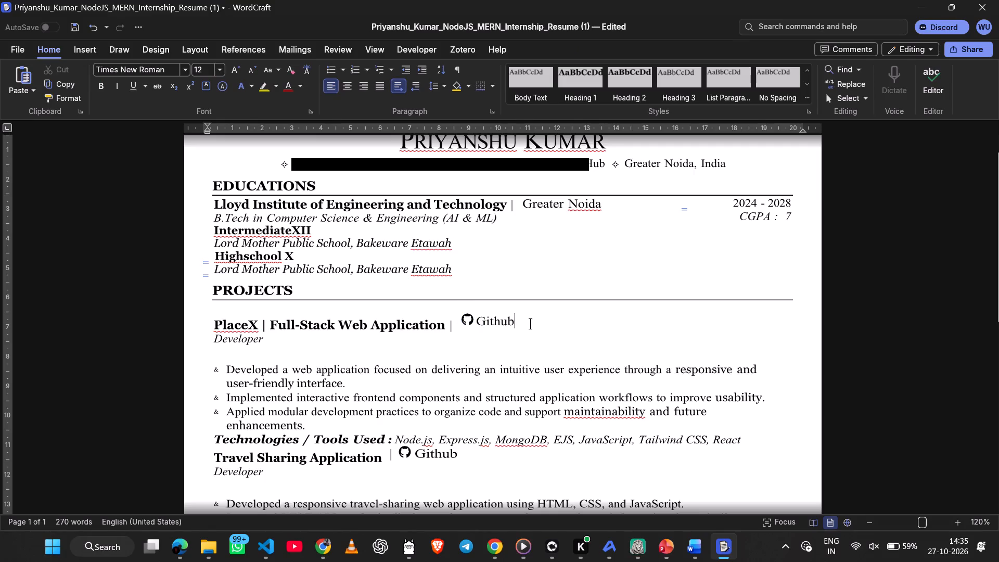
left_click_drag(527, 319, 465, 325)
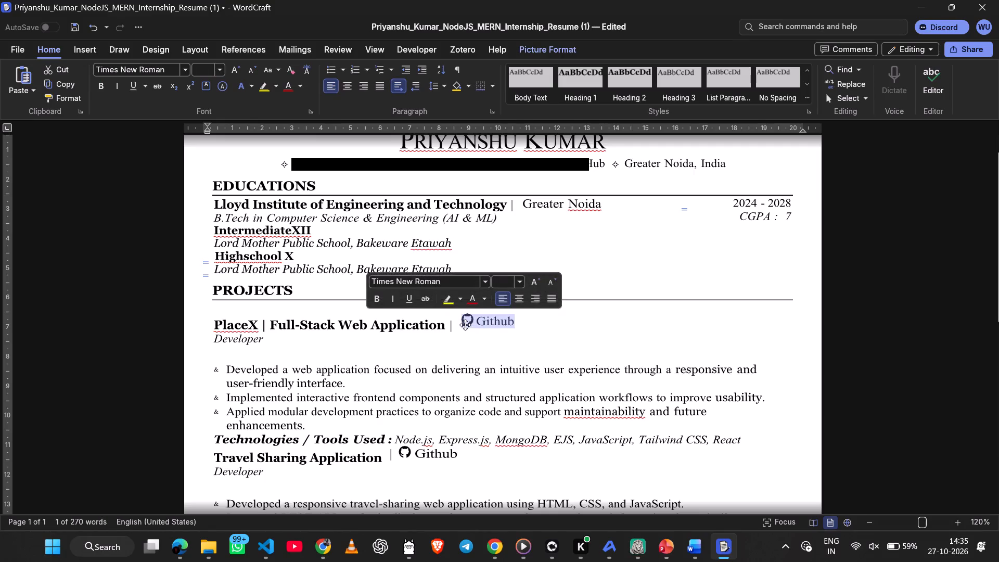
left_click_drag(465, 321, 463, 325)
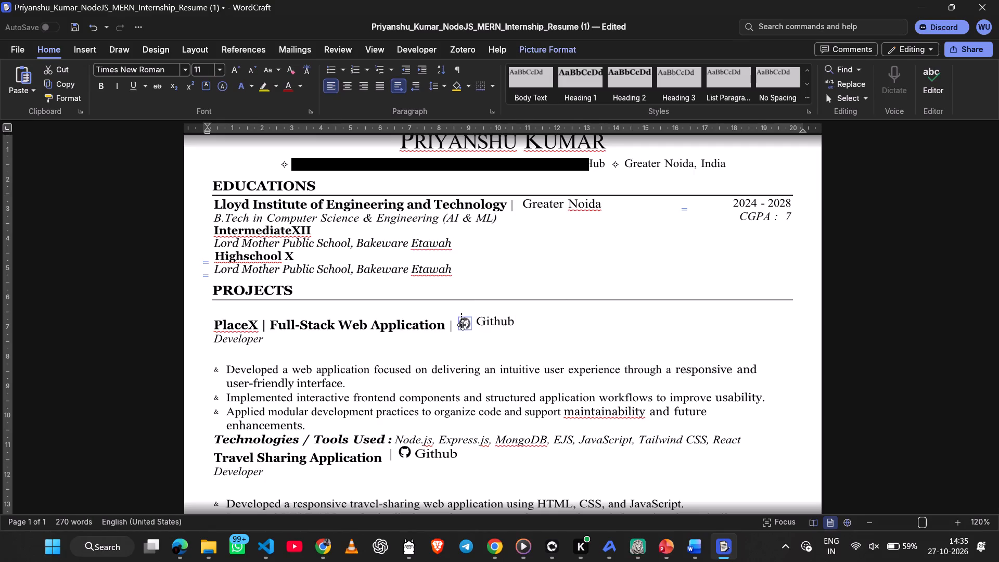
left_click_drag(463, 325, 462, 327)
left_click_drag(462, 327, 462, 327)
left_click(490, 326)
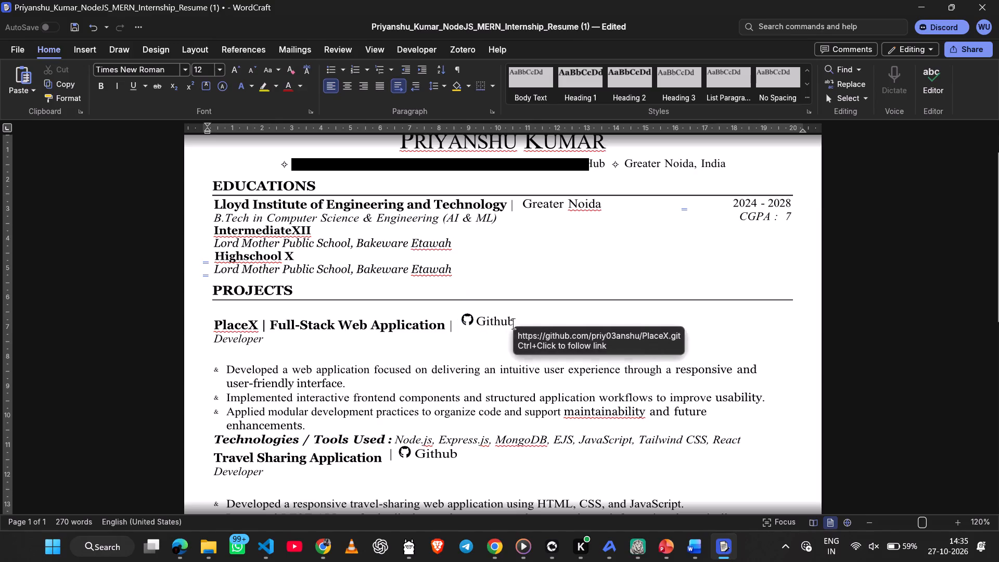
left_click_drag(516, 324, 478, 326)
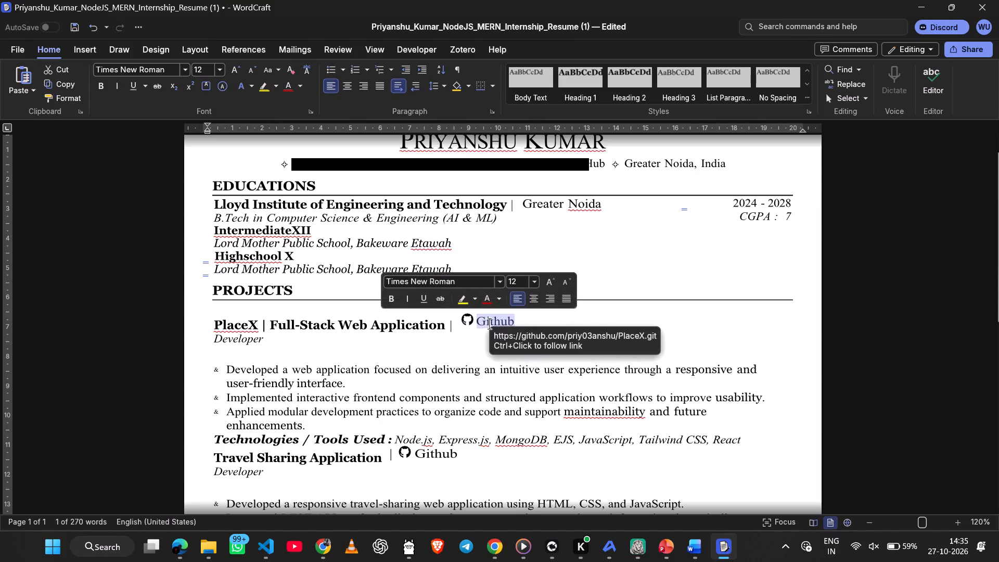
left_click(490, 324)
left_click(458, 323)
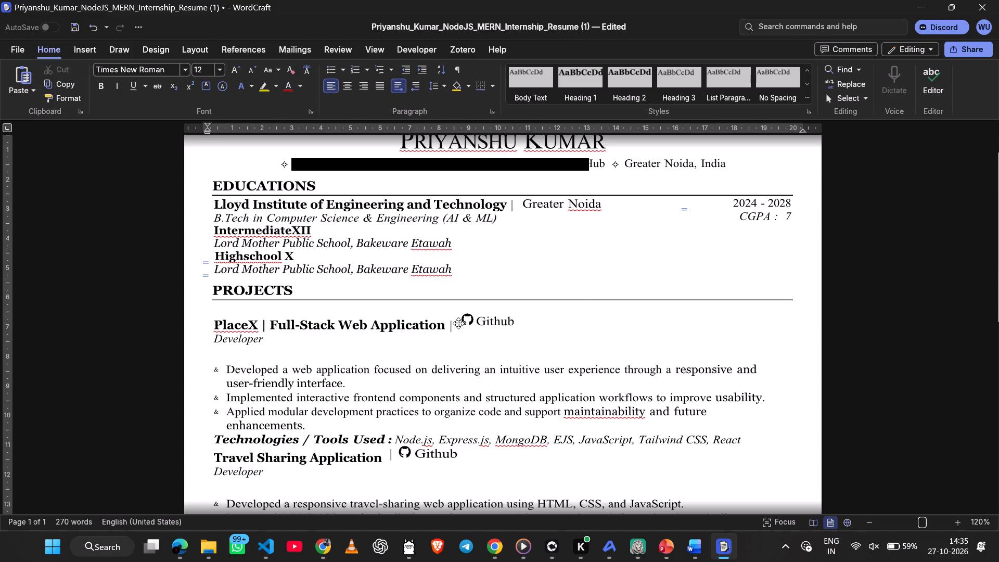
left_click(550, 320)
Add the year range 2022-2023 in non-italic text beneath the CGPA line under EDUCATIONS, level with IntermediateXII.
scroll(550, 320, "down", 1)
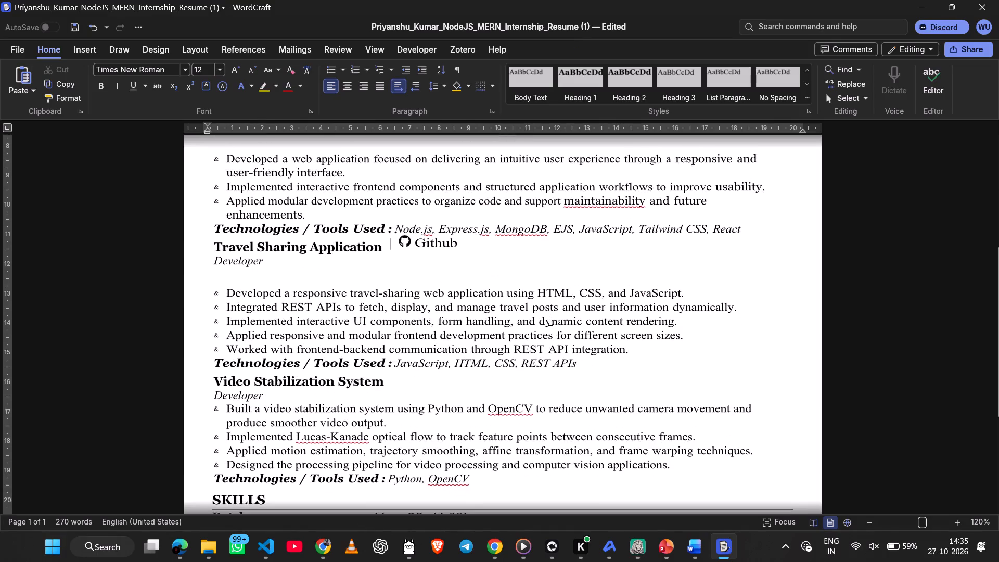
scroll(550, 320, "down", 2)
scroll(550, 320, "up", 7)
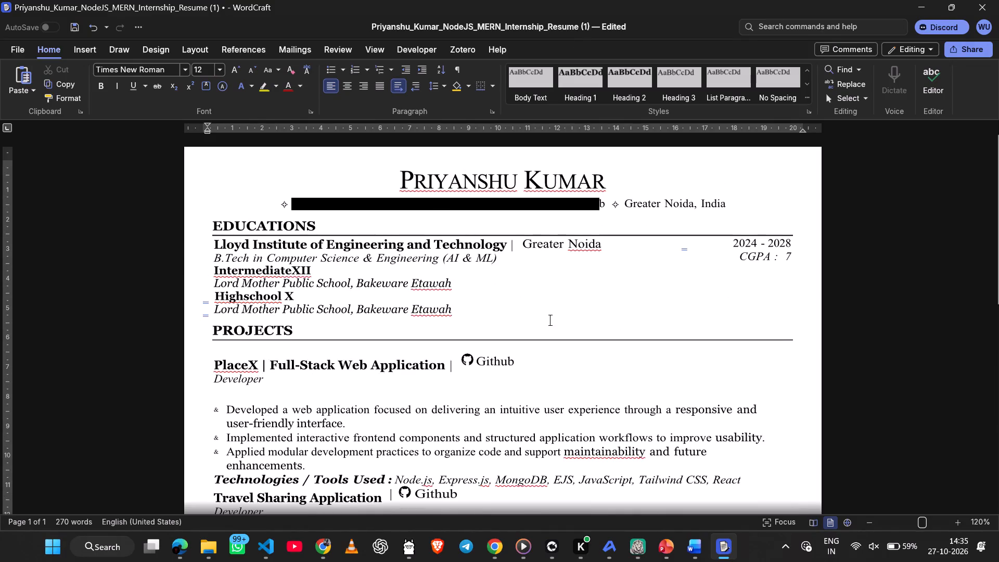
scroll(550, 320, "up", 4)
left_click(736, 272)
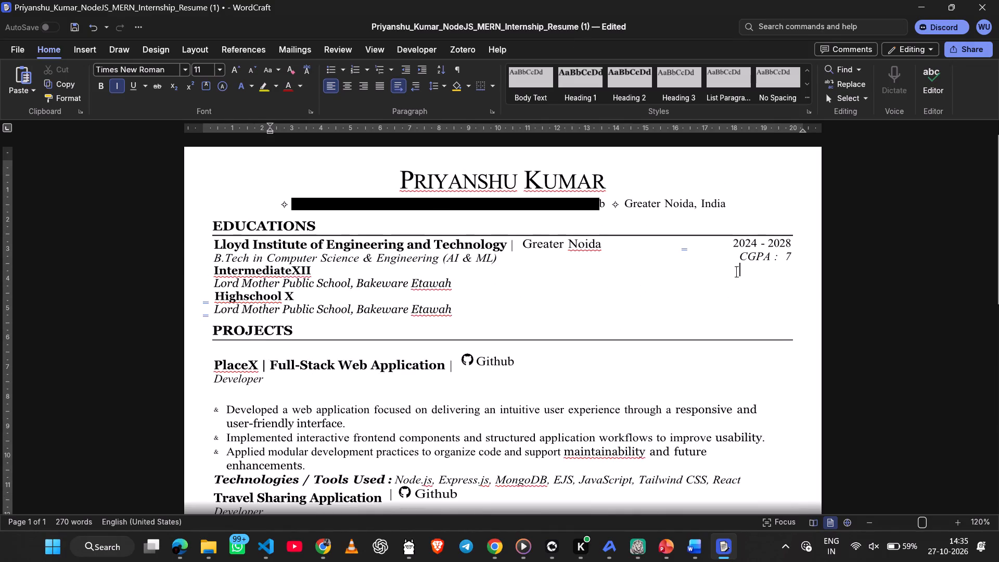
type("202")
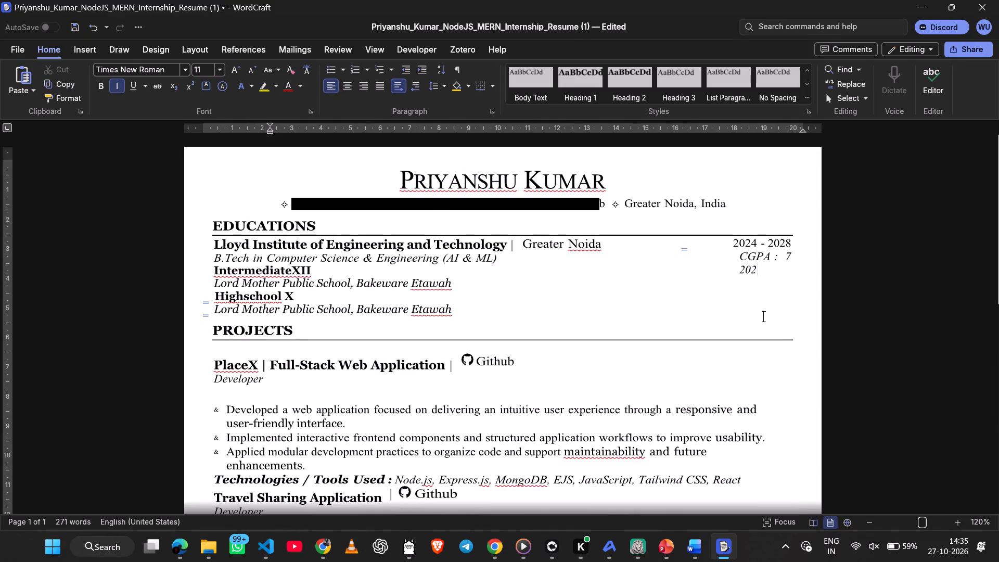
key("BackSpace")
key("BackSpace")
key("BackSpace")
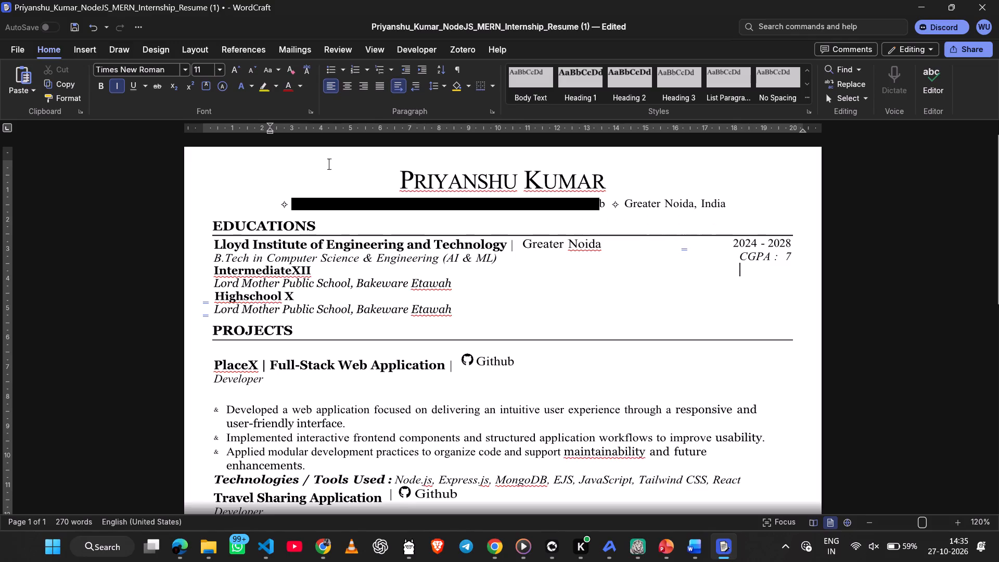
left_click(112, 86)
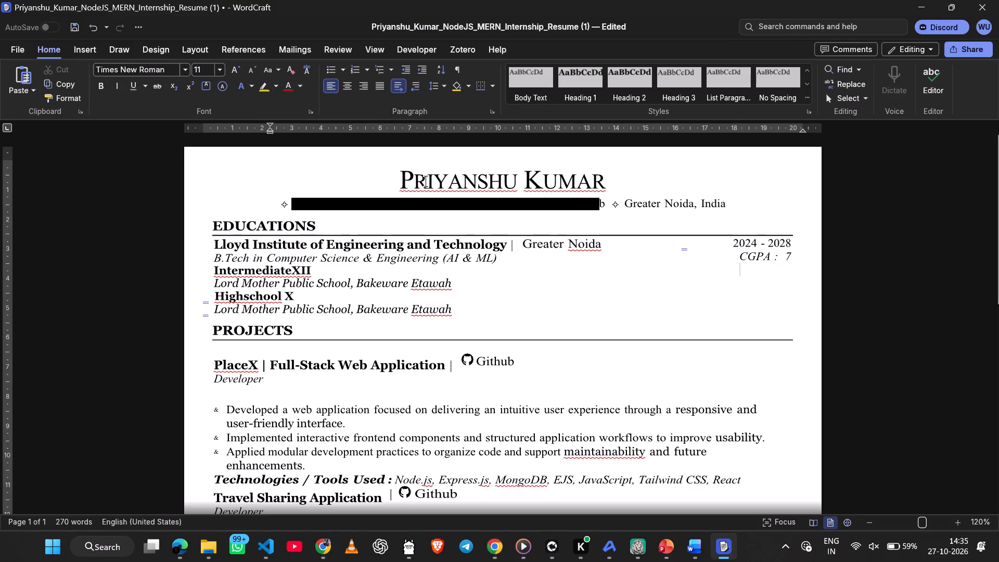
key("2")
key("Right")
key("2")
key("minus")
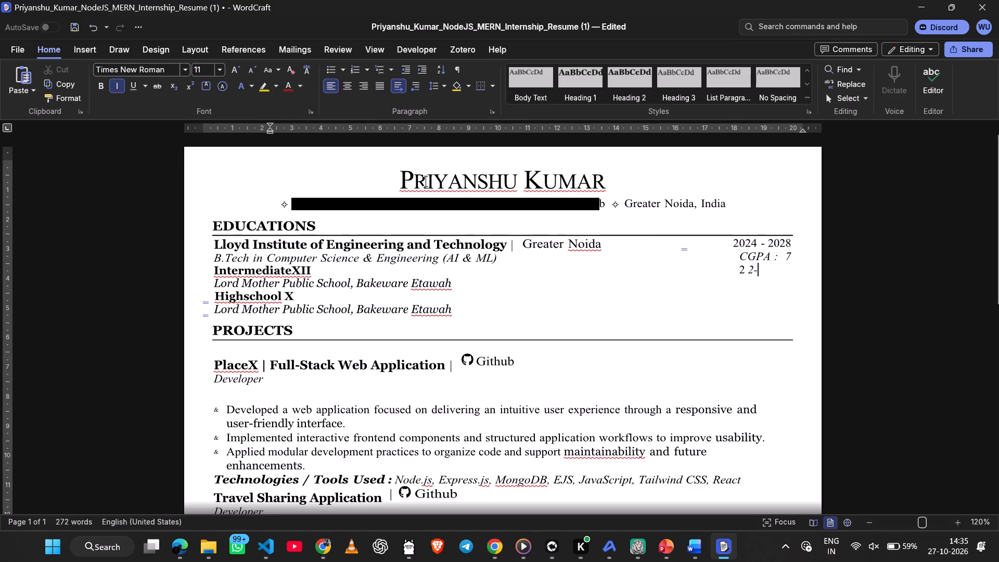
key("BackSpace")
key("BackSpace")
key("BackSpace")
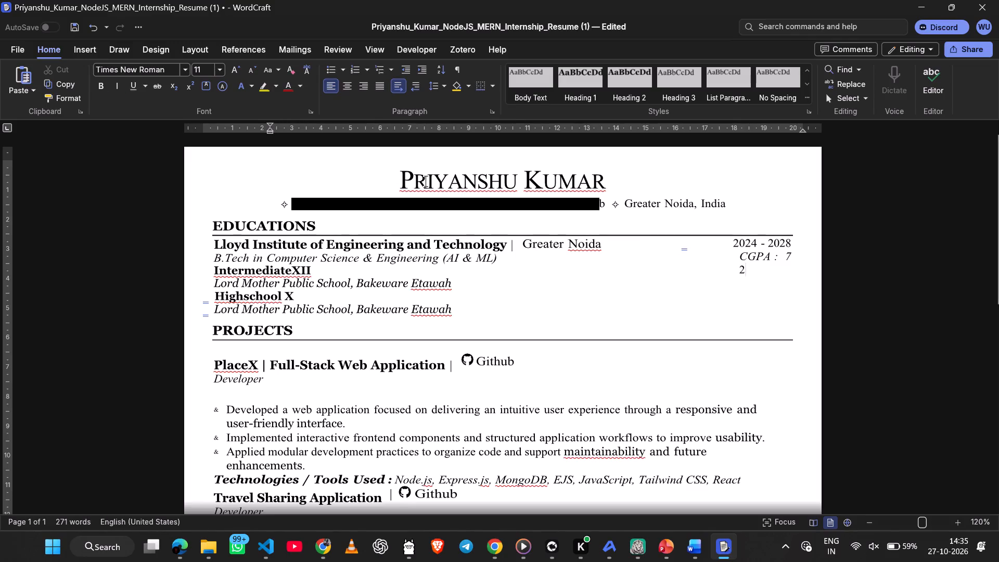
type("021")
key("0")
key("BackSpace")
key("BackSpace")
key("2")
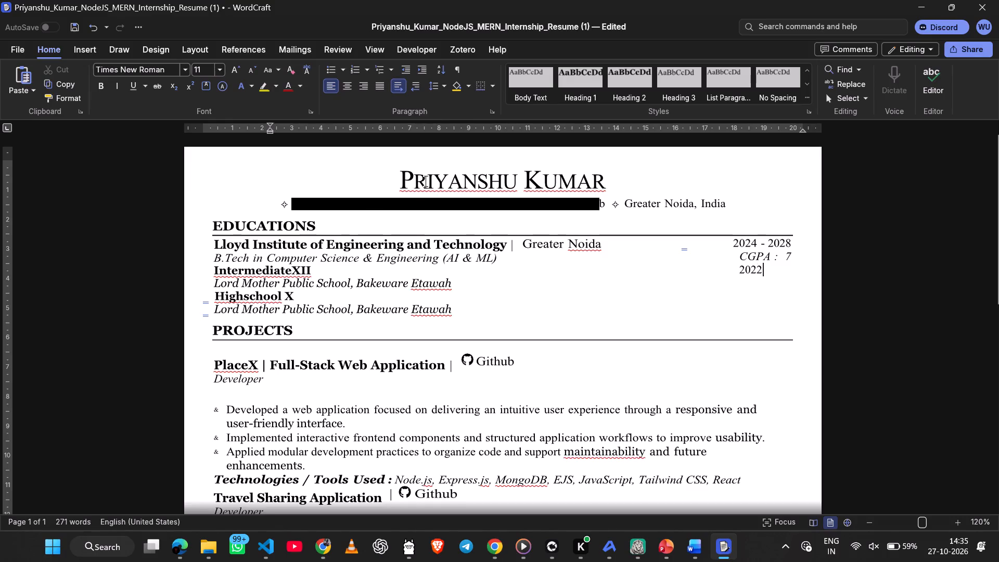
type("-2023")
Add 63% in italics on a new line below 2022-2023.
key("Return")
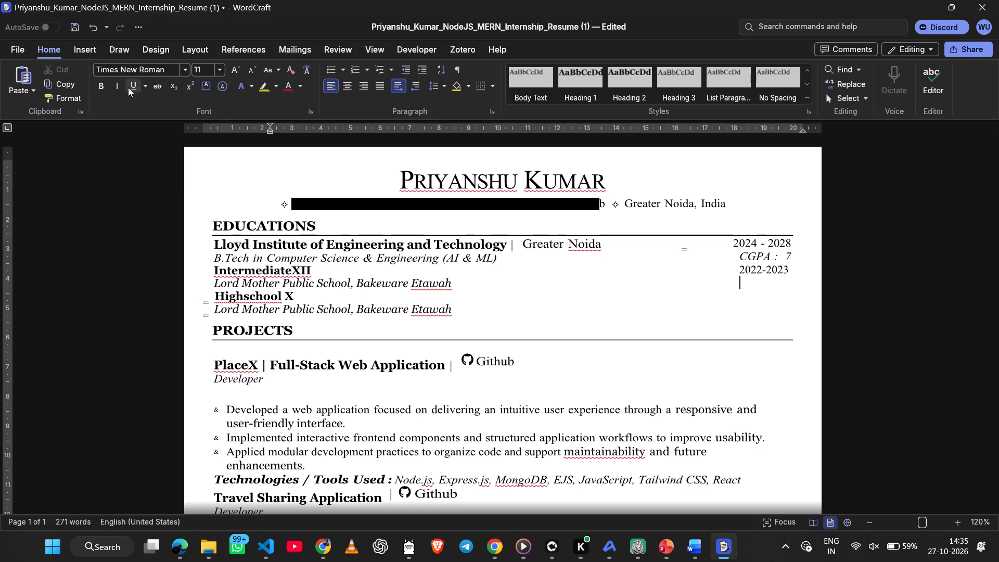
left_click(118, 84)
type("63")
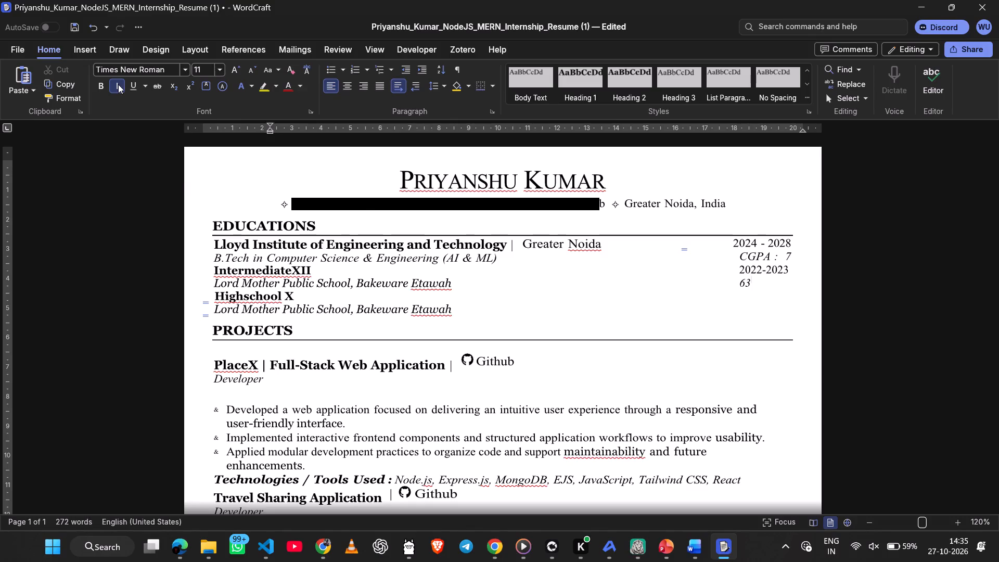
key("shift+percent")
Add the year range 2020-2021 in non-italic text on a new line below 63%, level with Highschool X.
key("Down")
key("Up")
key("Return")
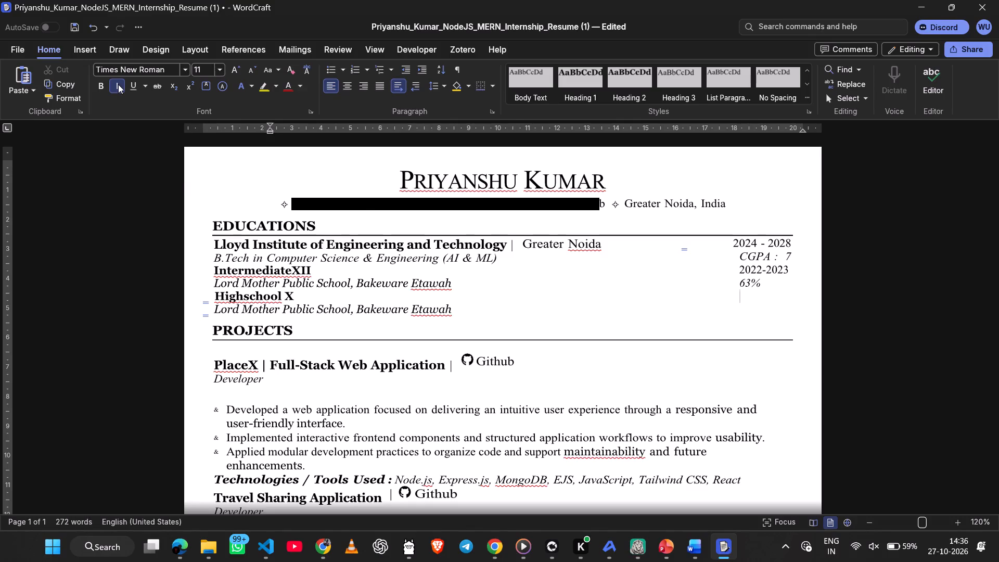
left_click(118, 84)
key("2")
key("Right")
key("0")
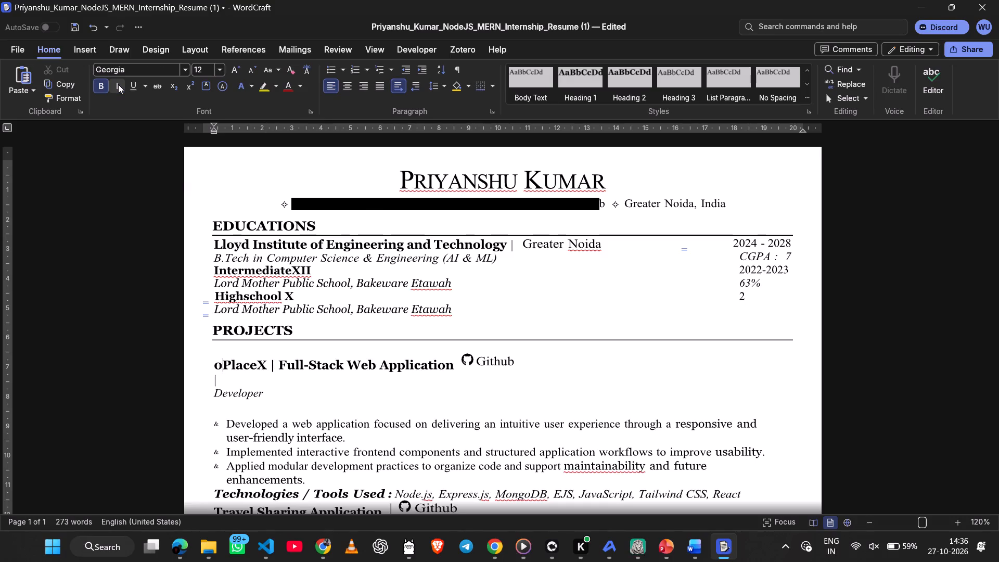
key("BackSpace")
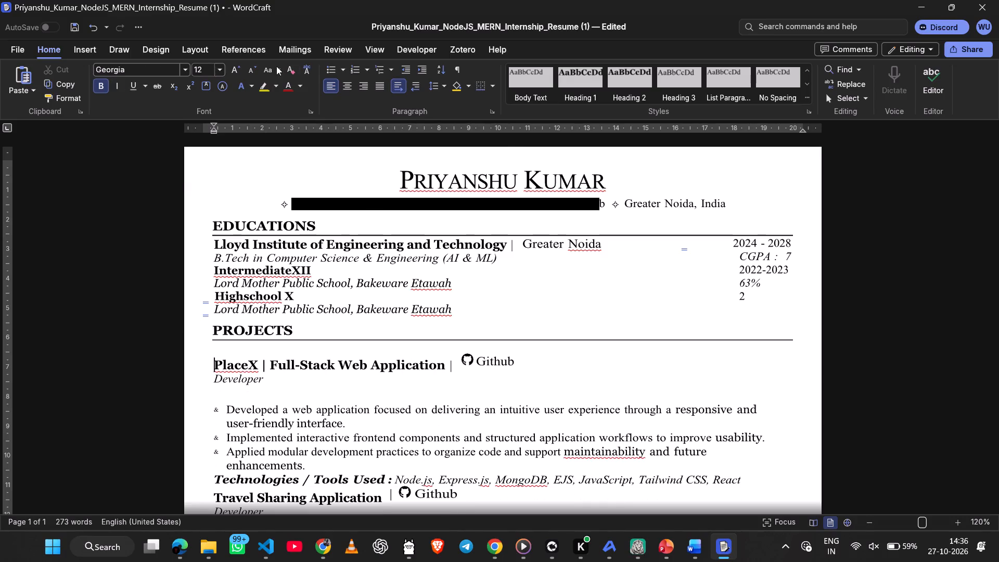
left_click(754, 295)
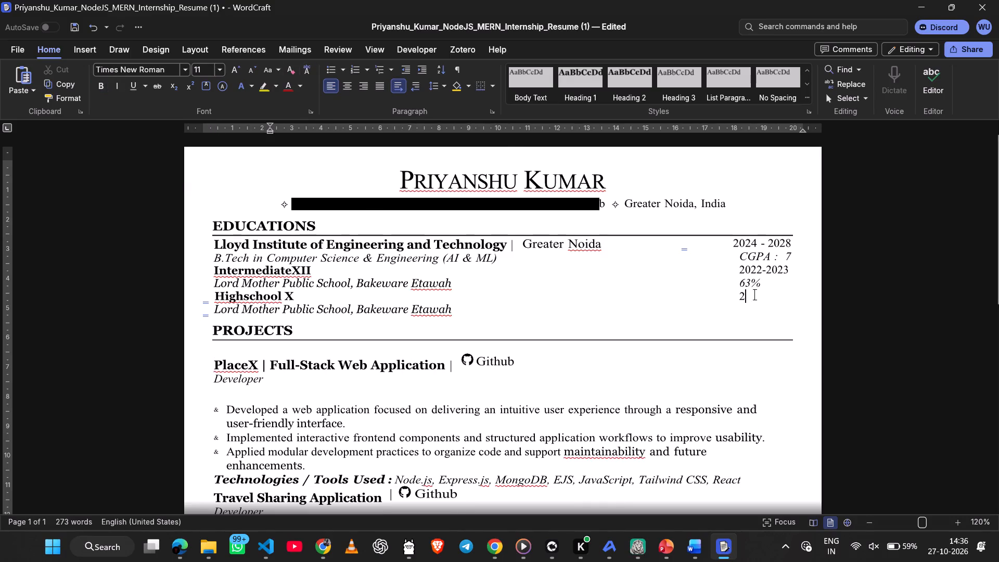
type("021")
key("BackSpace")
type("0-2021")
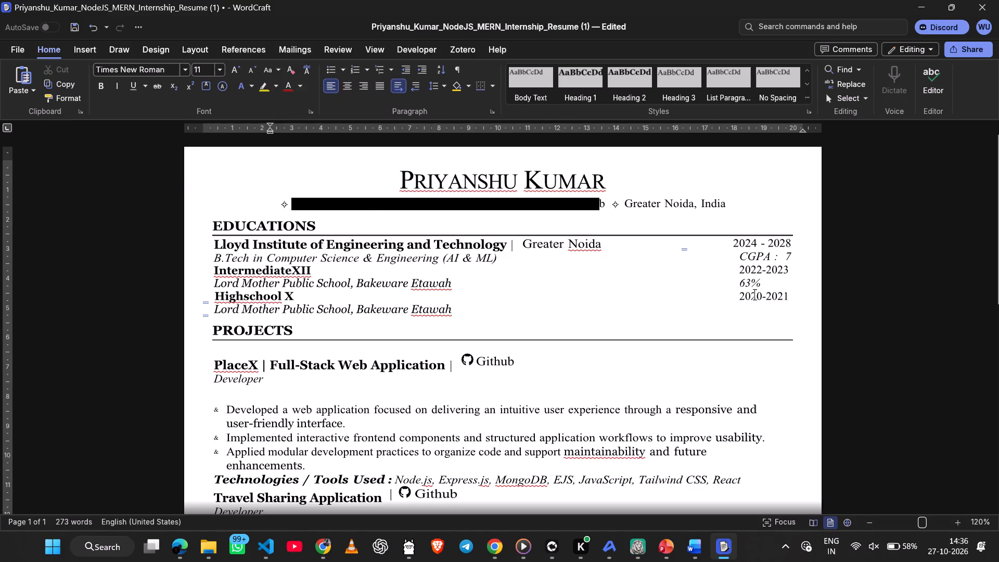
Add 73% in italics on a new line below 2020-2021.
key("Return")
left_click(122, 83)
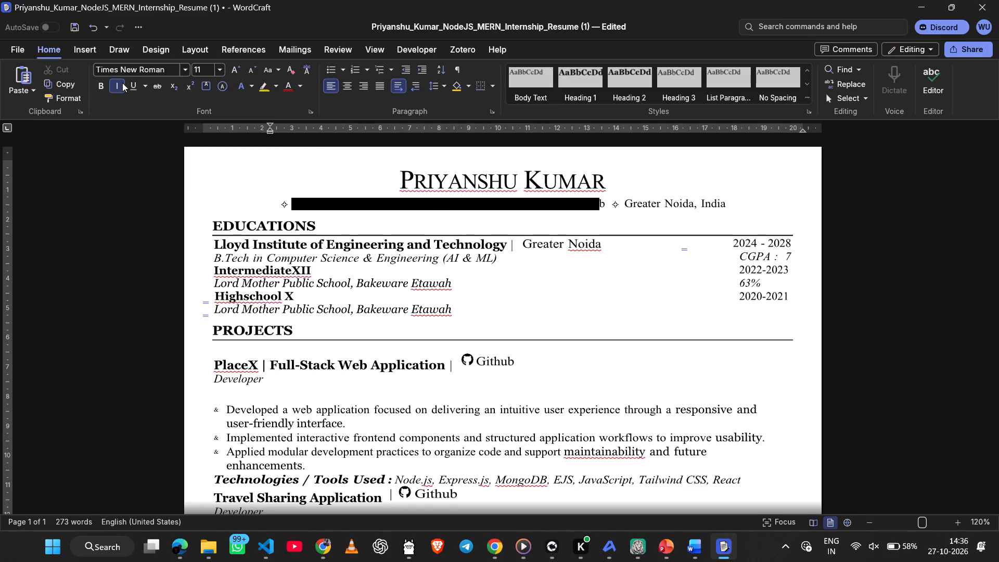
type("73")
key("shift+percent")
left_click(919, 308)
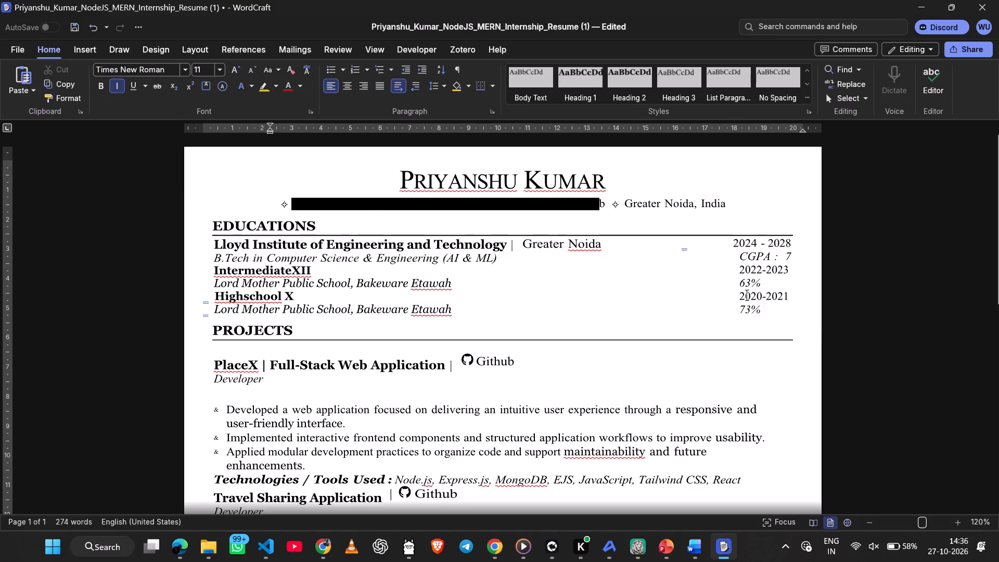
Insert two spaces before 2024 - 2028 to align its start with the CGPA line below.
left_click_drag(724, 248, 740, 240)
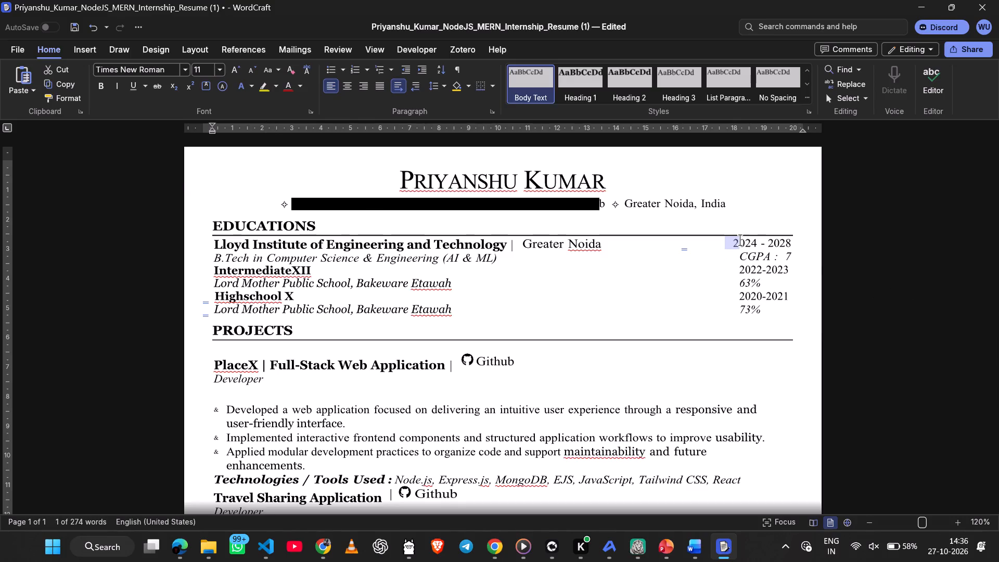
left_click_drag(740, 240, 734, 244)
left_click(734, 244)
key("space")
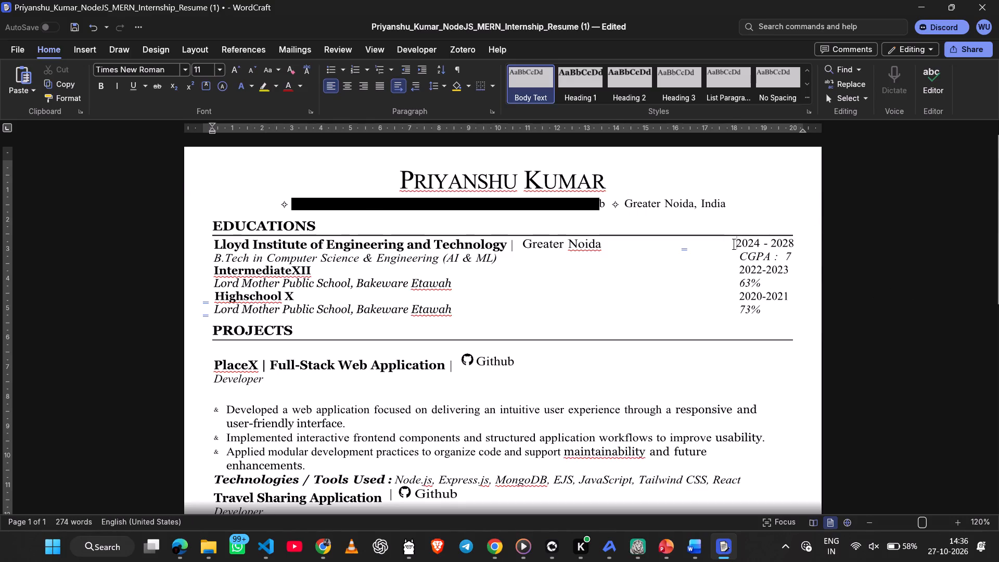
key("space")
left_click(849, 247)
Add a space on each side of the hyphen in the 2022-2023 and 2020-2021 year ranges.
scroll(849, 247, "down", 1)
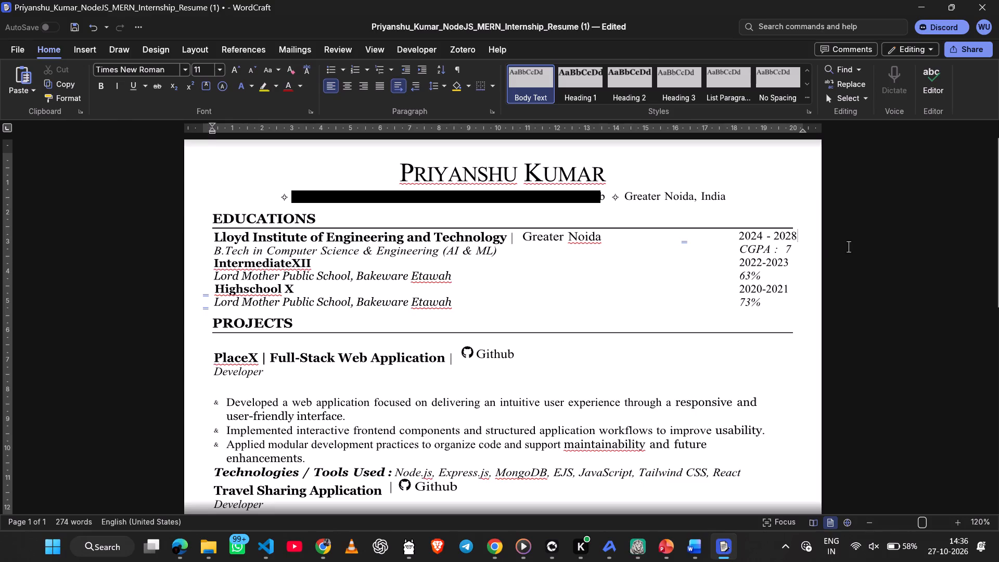
left_click(765, 262)
key("space")
left_click(763, 264)
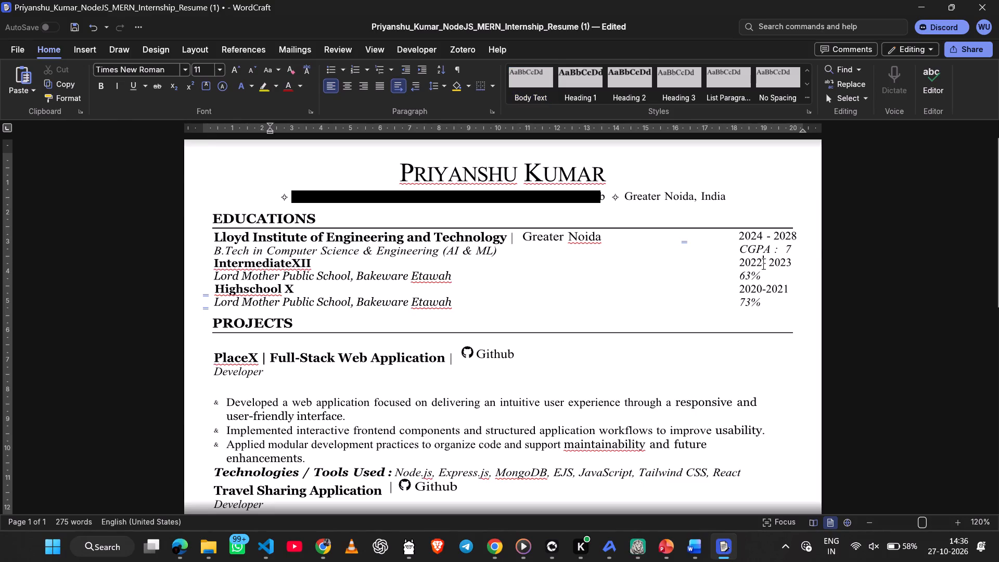
key("space")
left_click(763, 290)
key("space")
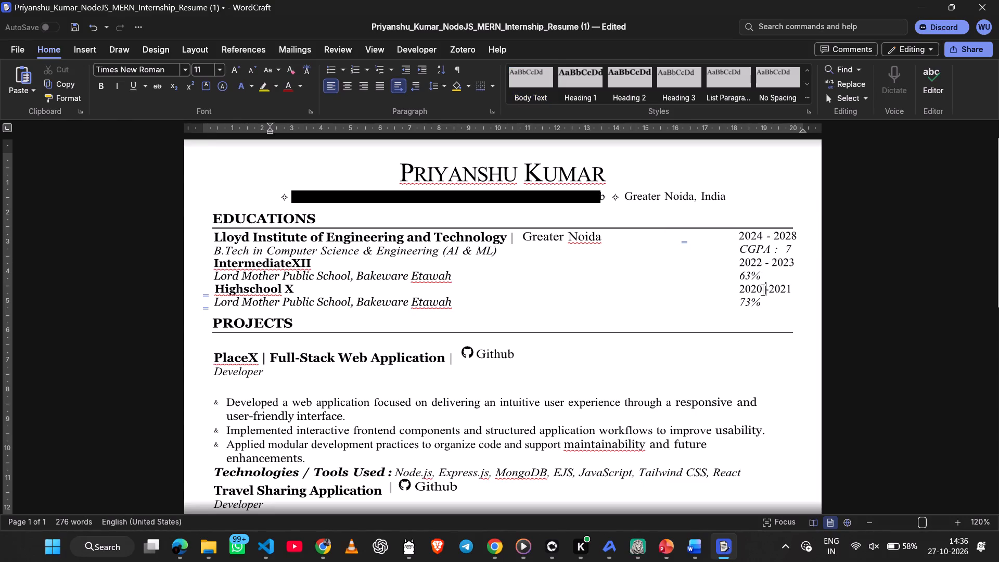
left_click(772, 291)
key("space")
left_click(879, 268)
Cut the line B.Tech in Computer Science & Engineering (AI & ML) from beneath the Lloyd Institute title.
left_click(508, 237)
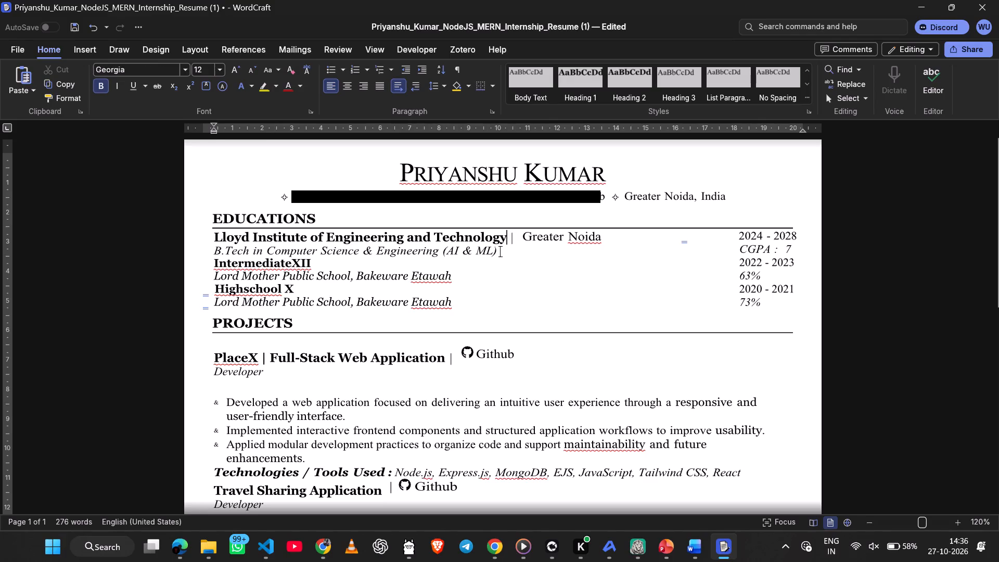
left_click_drag(507, 251, 442, 254)
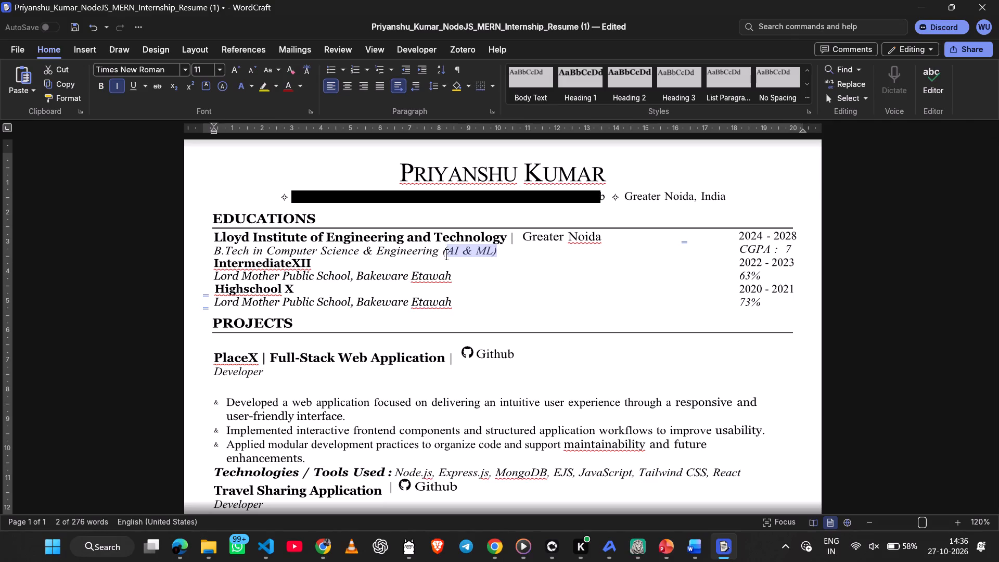
left_click_drag(442, 254, 218, 254)
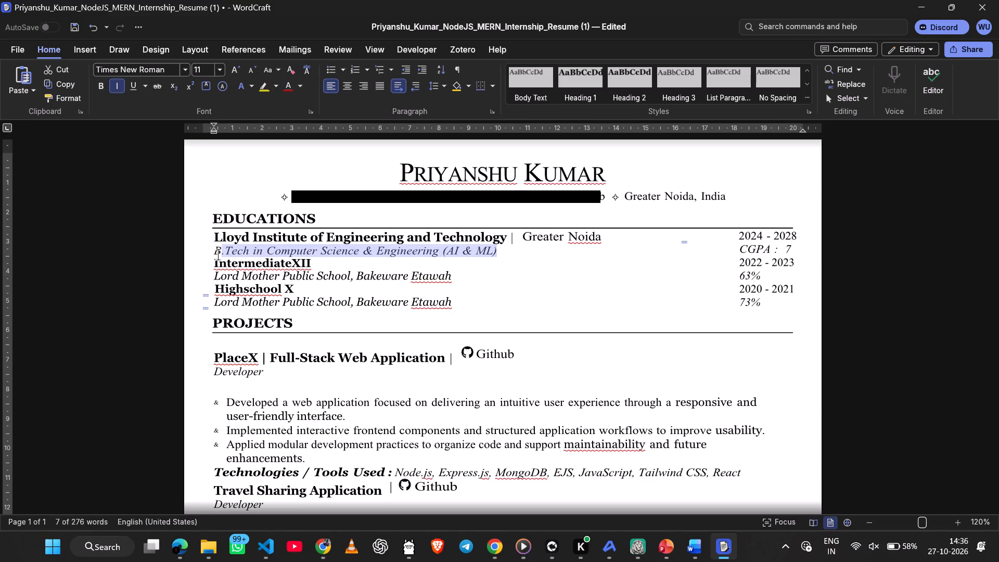
left_click_drag(218, 254, 217, 251)
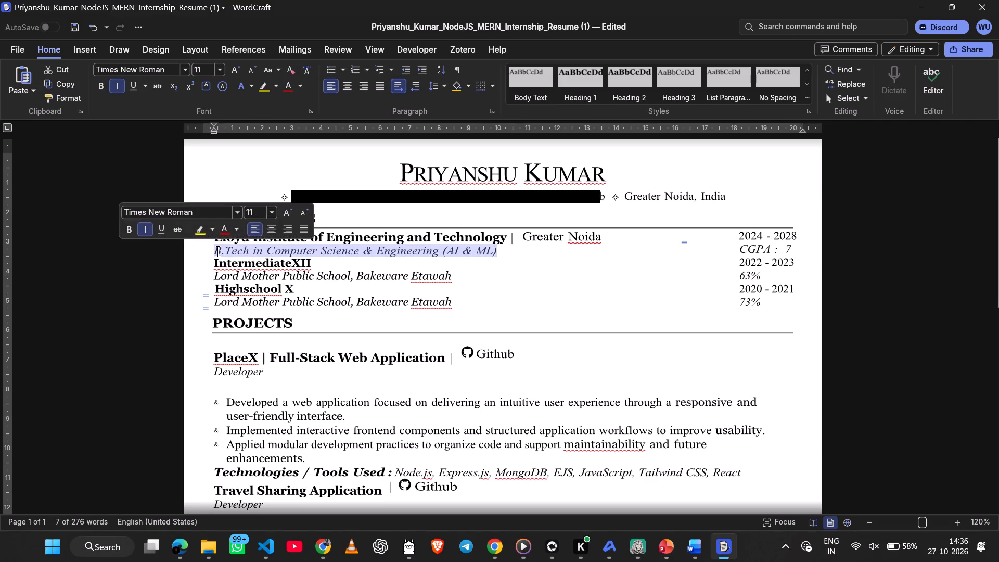
key("ctrl+x")
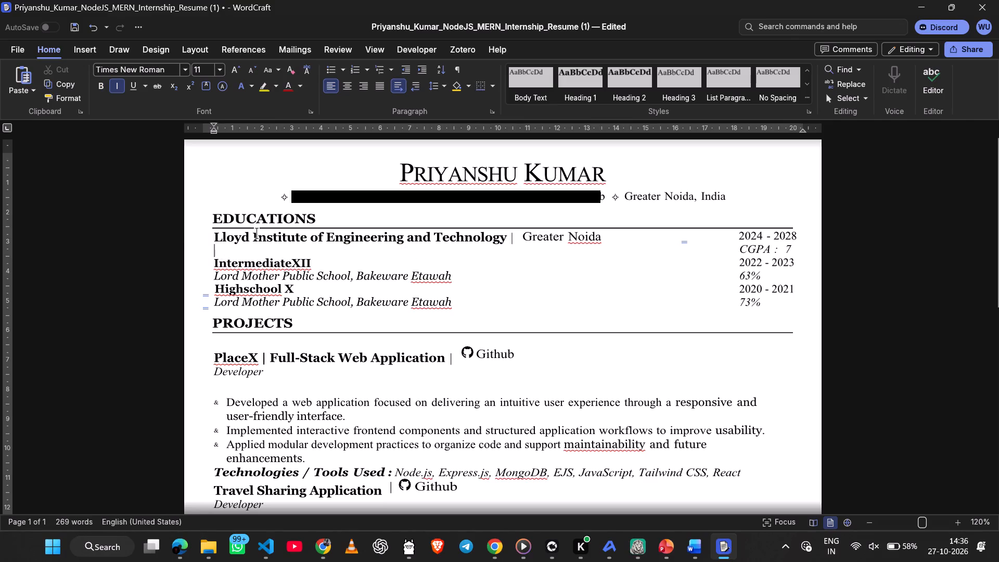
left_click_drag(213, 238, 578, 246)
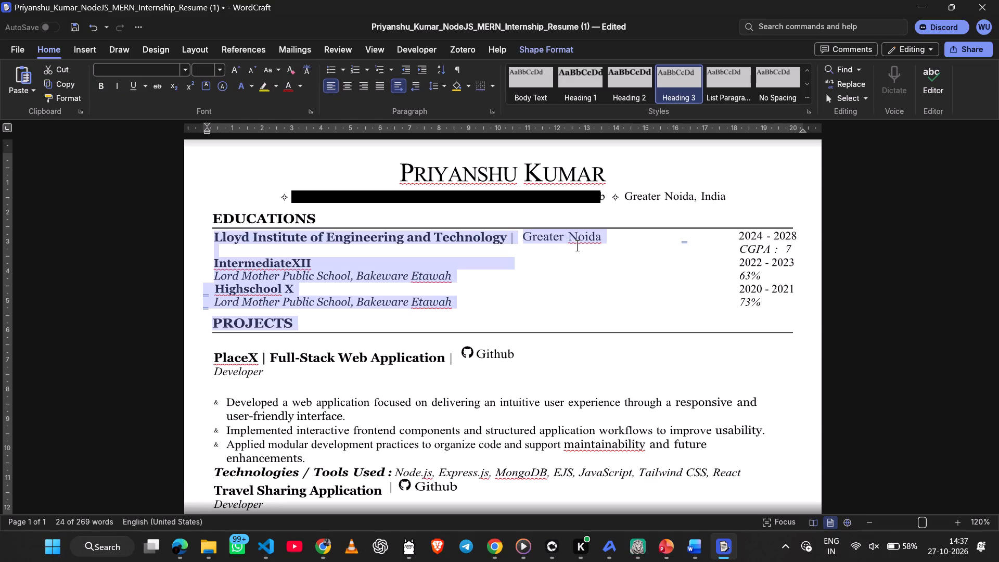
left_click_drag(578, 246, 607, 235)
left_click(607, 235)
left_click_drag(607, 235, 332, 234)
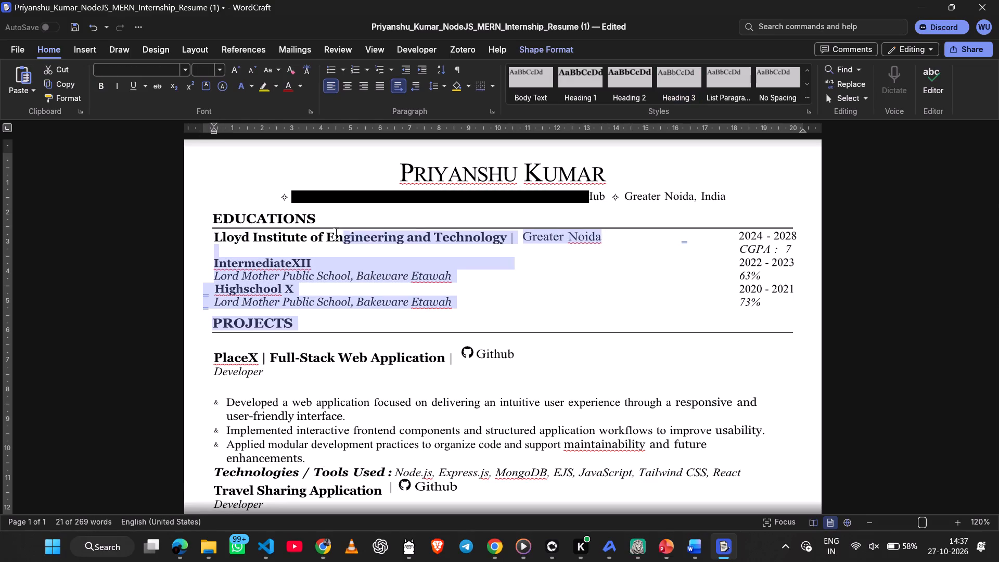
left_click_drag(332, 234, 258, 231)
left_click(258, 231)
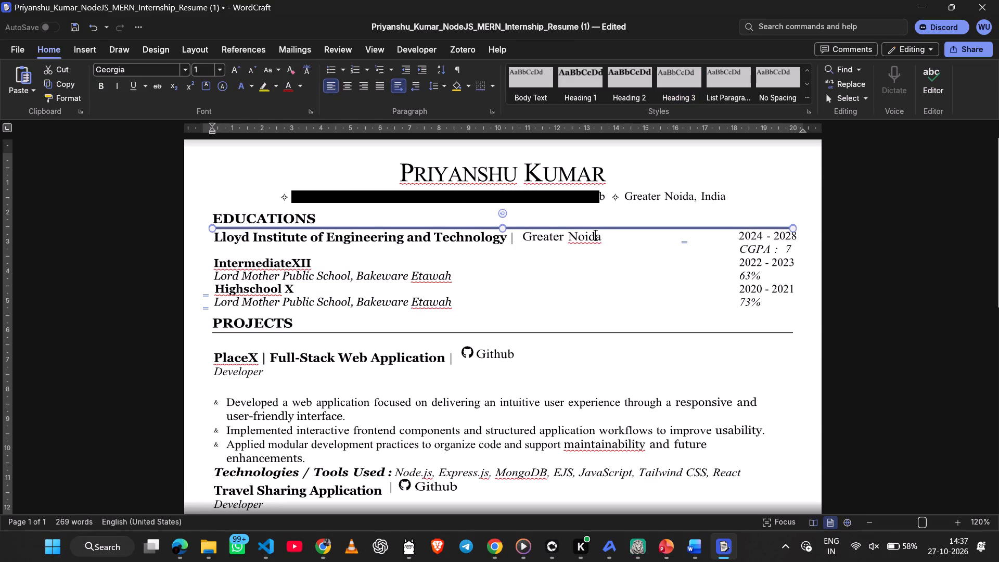
Delete the Greater Noida text after the separator bar beside the Lloyd Institute of Engineering and Technology title.
left_click(608, 239)
key("BackSpace")
key("BackSpace")
key("BackSpace")
key("BackSpace")
key("BackSpace")
key("BackSpace")
key("BackSpace")
key("BackSpace")
key("BackSpace")
key("BackSpace")
key("BackSpace")
key("BackSpace")
key("BackSpace")
key("BackSpace")
key("BackSpace")
key("BackSpace")
key("BackSpace")
key("BackSpace")
key("BackSpace")
key("BackSpace")
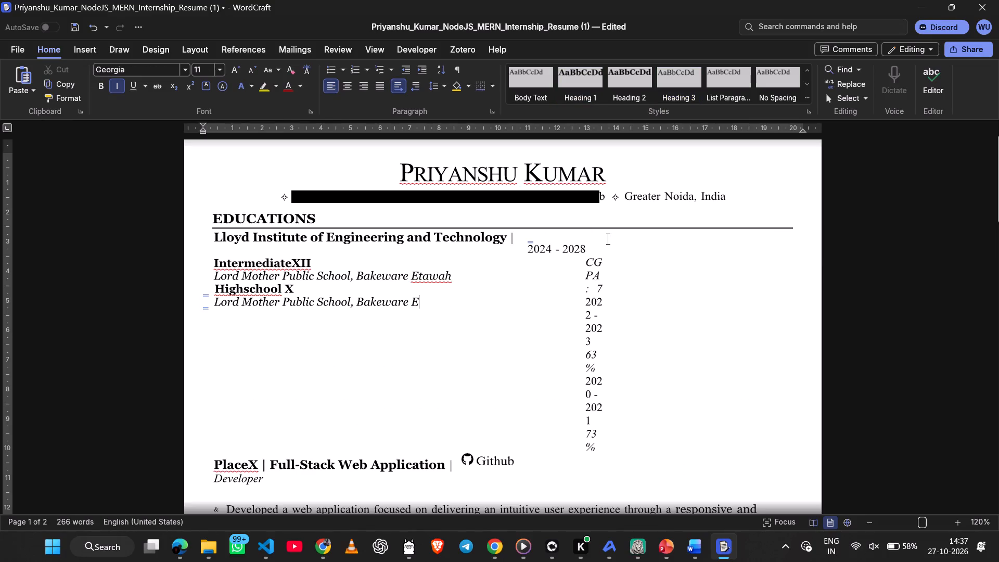
Undo the deletions that ran past the location text, going back until Great is in place after the separator bar.
key("ctrl+z")
key("ctrl+z")
key("ctrl+z")
key("ctrl+z")
key("ctrl+z")
key("ctrl+z")
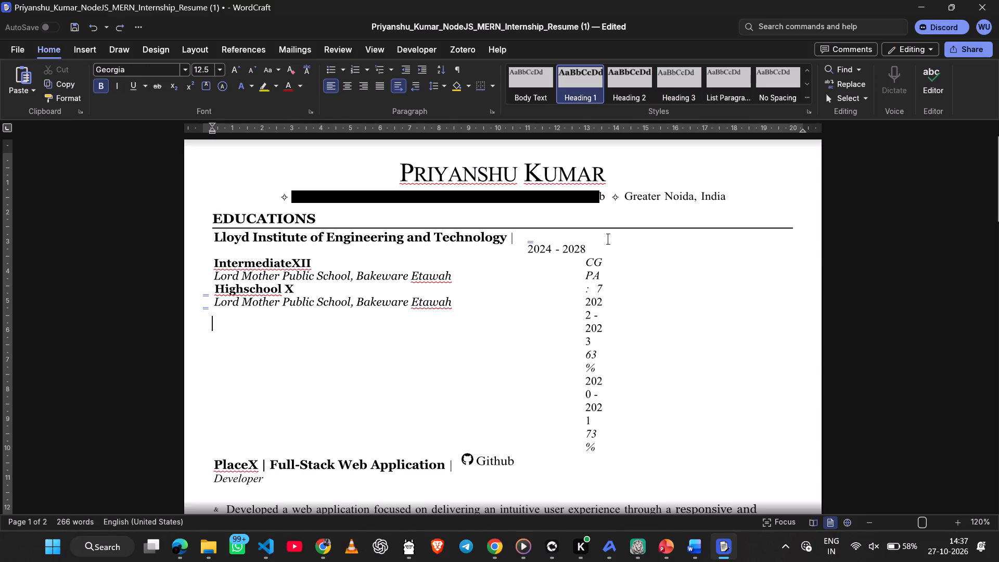
key("ctrl+z")
key("ctrl+z")
key("ctrl+z")
key("ctrl+z")
key("ctrl+z")
key("ctrl+z")
key("ctrl+z")
key("ctrl+z")
key("ctrl+z")
key("ctrl+z")
key("ctrl+z")
key("ctrl+z")
key("ctrl+z")
key("ctrl+z")
key("ctrl+z")
key("ctrl+z")
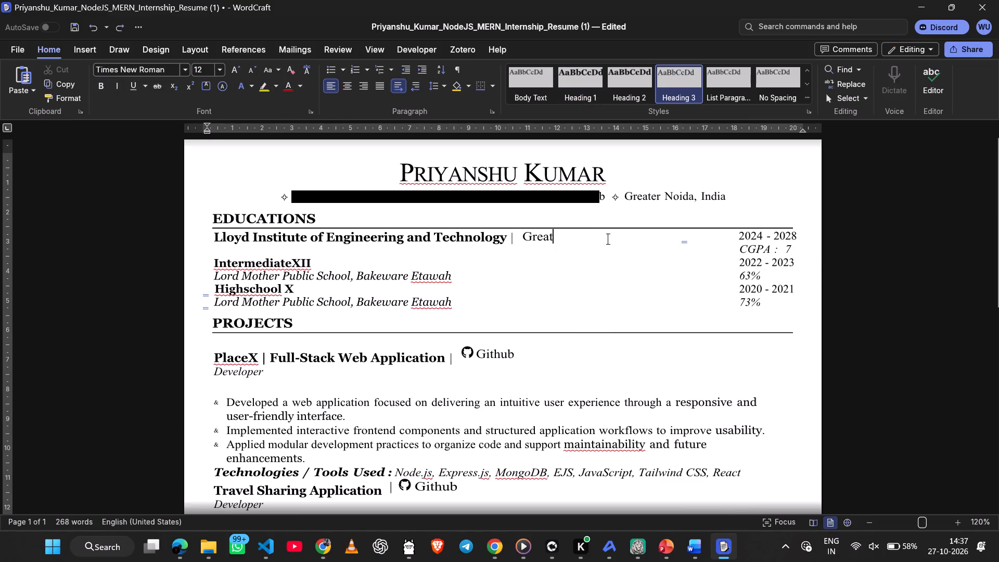
Delete the remaining word Great after the separator bar, keeping the line's box and the year column layout intact.
key("ctrl+BackSpace")
key("BackSpace")
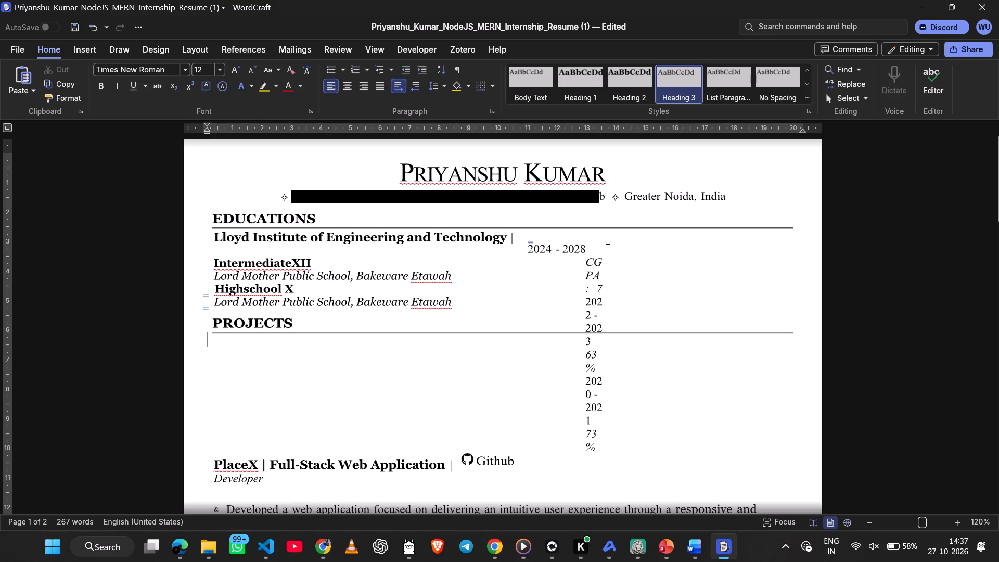
key("ctrl+z")
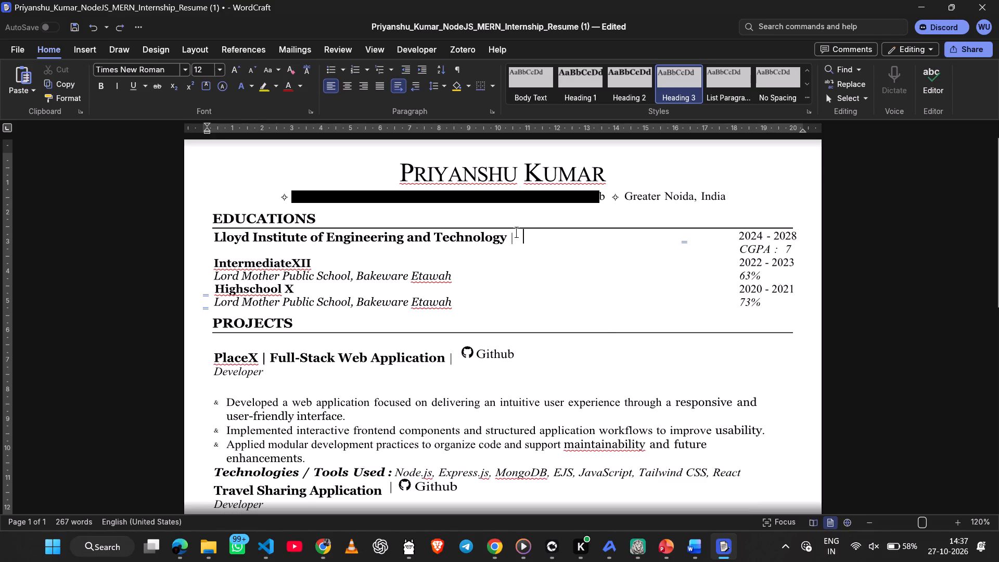
Replace the Lloyd Institute of Engineering and Technology title and its separator bar with the cut line B.Tech in Computer Science & Engineering (AI & ML).
left_click(515, 235)
key("BackSpace")
key("BackSpace")
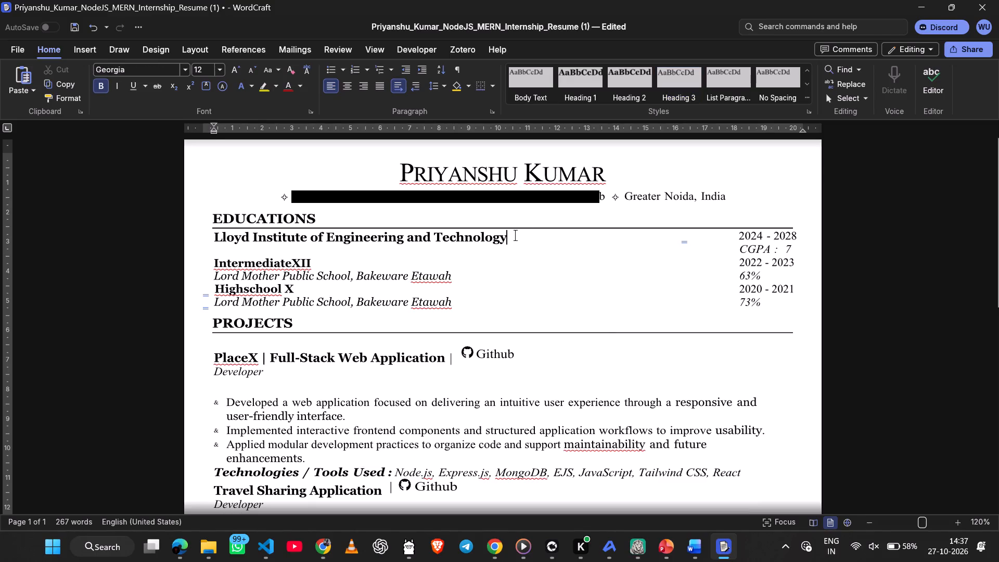
key("BackSpace")
key("BackSpace")
key("BackSpace")
key("BackSpace")
key("BackSpace")
key("BackSpace")
key("BackSpace")
key("BackSpace")
key("BackSpace")
key("BackSpace")
key("BackSpace")
key("BackSpace")
key("BackSpace")
key("BackSpace")
key("BackSpace")
key("BackSpace")
key("BackSpace")
key("BackSpace")
key("BackSpace")
key("BackSpace")
key("BackSpace")
key("BackSpace")
key("BackSpace")
key("BackSpace")
key("BackSpace")
key("BackSpace")
key("BackSpace")
key("BackSpace")
key("BackSpace")
key("BackSpace")
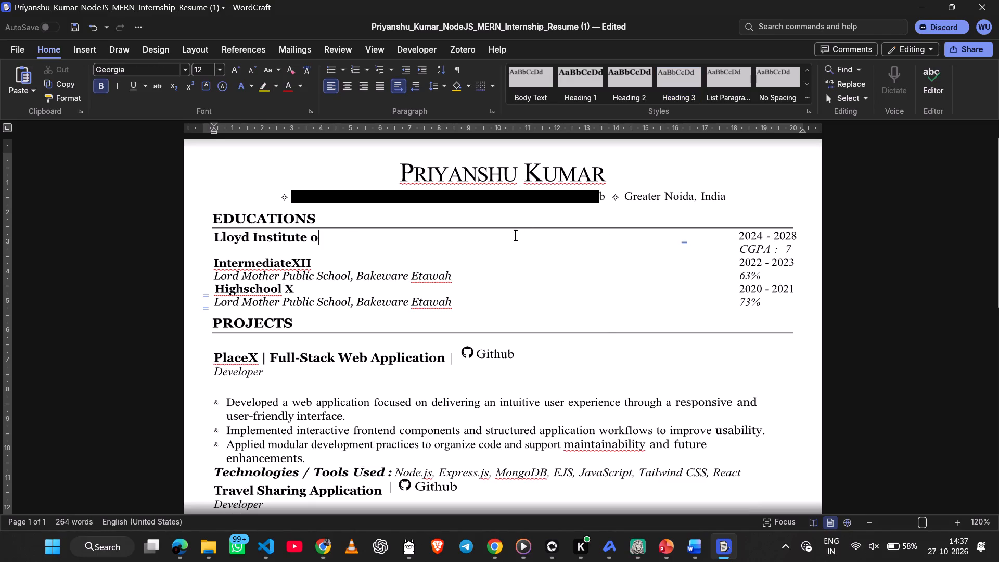
key("BackSpace")
key("BackSpace")
key("BackSpace")
key("BackSpace")
key("BackSpace")
key("BackSpace")
key("BackSpace")
key("BackSpace")
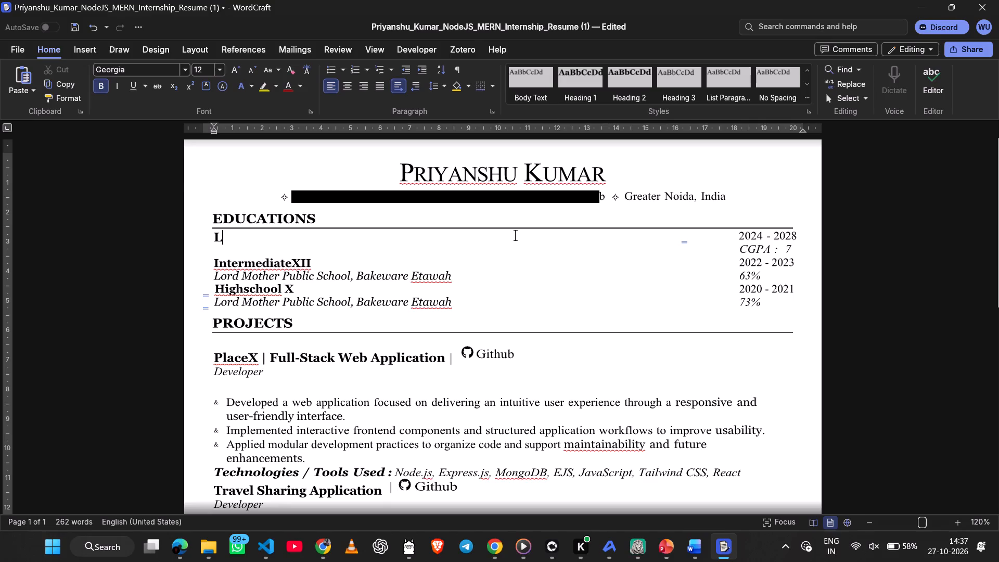
key("BackSpace")
key("ctrl+v")
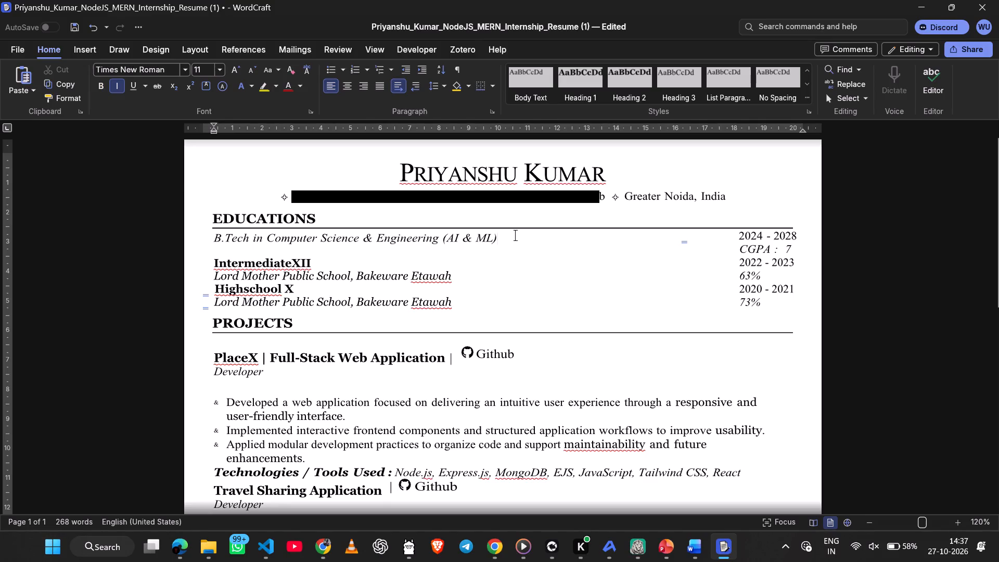
Make the B.Tech in Computer Science & Engineering (AI & ML) line bold and remove its italics.
left_click_drag(498, 240, 240, 244)
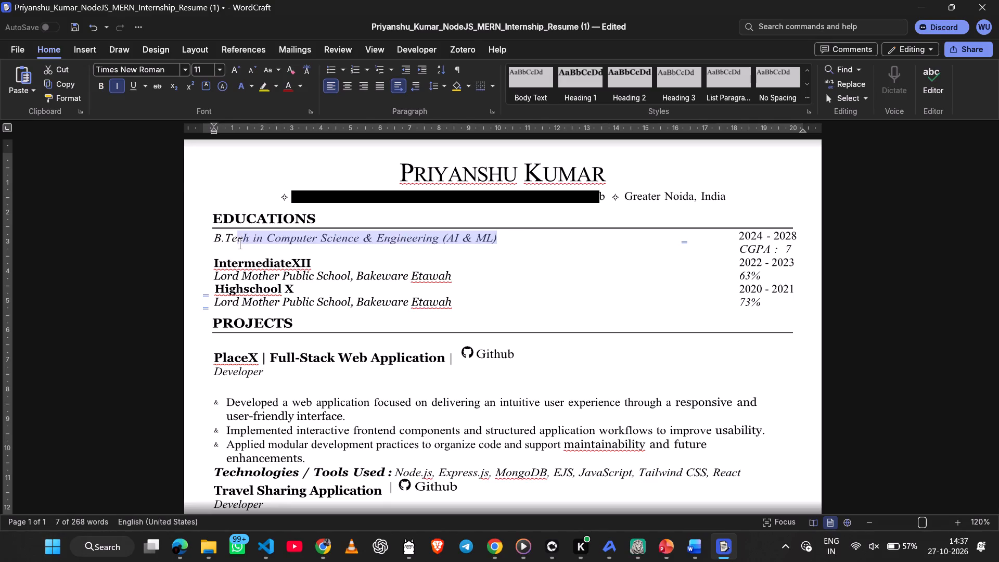
left_click_drag(240, 244, 213, 242)
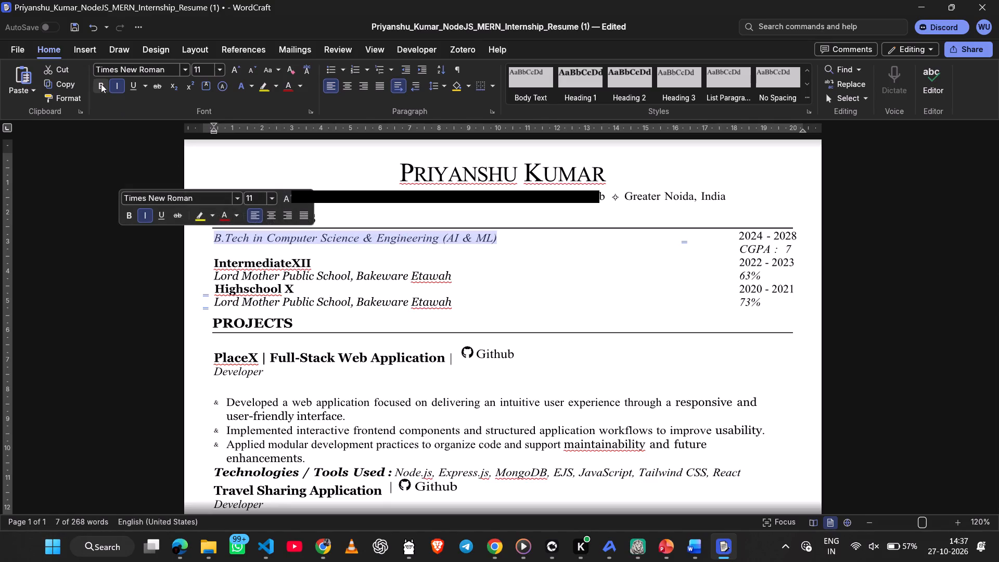
left_click(101, 84)
left_click(112, 86)
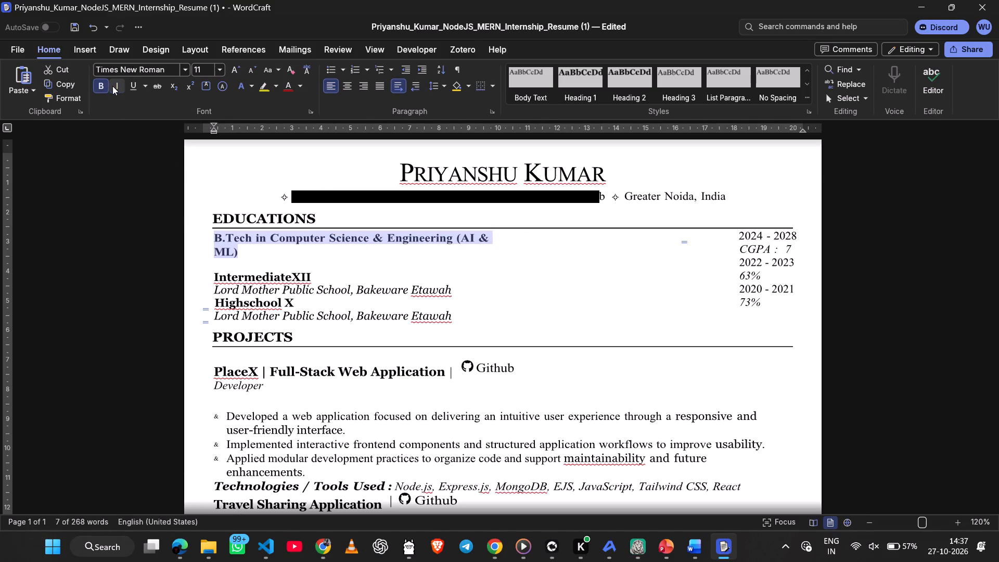
left_click(251, 254)
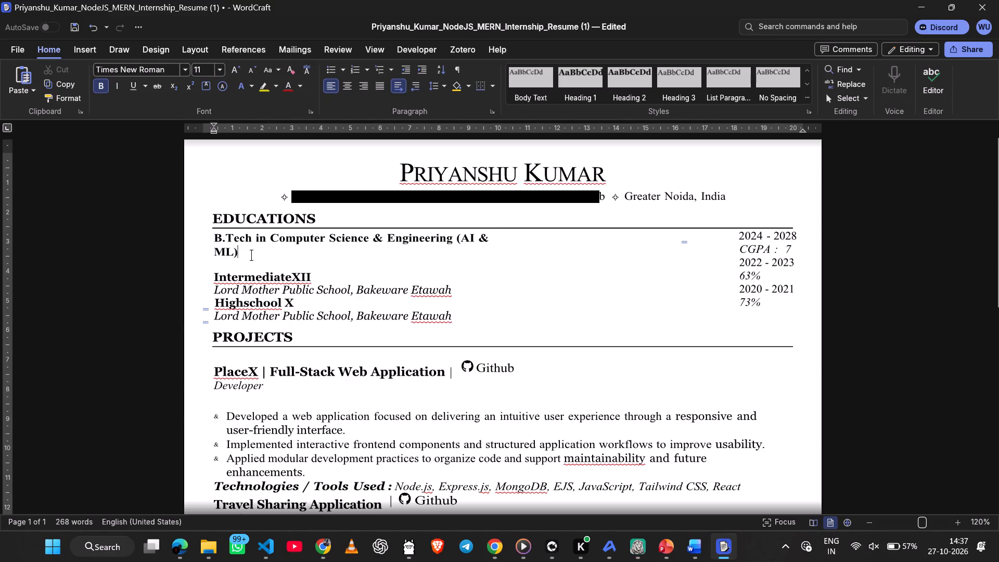
left_click(251, 254)
Pull the wrapped ML) up onto the first line of the B.Tech title, keeping one space after the ampersand.
left_click(511, 240)
left_click_drag(501, 238, 531, 239)
left_click(527, 242)
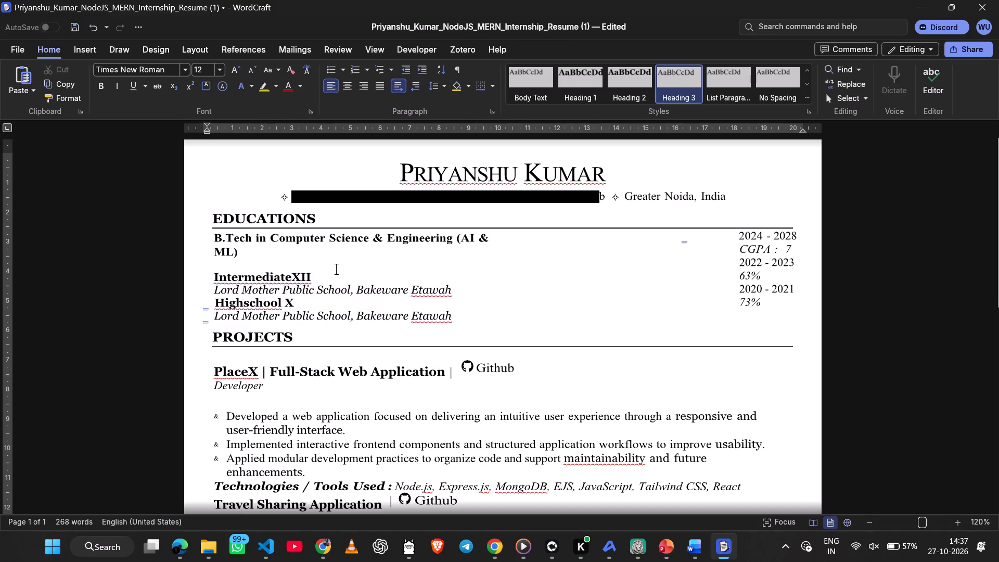
left_click(224, 265)
left_click(212, 258)
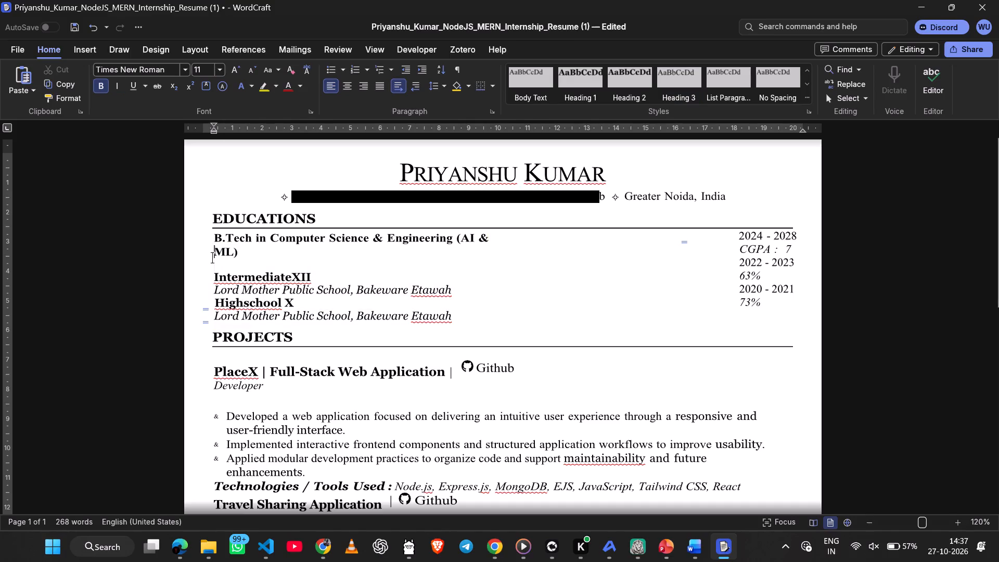
key("BackSpace")
key("space")
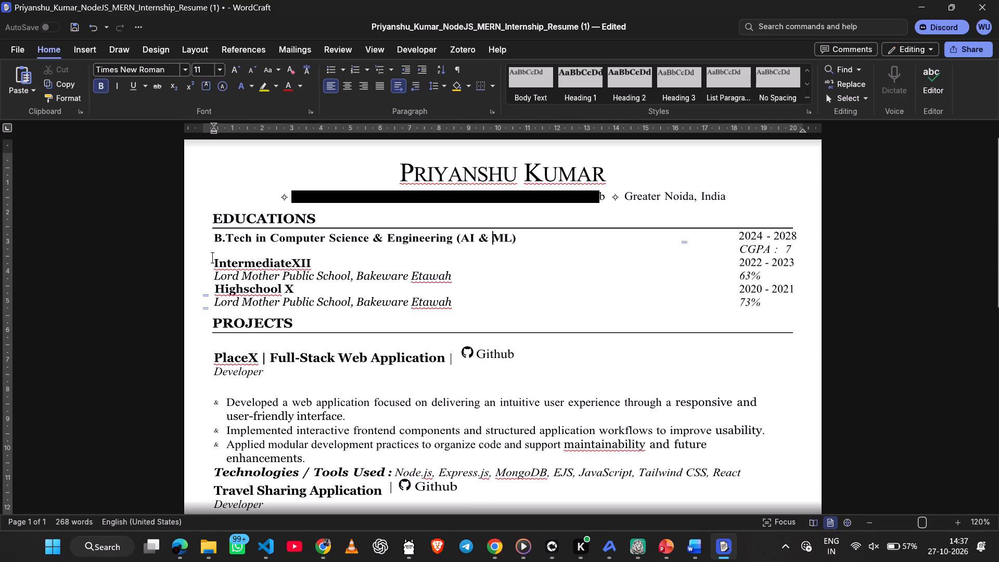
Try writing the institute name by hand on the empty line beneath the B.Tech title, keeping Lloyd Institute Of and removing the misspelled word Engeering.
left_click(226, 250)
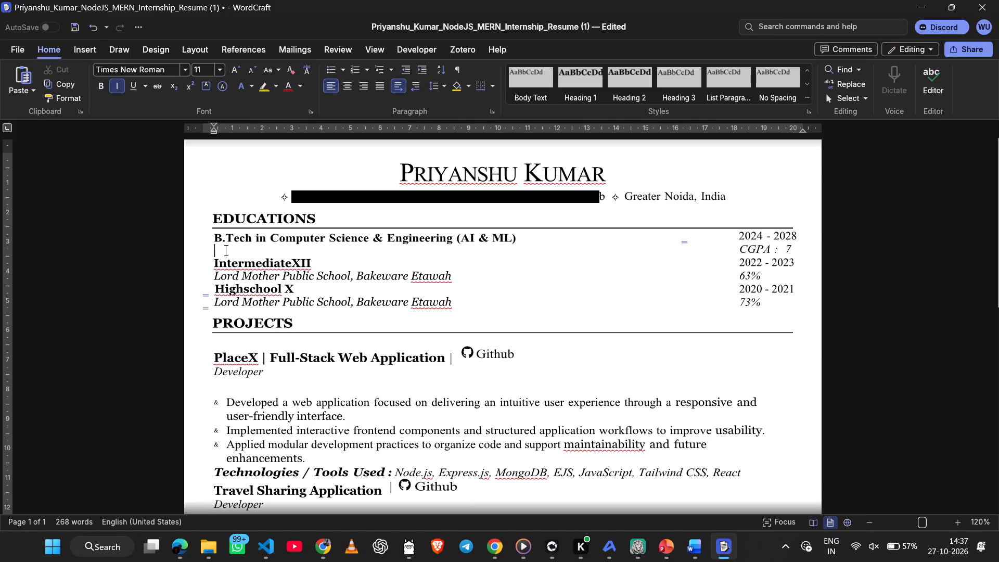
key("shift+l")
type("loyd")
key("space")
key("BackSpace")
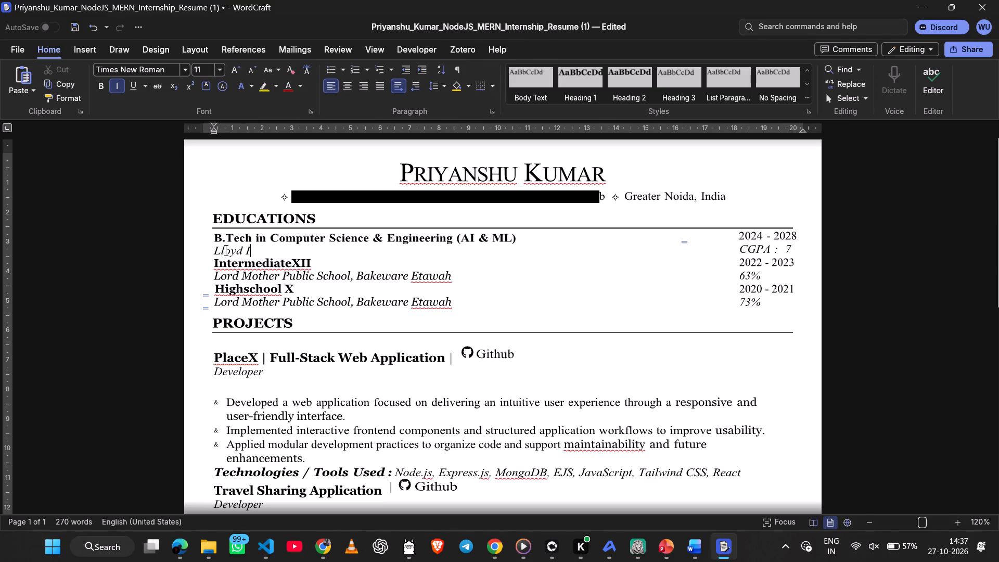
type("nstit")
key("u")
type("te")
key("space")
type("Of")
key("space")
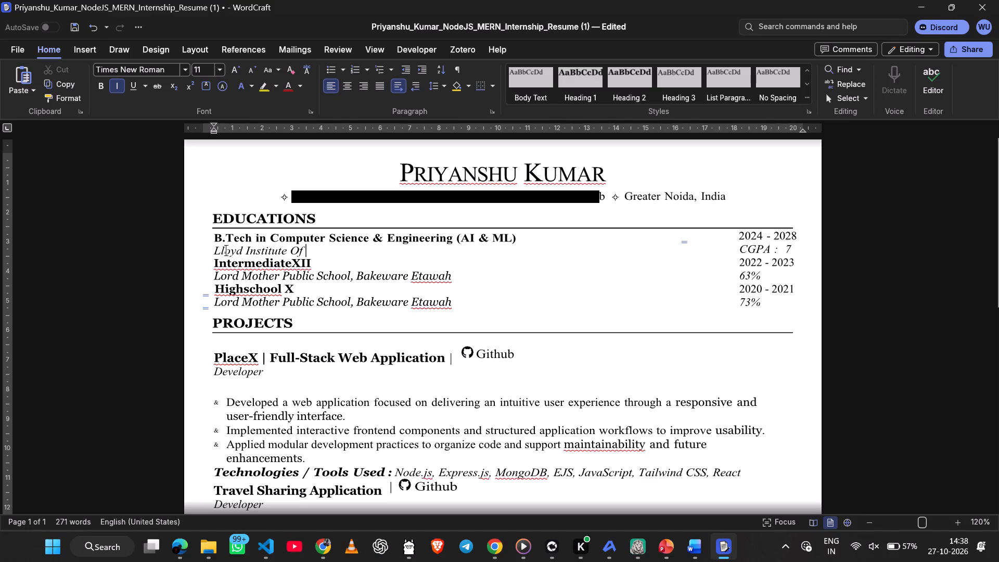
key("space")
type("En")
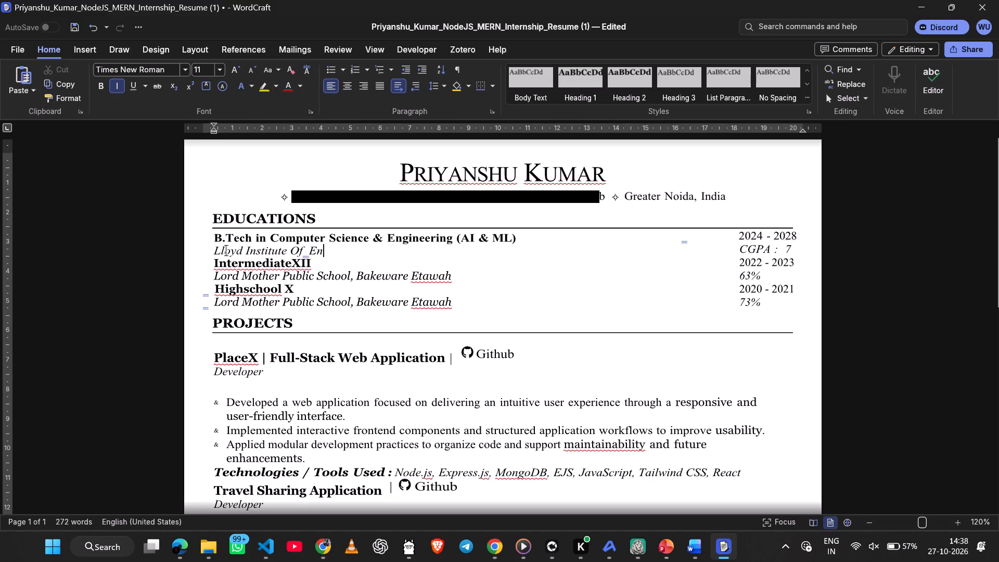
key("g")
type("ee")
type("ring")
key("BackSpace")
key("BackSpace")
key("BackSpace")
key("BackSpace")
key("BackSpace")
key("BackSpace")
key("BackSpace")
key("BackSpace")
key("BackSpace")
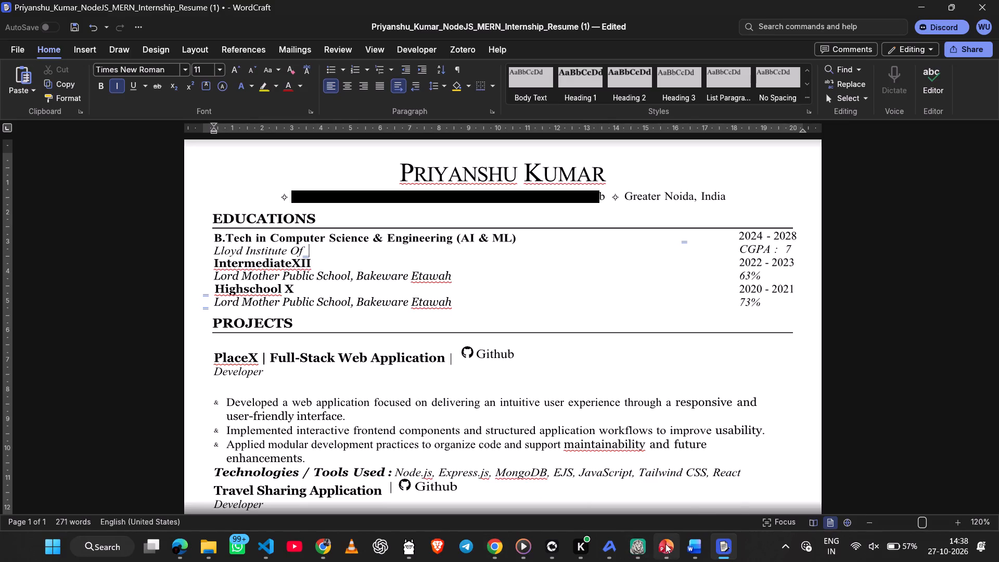
Switch to Microsoft Word and copy the line Lloyd Institute of Engineering and Technology beneath the B.Tech title.
left_click(703, 542)
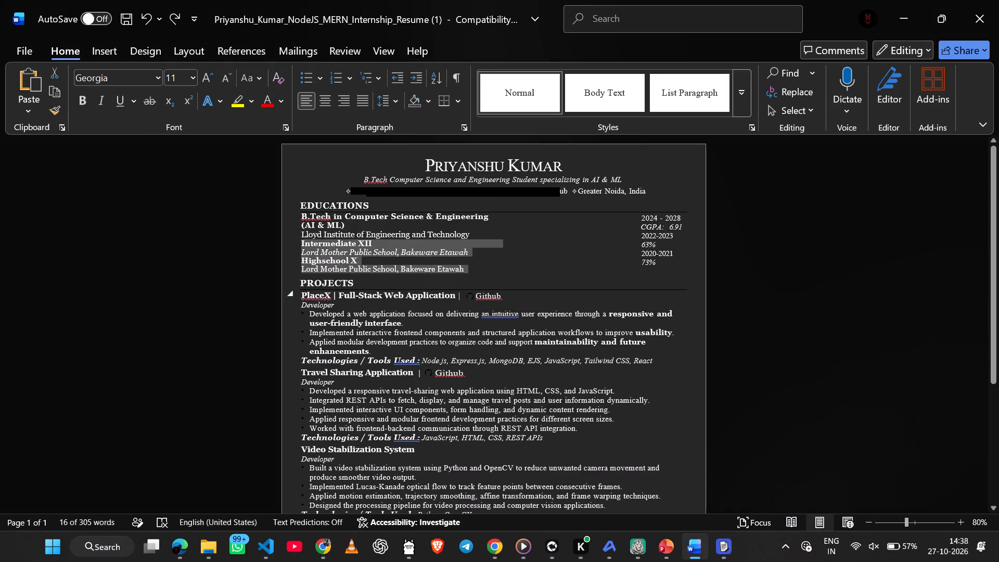
left_click(471, 227)
left_click_drag(477, 230, 343, 238)
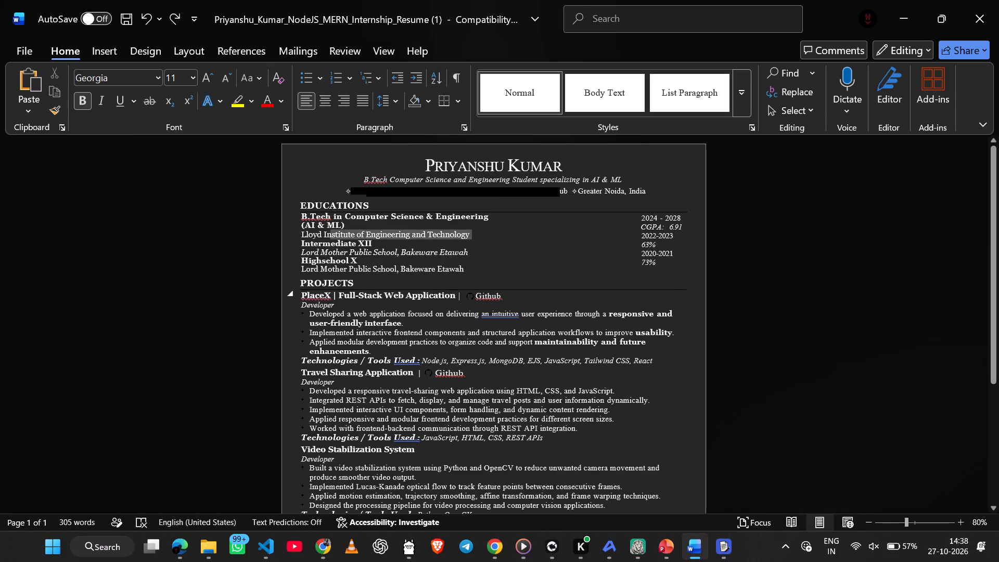
left_click_drag(343, 238, 303, 236)
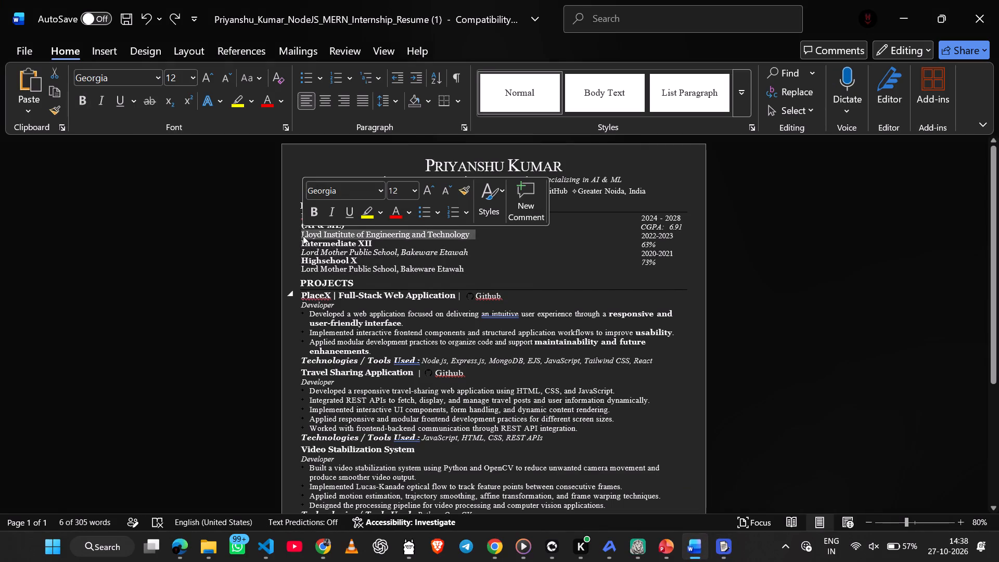
key("ctrl+c")
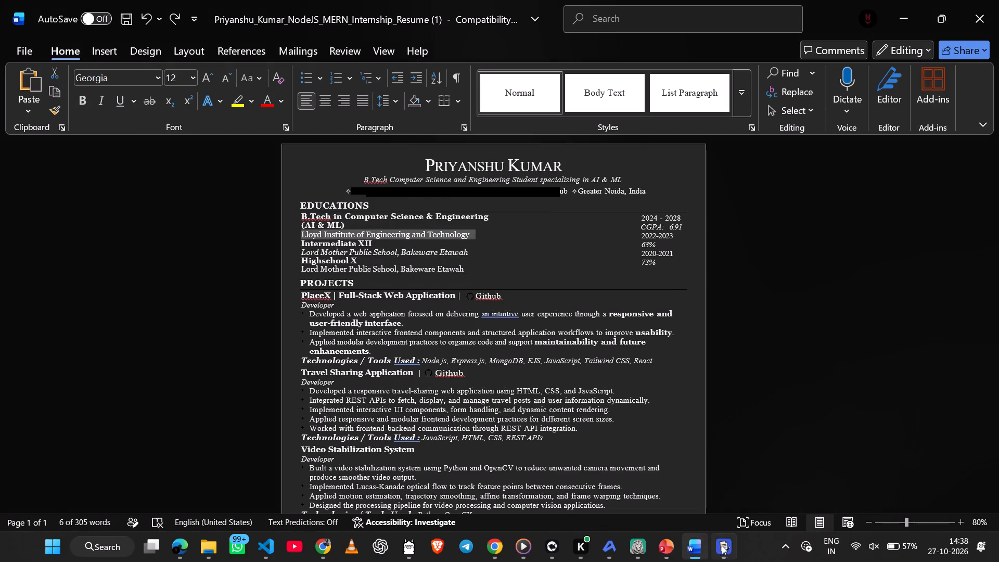
Return to WordCraft and replace the partial Lloyd Institute Of text with the copied Lloyd Institute of Engineering and Technology.
left_click(722, 545)
left_click_drag(400, 252, 323, 254)
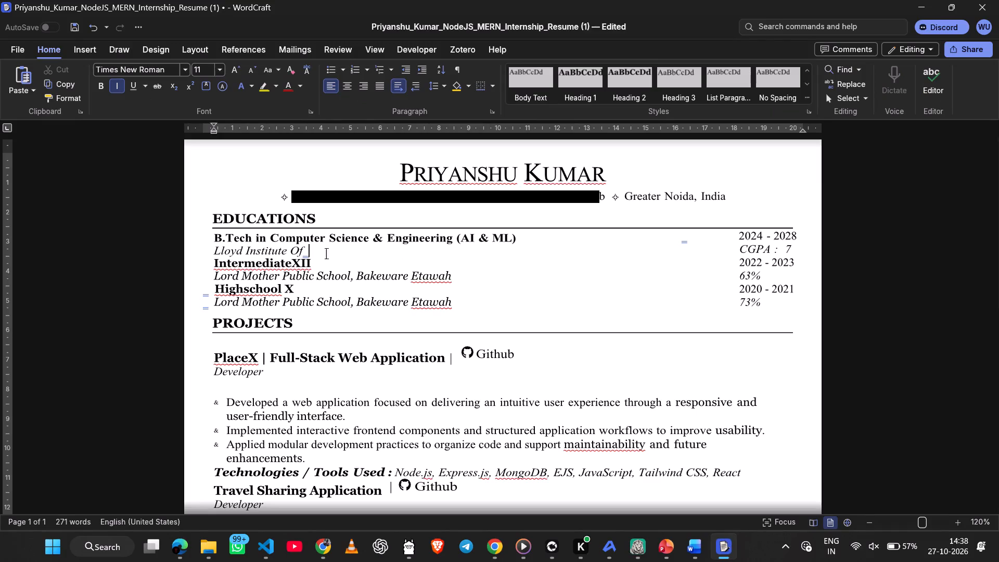
left_click_drag(323, 254, 214, 252)
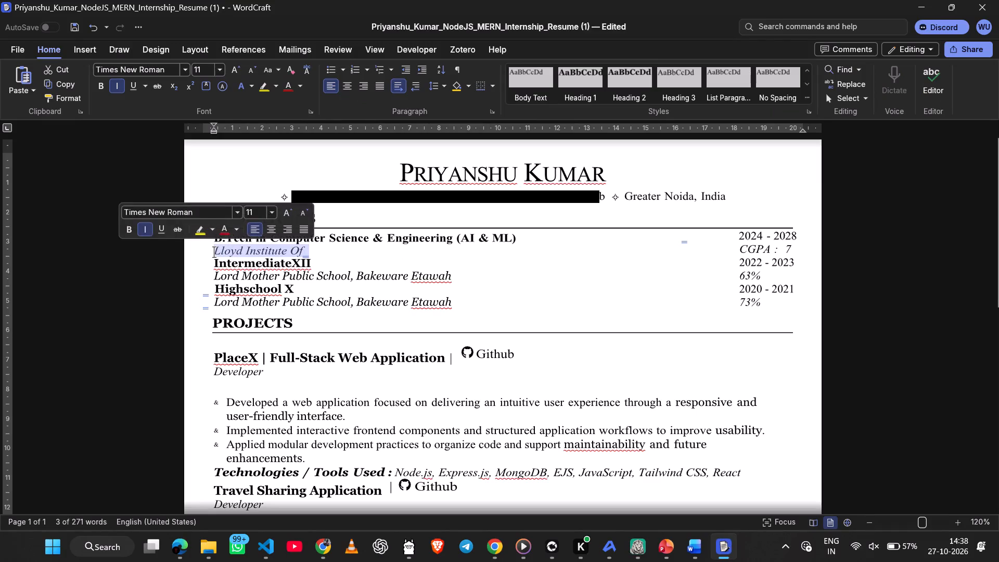
key("ctrl+v")
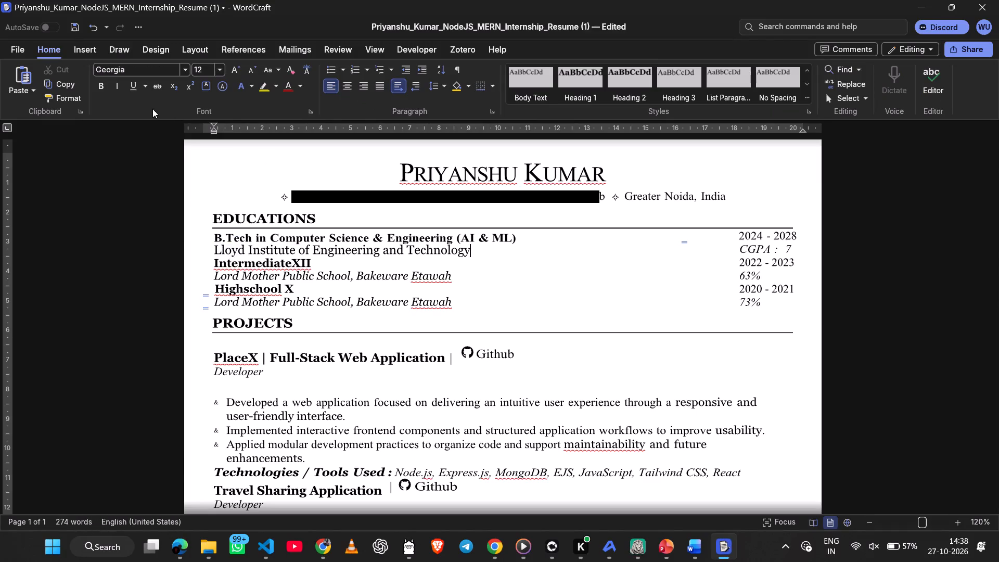
Italicize the Lloyd Institute of Engineering and Technology line beneath the B.Tech title.
left_click(117, 86)
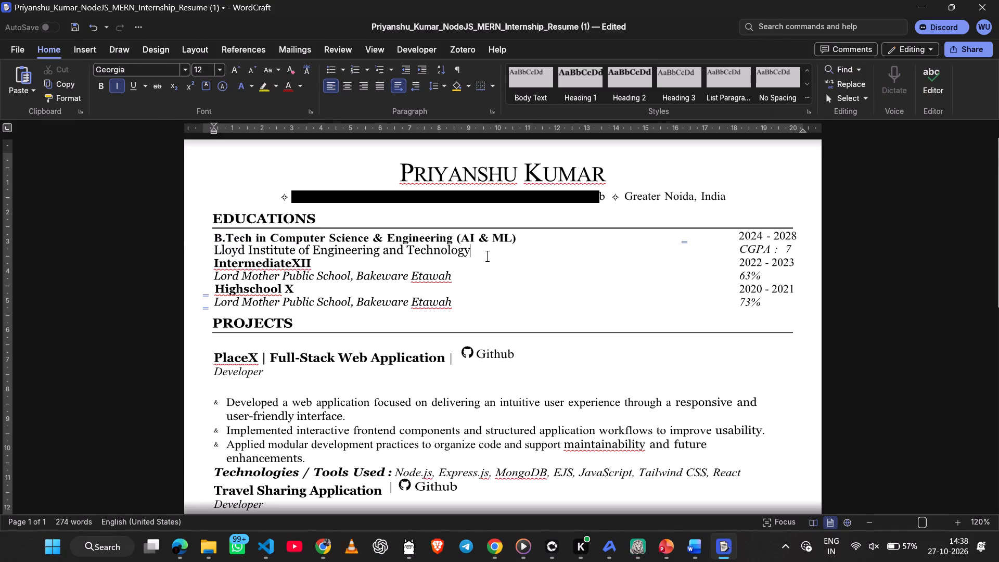
left_click_drag(486, 252, 239, 257)
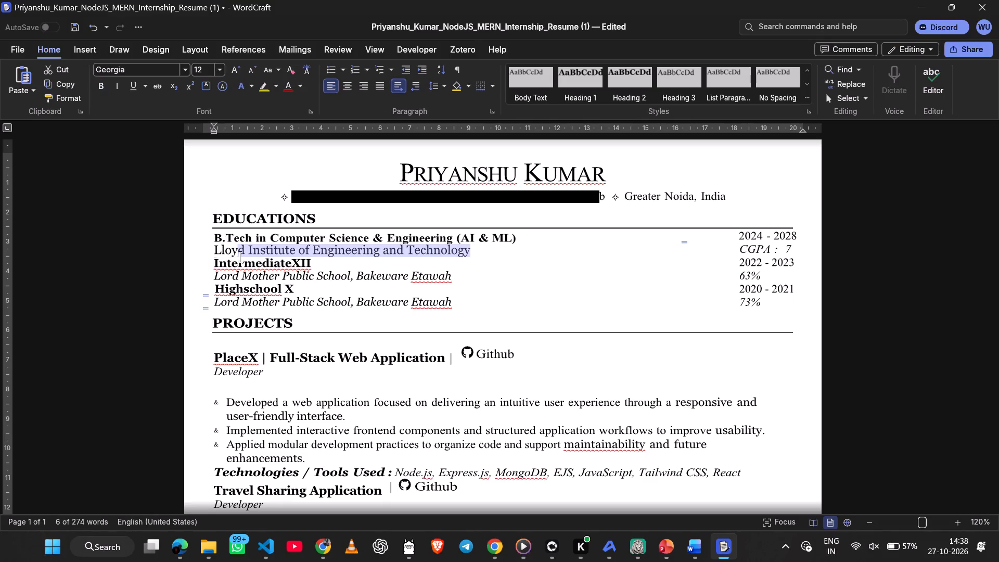
left_click_drag(239, 257, 215, 252)
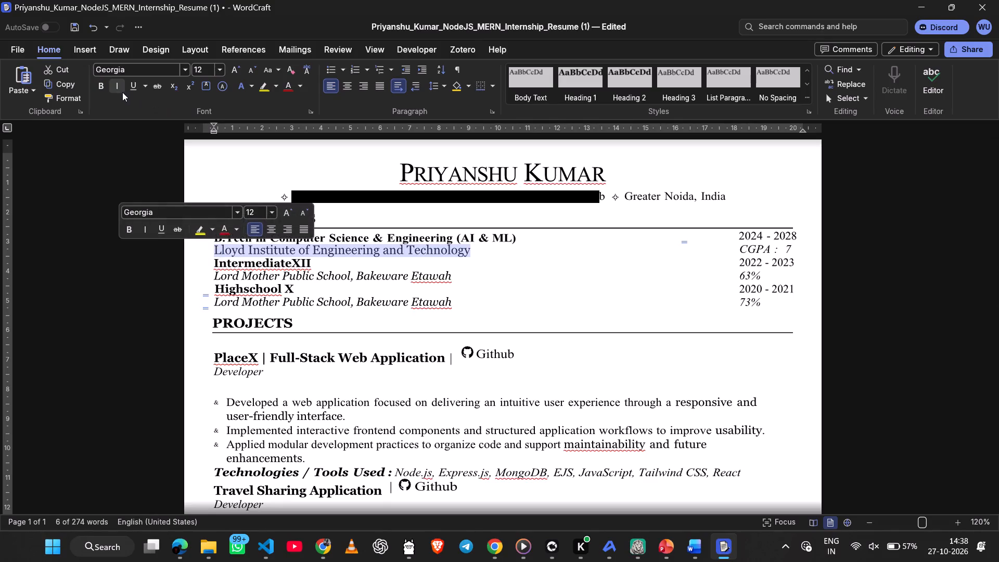
left_click(120, 90)
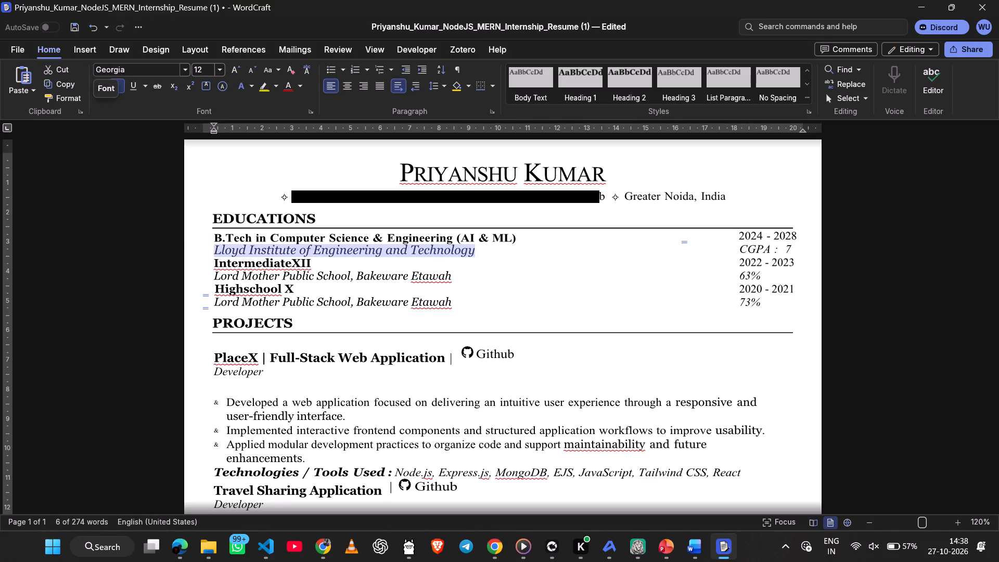
left_click(137, 222)
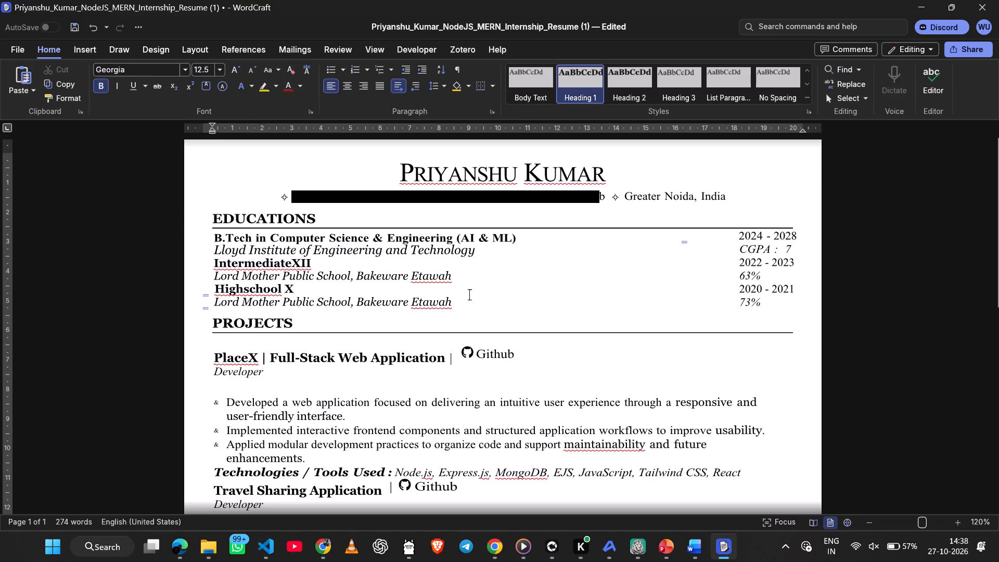
left_click(500, 248)
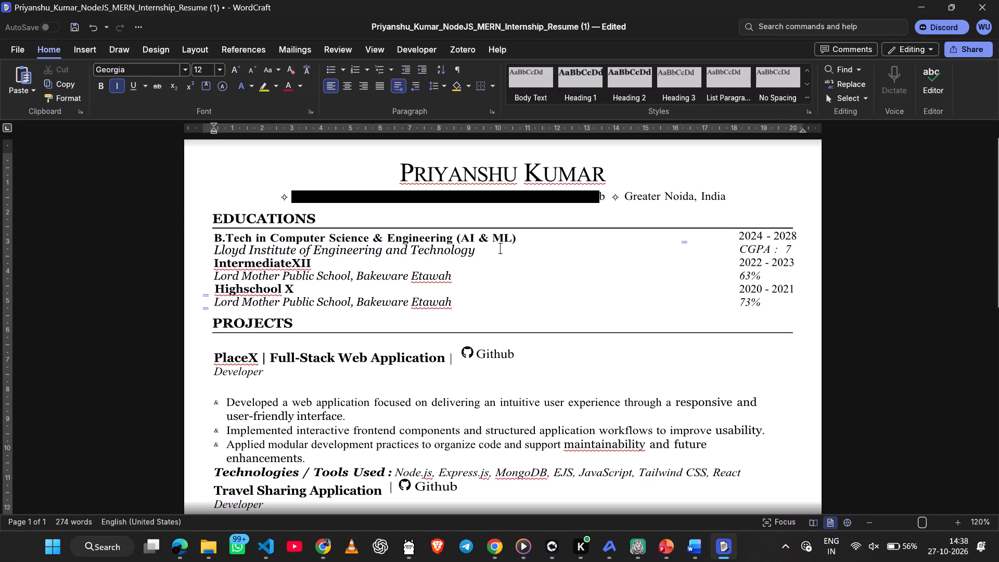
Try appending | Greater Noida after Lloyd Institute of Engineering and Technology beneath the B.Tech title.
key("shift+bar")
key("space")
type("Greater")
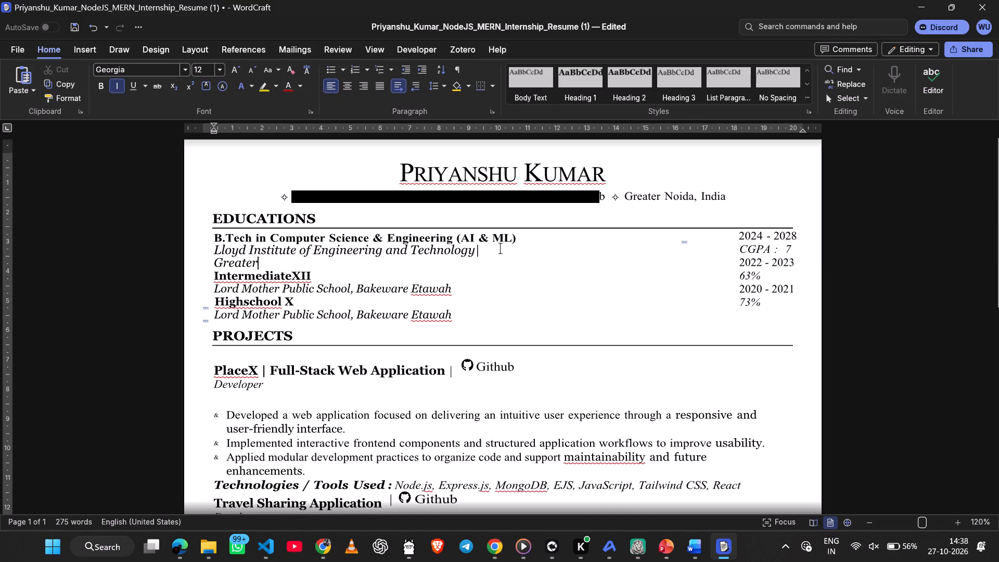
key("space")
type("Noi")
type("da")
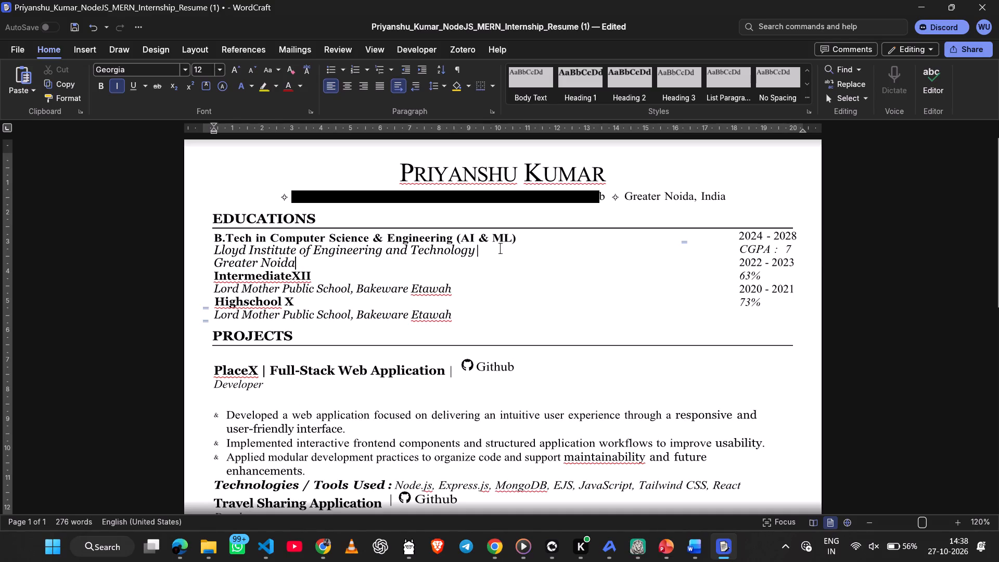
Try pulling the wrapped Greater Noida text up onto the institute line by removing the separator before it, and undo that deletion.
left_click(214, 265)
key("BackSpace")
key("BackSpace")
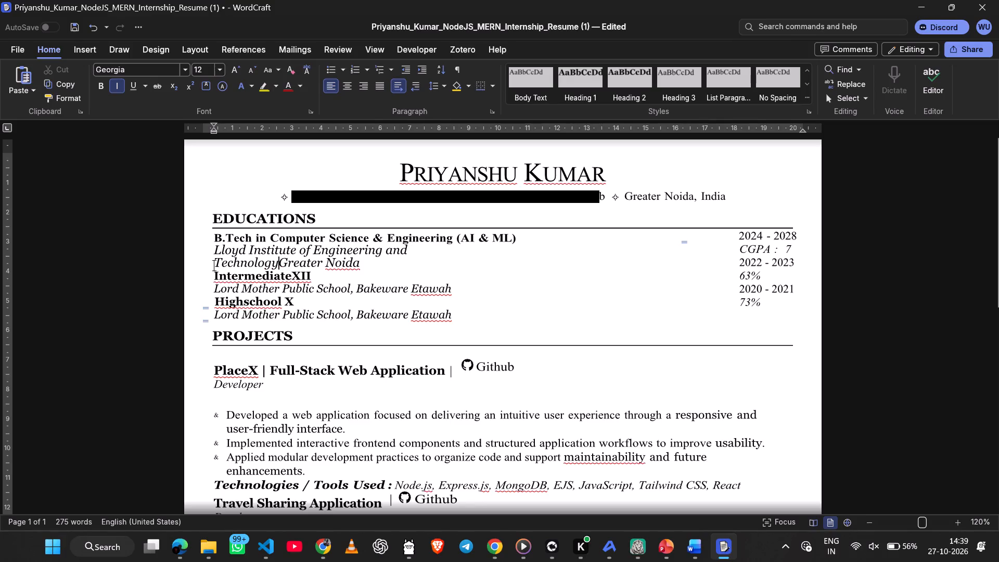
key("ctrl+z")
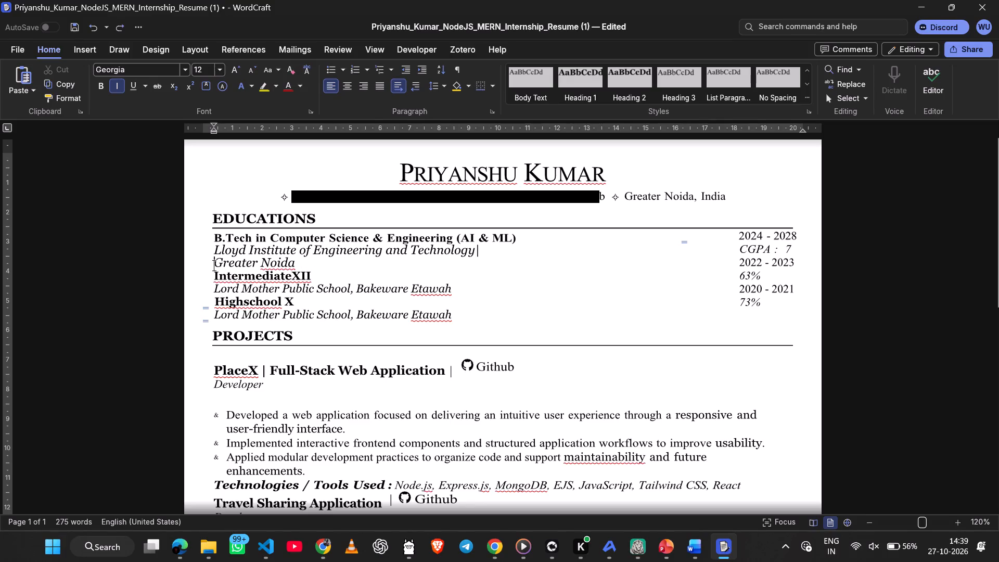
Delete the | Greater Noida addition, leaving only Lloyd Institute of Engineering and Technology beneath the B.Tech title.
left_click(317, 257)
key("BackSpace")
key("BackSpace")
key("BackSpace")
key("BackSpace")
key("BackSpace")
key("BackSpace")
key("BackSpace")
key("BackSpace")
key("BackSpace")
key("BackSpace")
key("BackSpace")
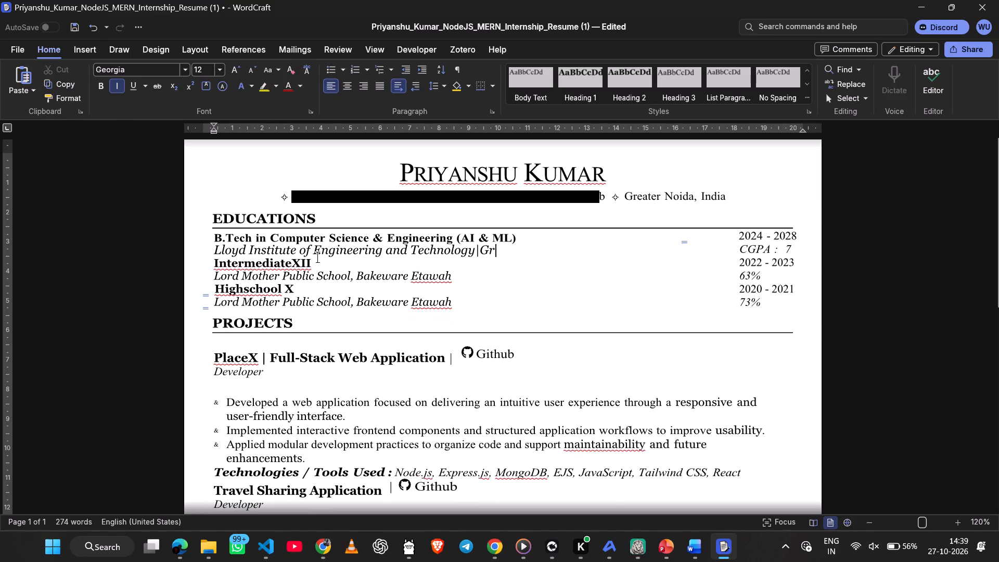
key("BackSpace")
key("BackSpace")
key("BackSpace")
Review the rest of the resume from the PROJECTS entries down to the SKILLS section and the page end.
left_click(876, 238)
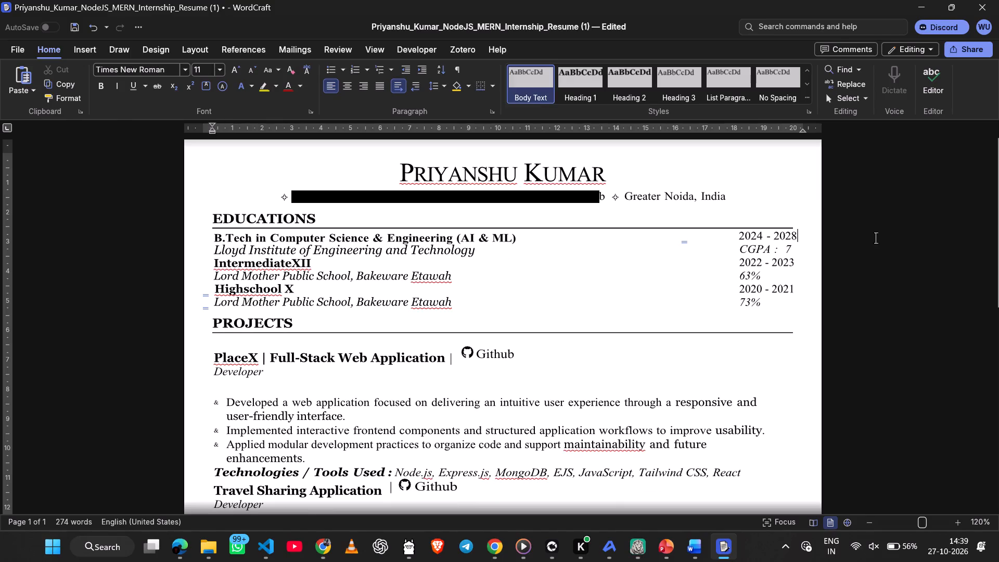
scroll(861, 308, "down", 1)
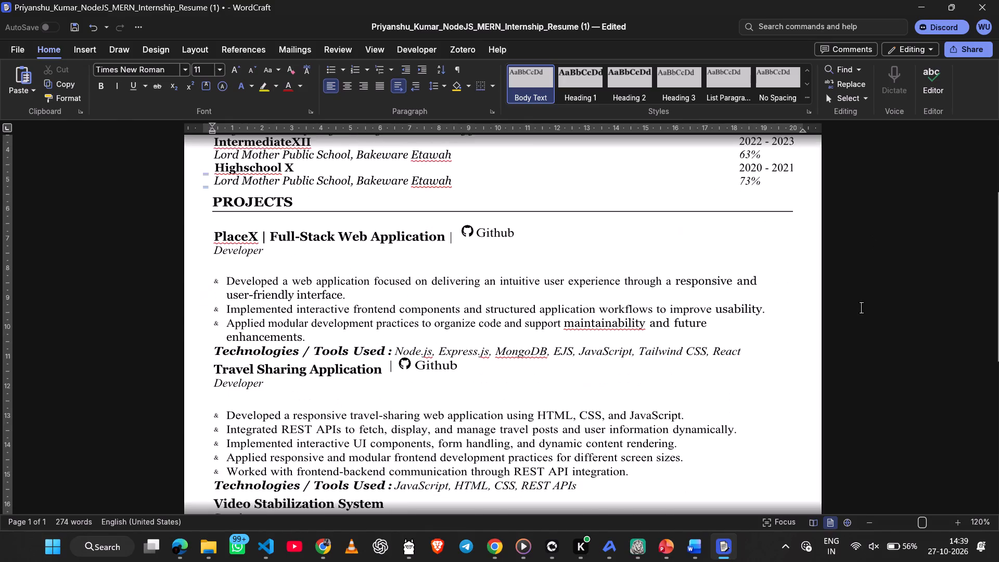
scroll(591, 343, "down", 1)
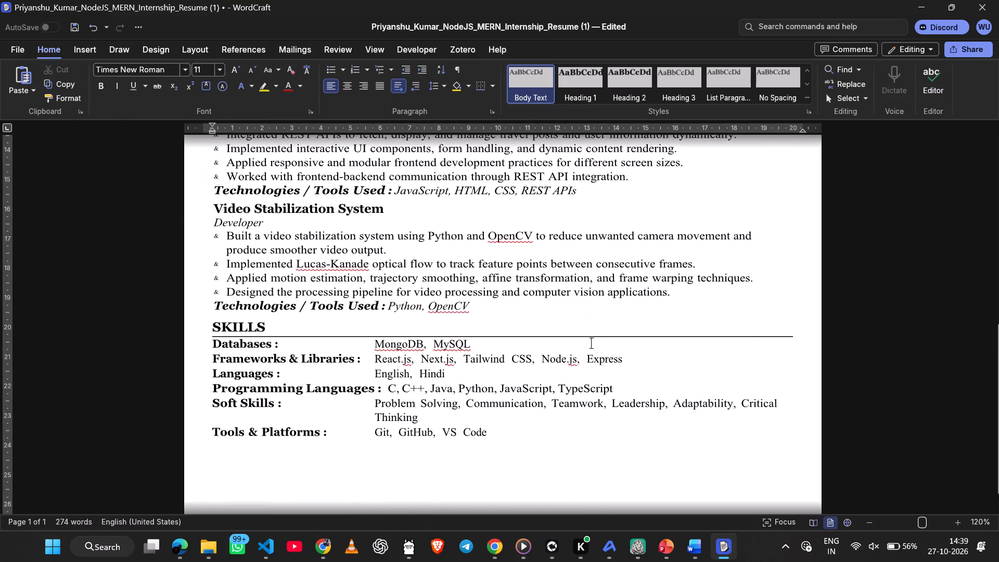
scroll(591, 343, "down", 1)
scroll(591, 343, "up", 5)
scroll(591, 343, "down", 7)
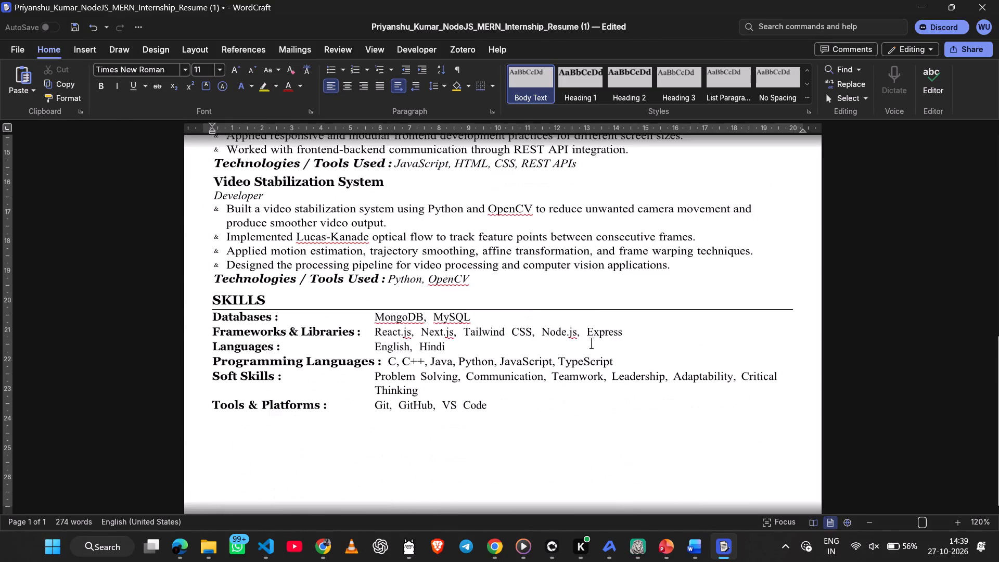
scroll(591, 343, "down", 4)
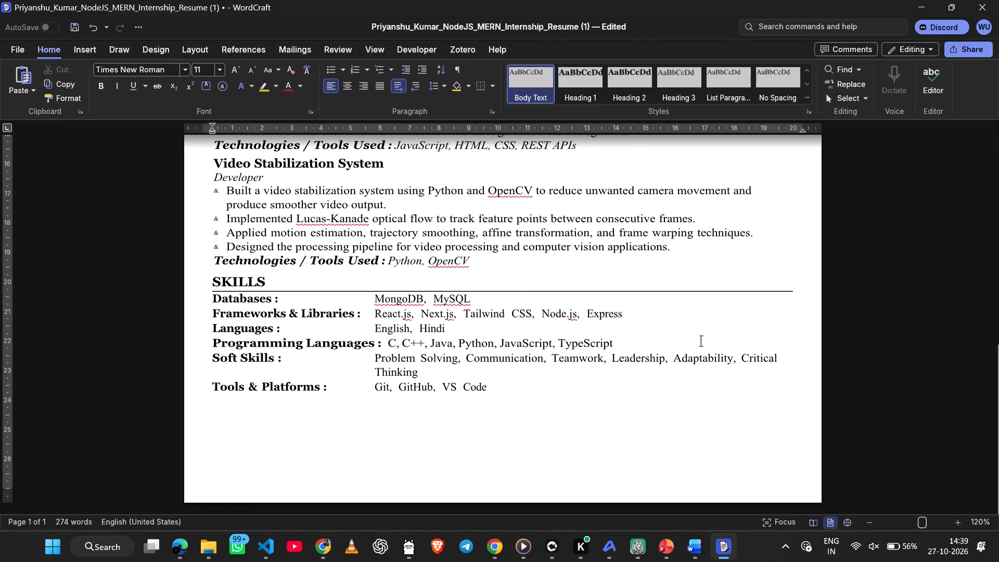
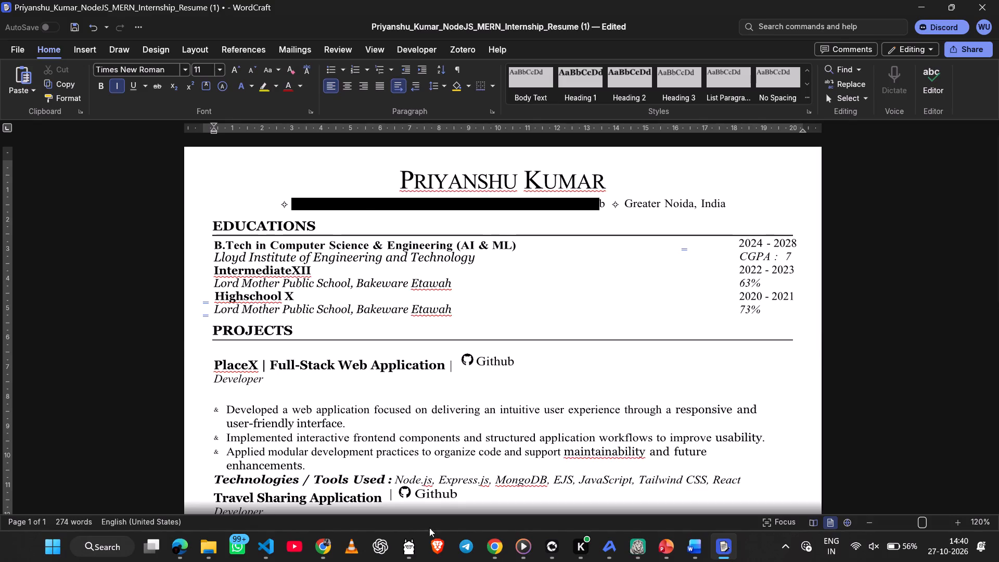
Switch from WordCraft to the Chrome window with the resume's Overleaf project.
left_click(491, 545)
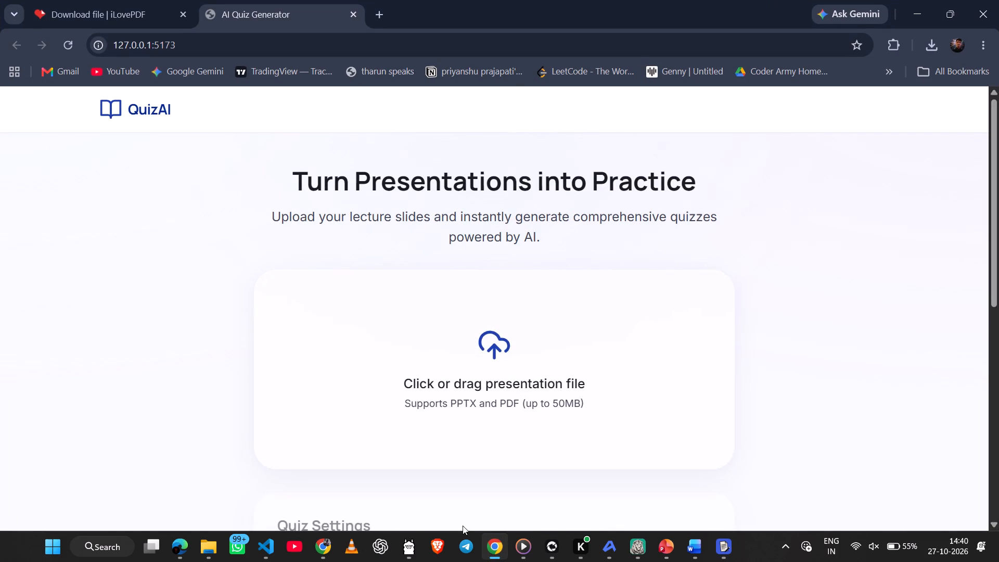
left_click(334, 551)
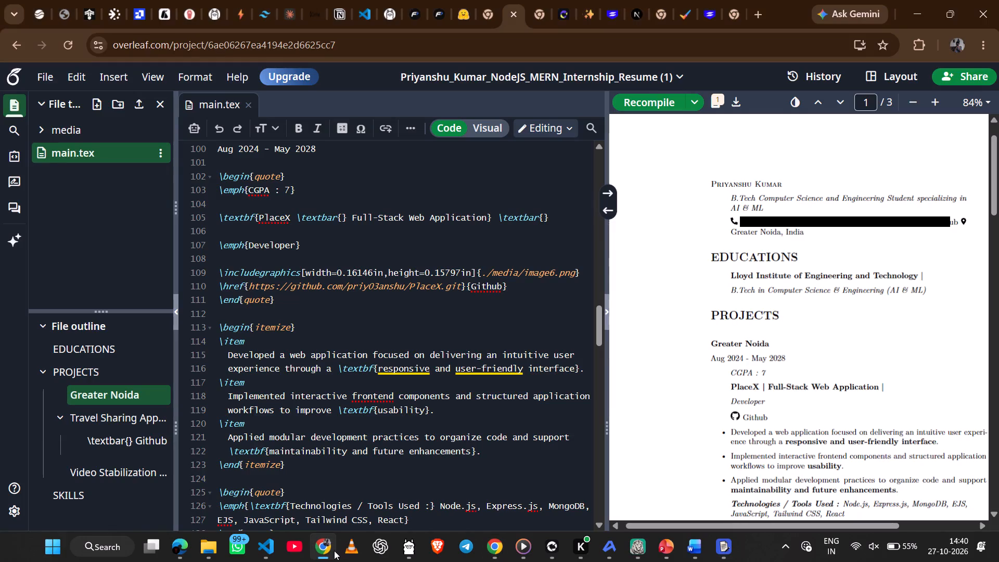
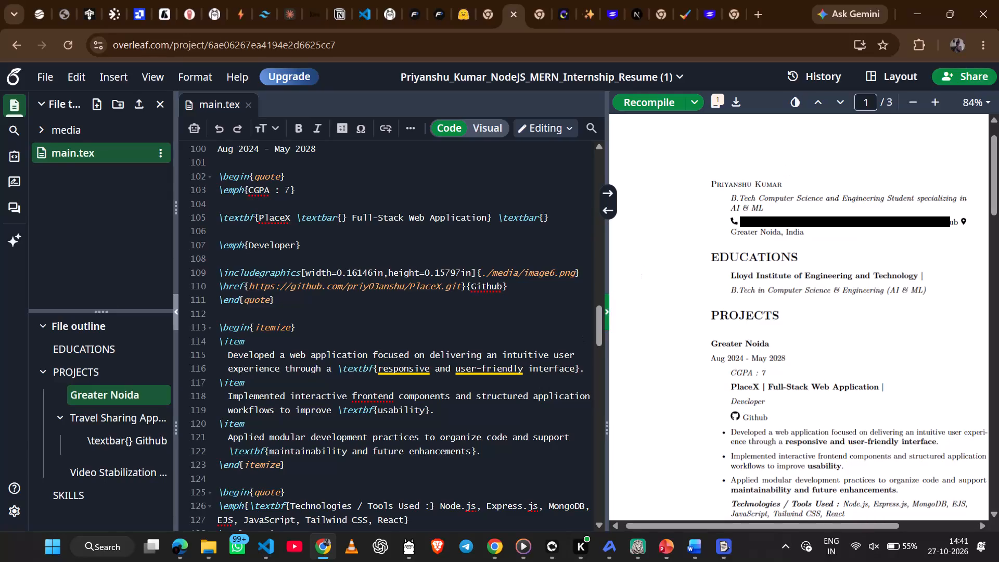
Switch to File Explorer and search the Downloads folder for "artcra", followed by a shorter search for "cra".
left_click(207, 545)
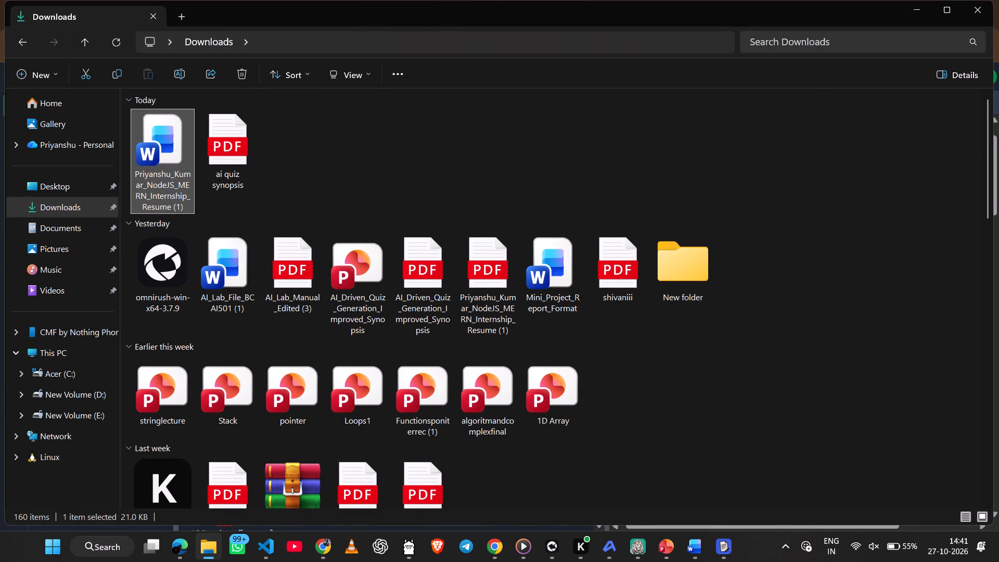
left_click(844, 45)
type("art")
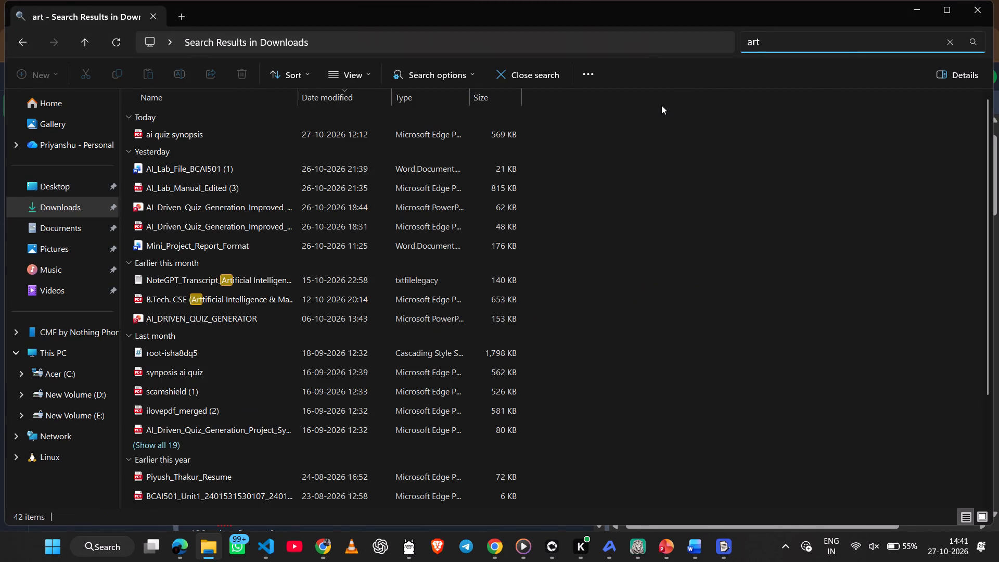
type("cra")
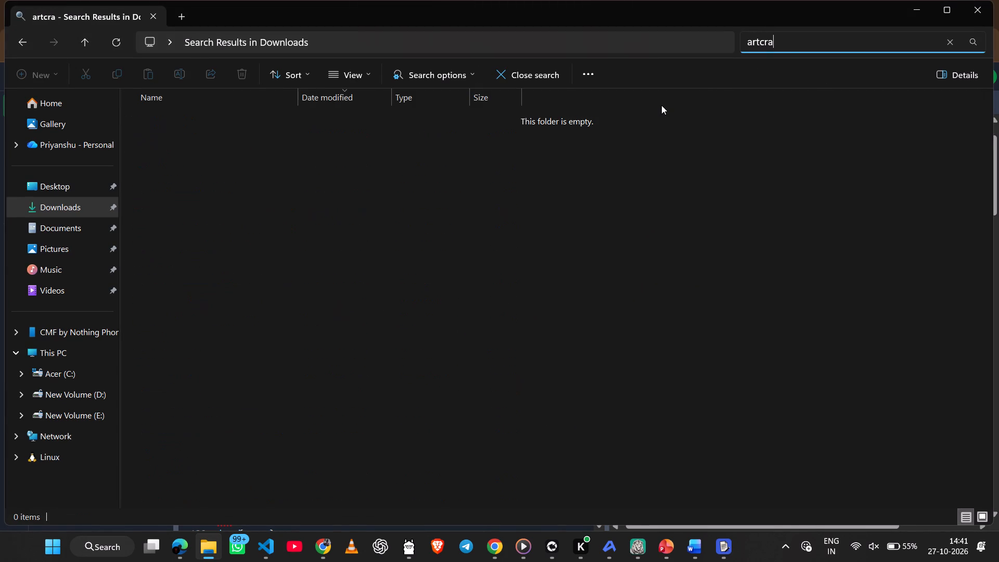
key("BackSpace")
key("BackSpace")
key("BackSpace")
key("BackSpace")
key("BackSpace")
key("BackSpace")
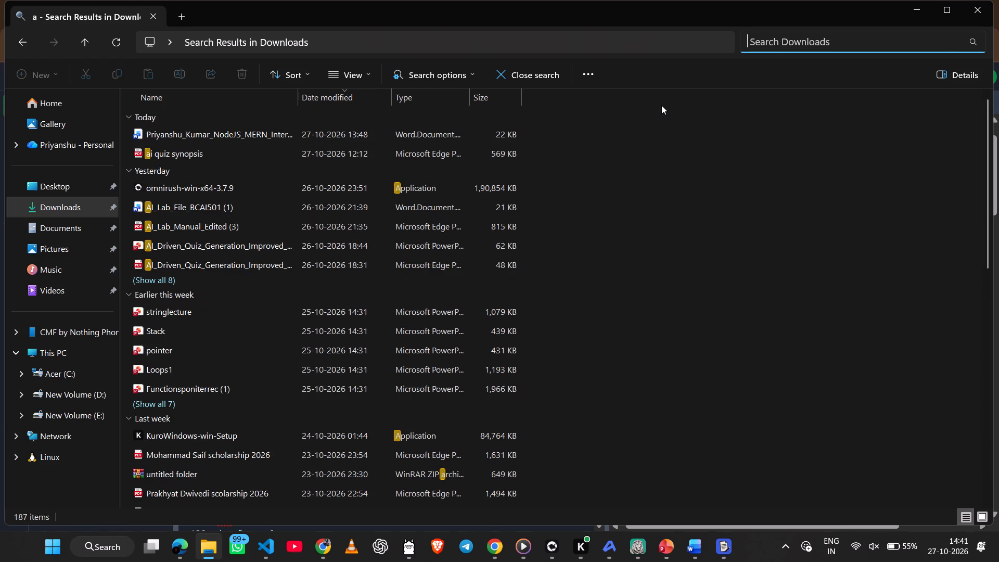
type("cra")
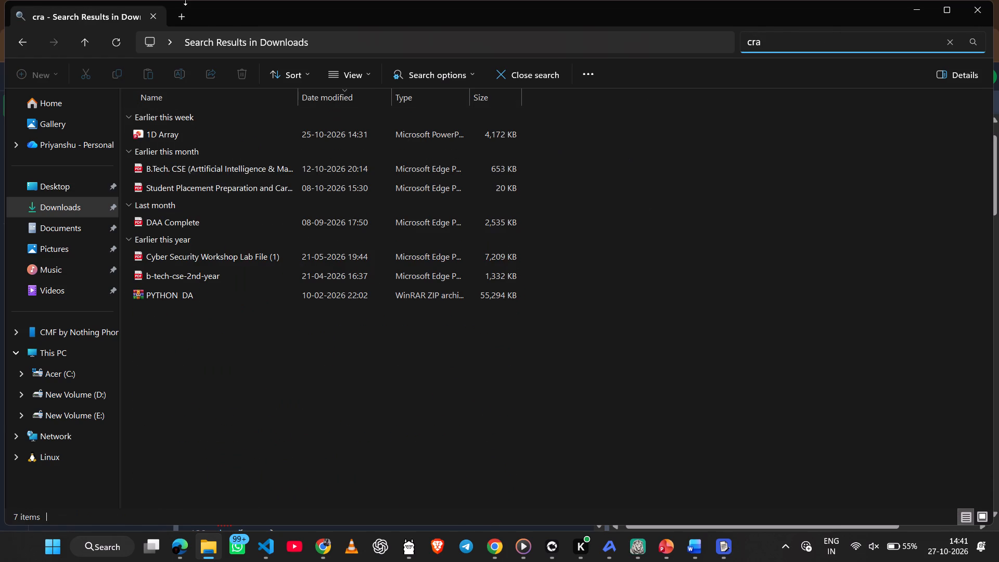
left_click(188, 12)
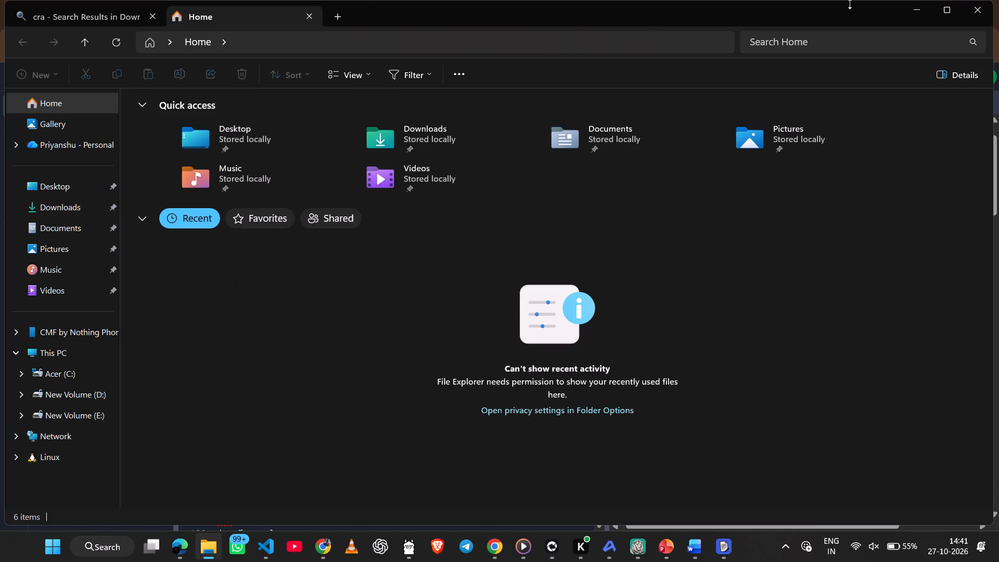
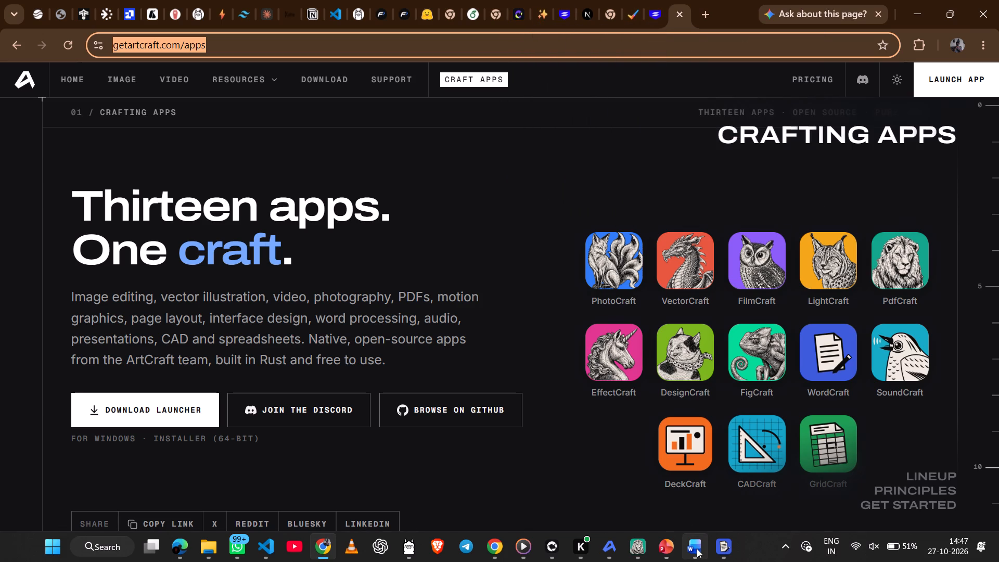
left_click(505, 547)
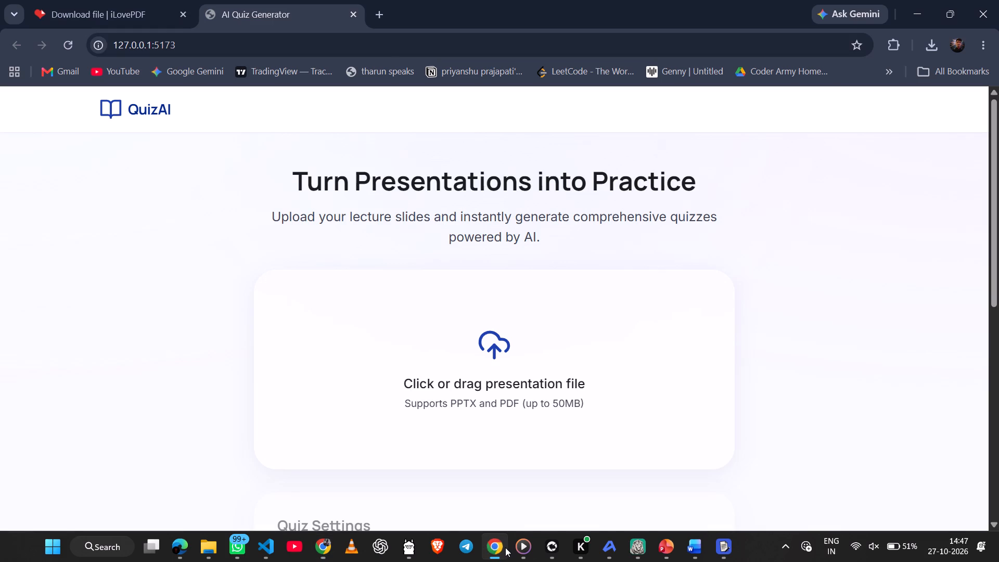
left_click(450, 70)
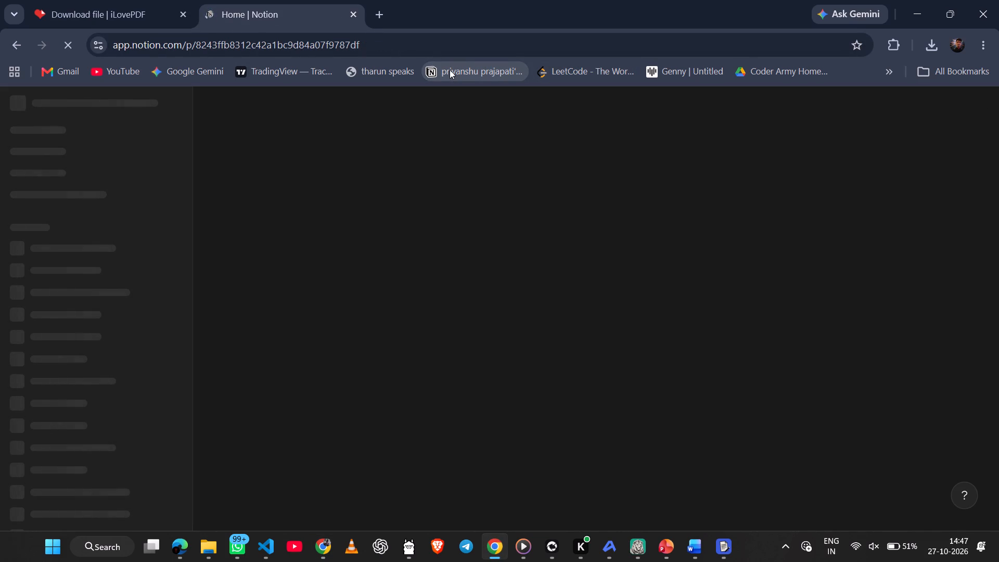
scroll(602, 278, "down", 1)
scroll(396, 363, "down", 1)
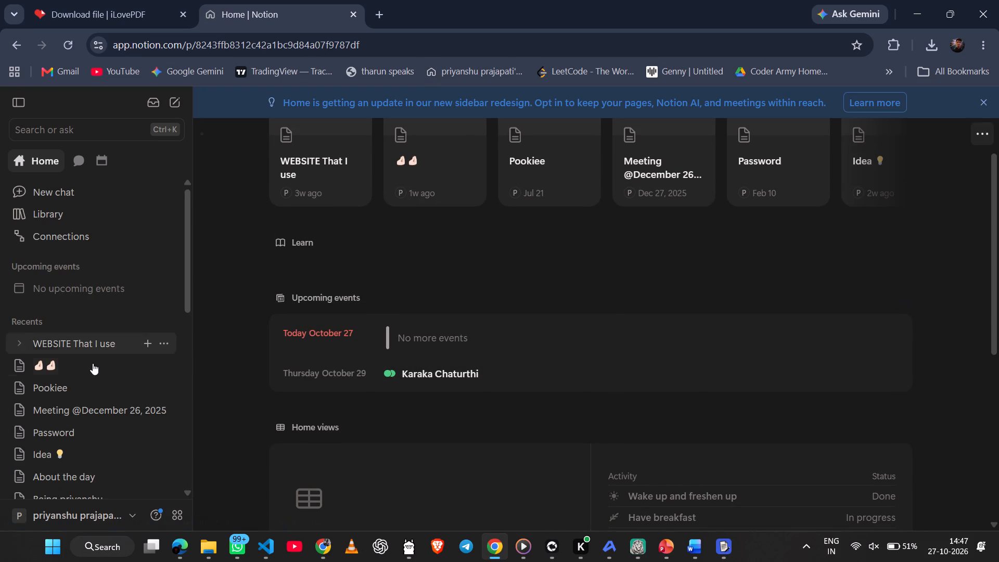
left_click(90, 348)
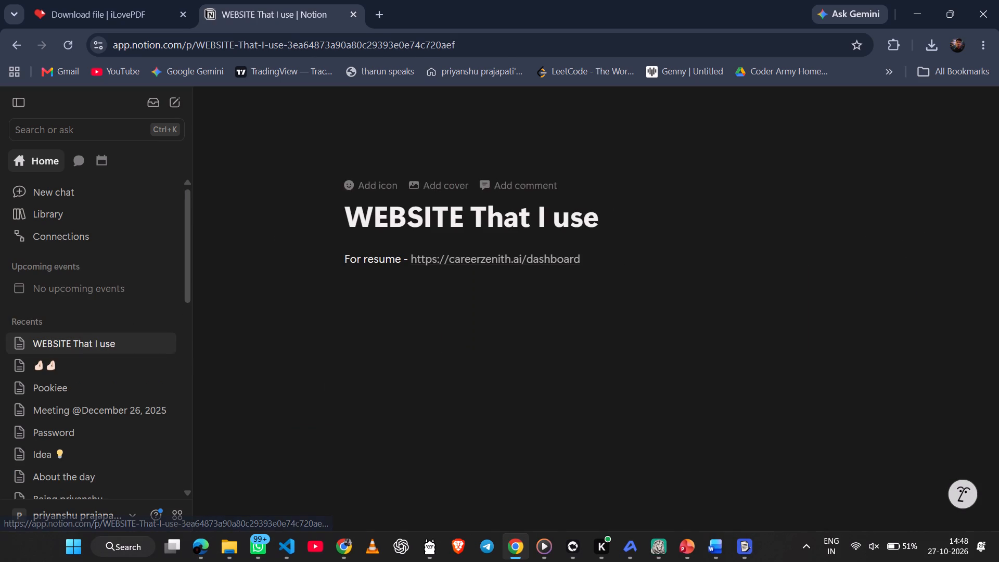
left_click_drag(411, 252, 582, 251)
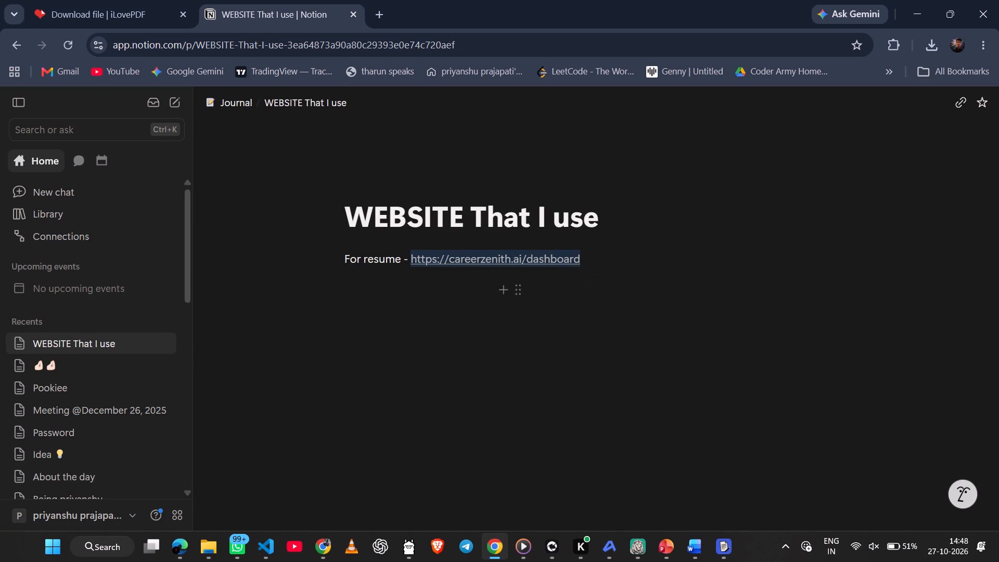
left_click_drag(582, 251, 583, 252)
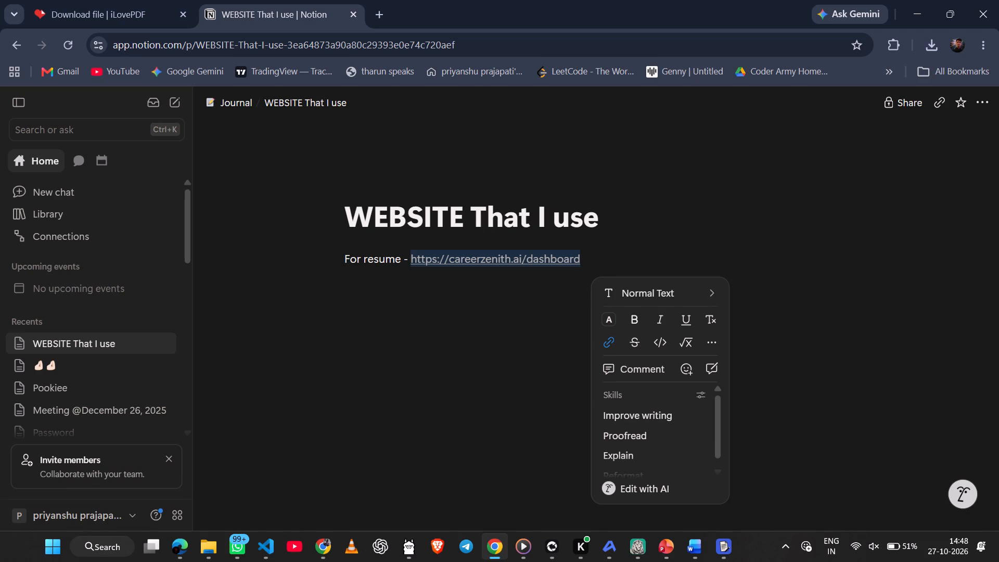
Deselect the careerzenith.ai link and start a new empty line below the "For resume" entry.
left_click(363, 409)
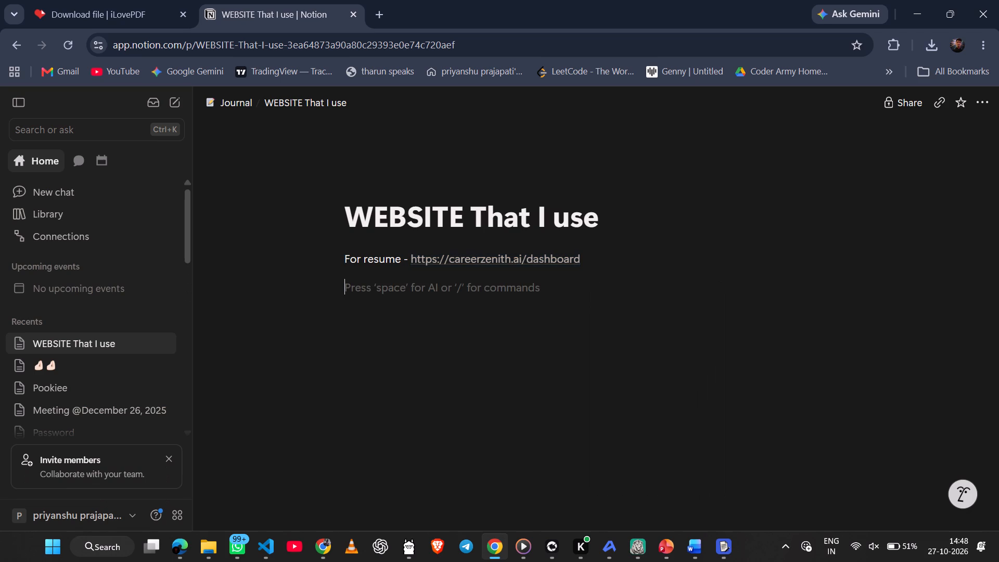